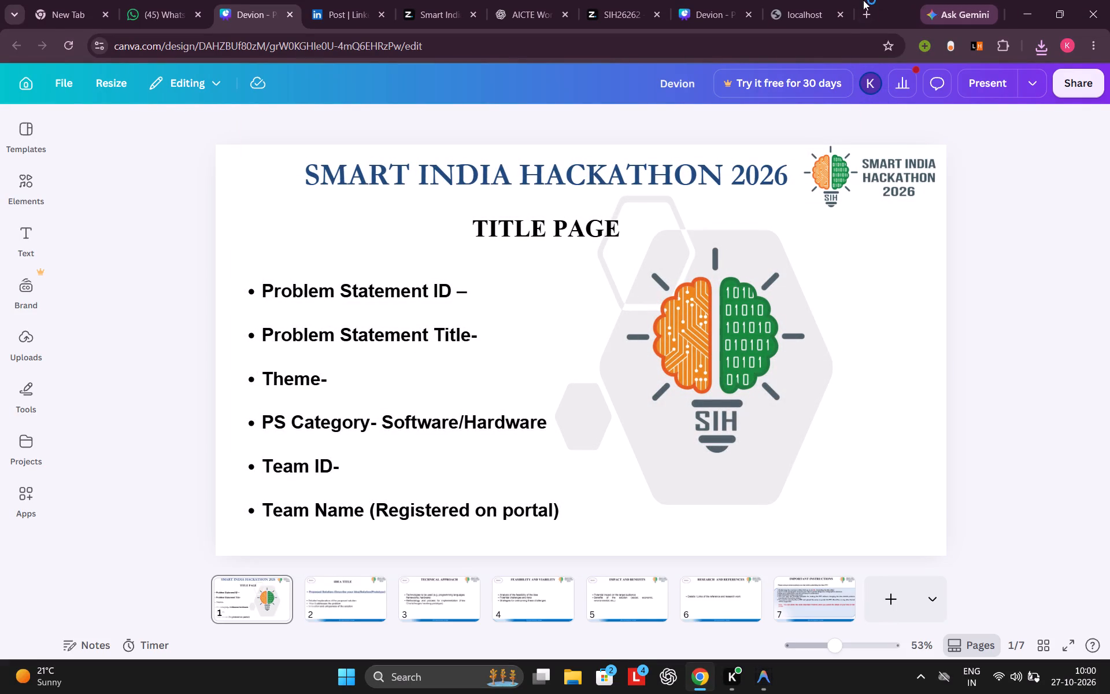
Open the downloaded sih-winning-ppt-3.pdf and skim its slides on proposed solution, technical approach, and feasibility and viability.
left_click(1041, 51)
left_click(929, 117)
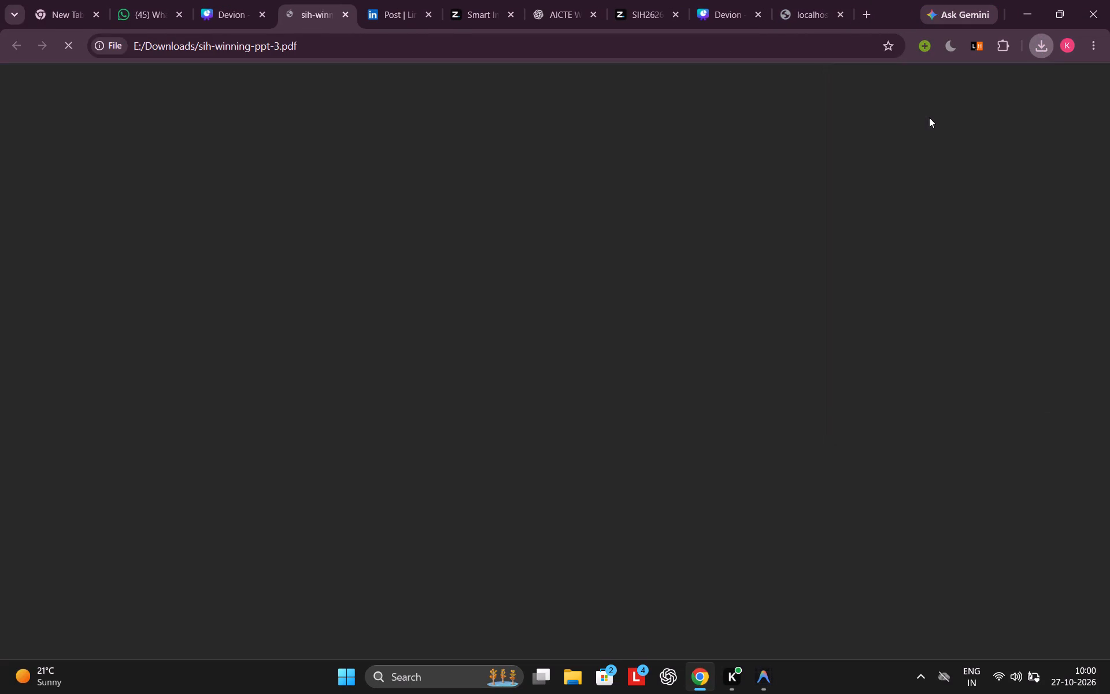
scroll(433, 386, "down", 6)
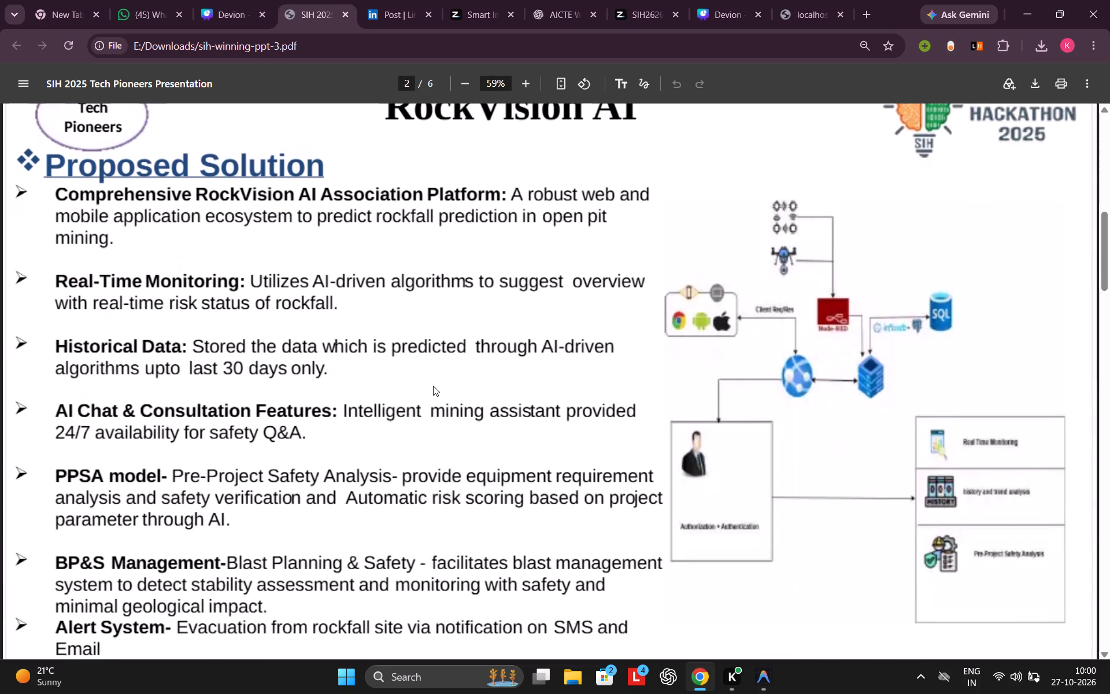
scroll(433, 386, "down", 9)
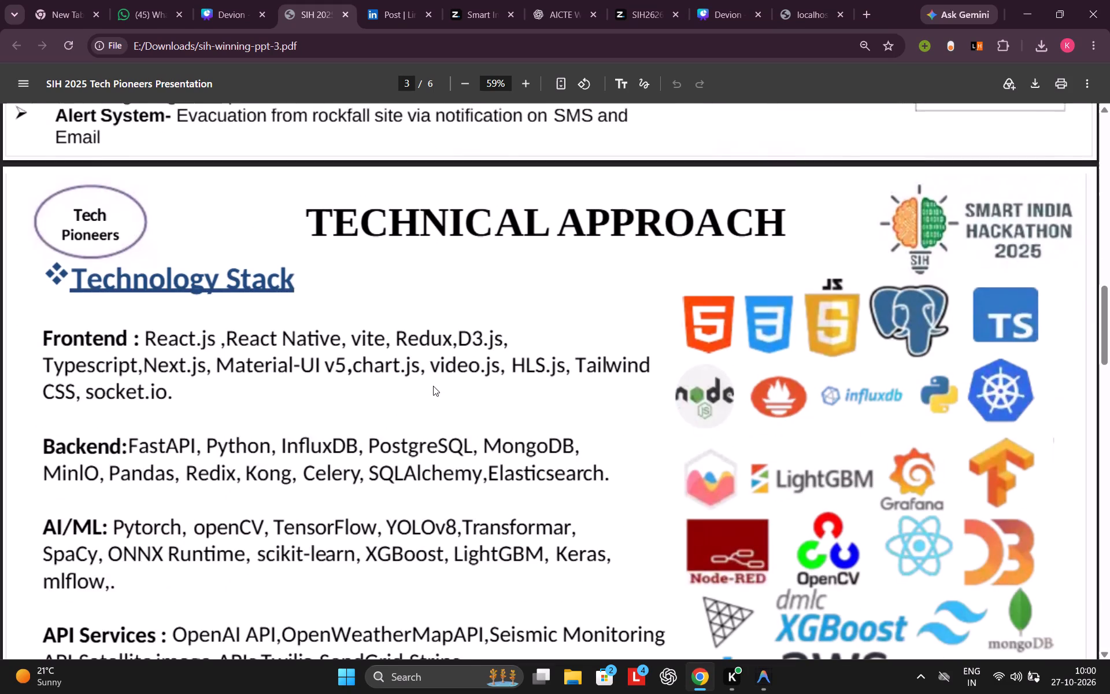
scroll(433, 386, "down", 10)
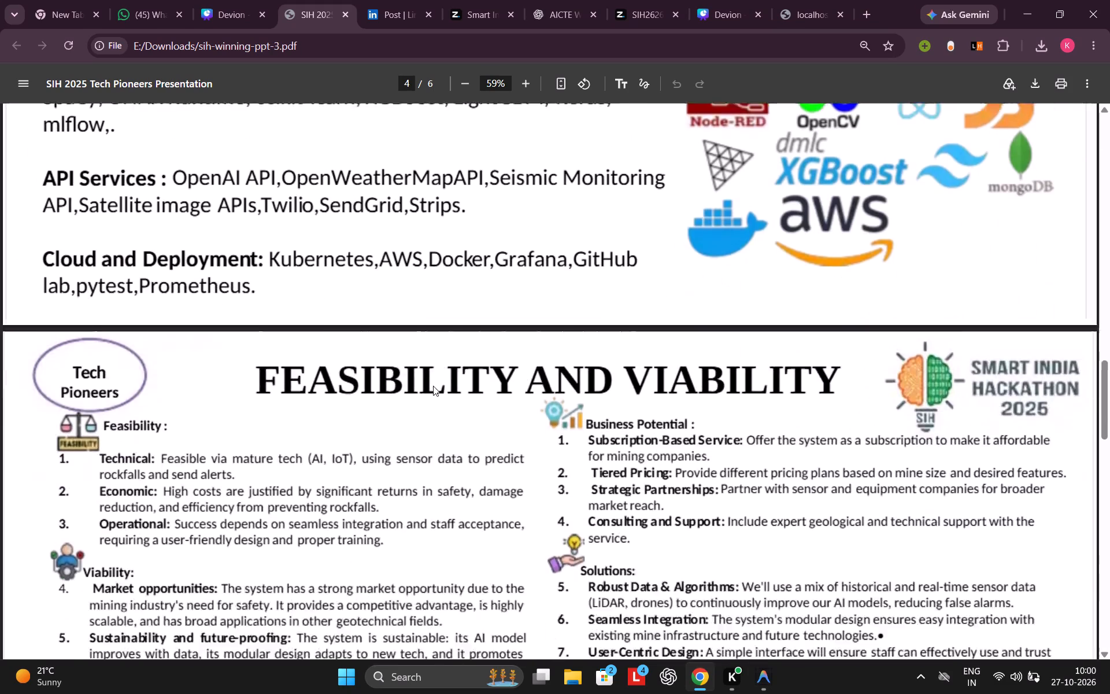
scroll(433, 386, "down", 3)
Open the downloaded sih-winning-ppt-1.pdf from the Devion design's tab and close the sih-winning-ppt-3.pdf tab.
left_click(232, 0)
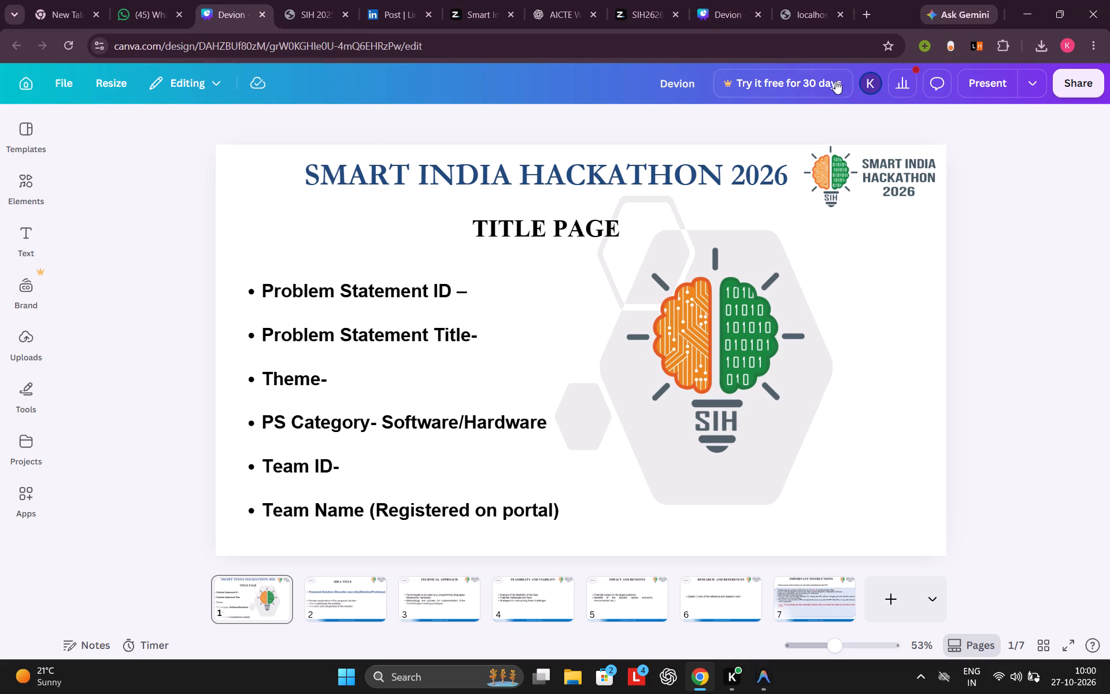
left_click(1041, 38)
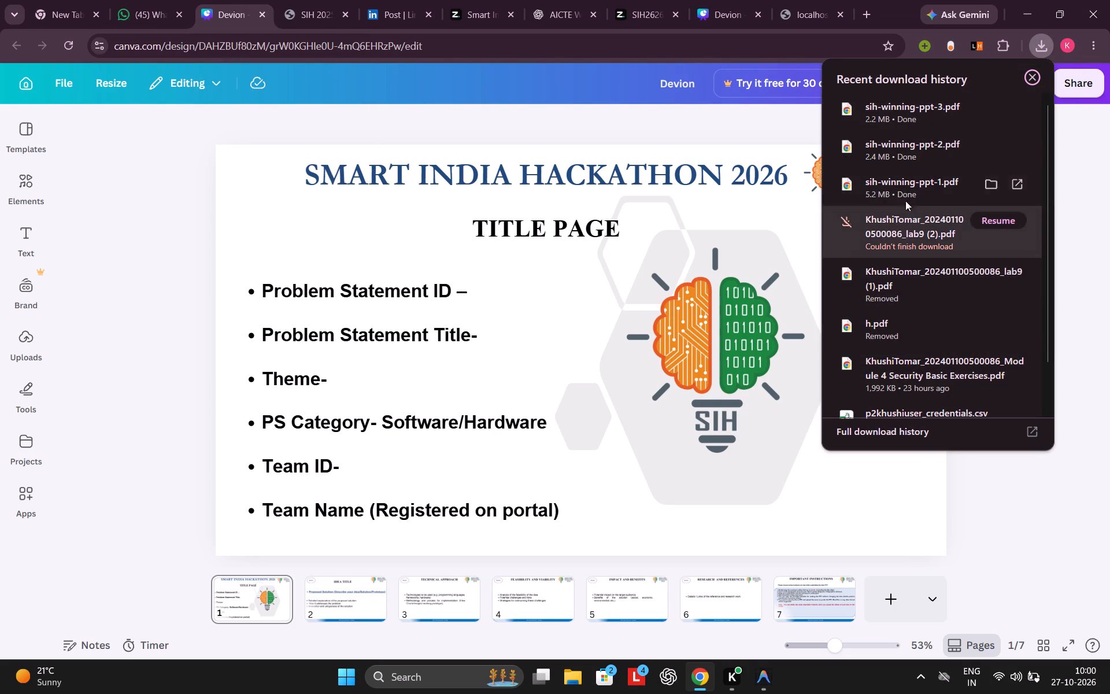
left_click(897, 183)
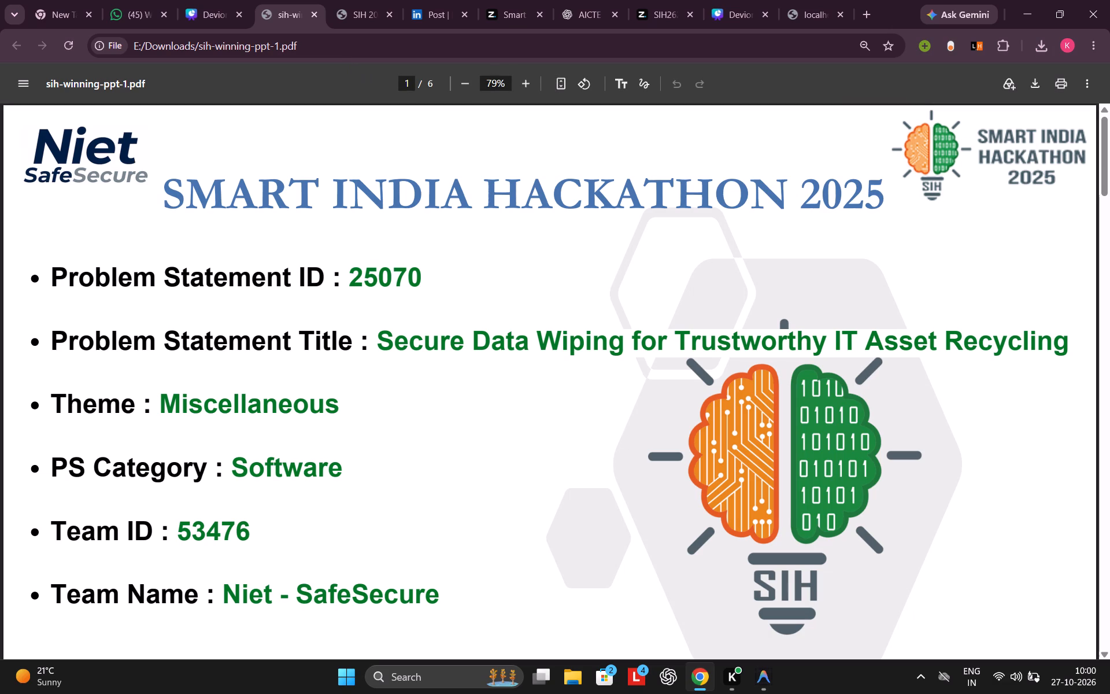
left_click(390, 16)
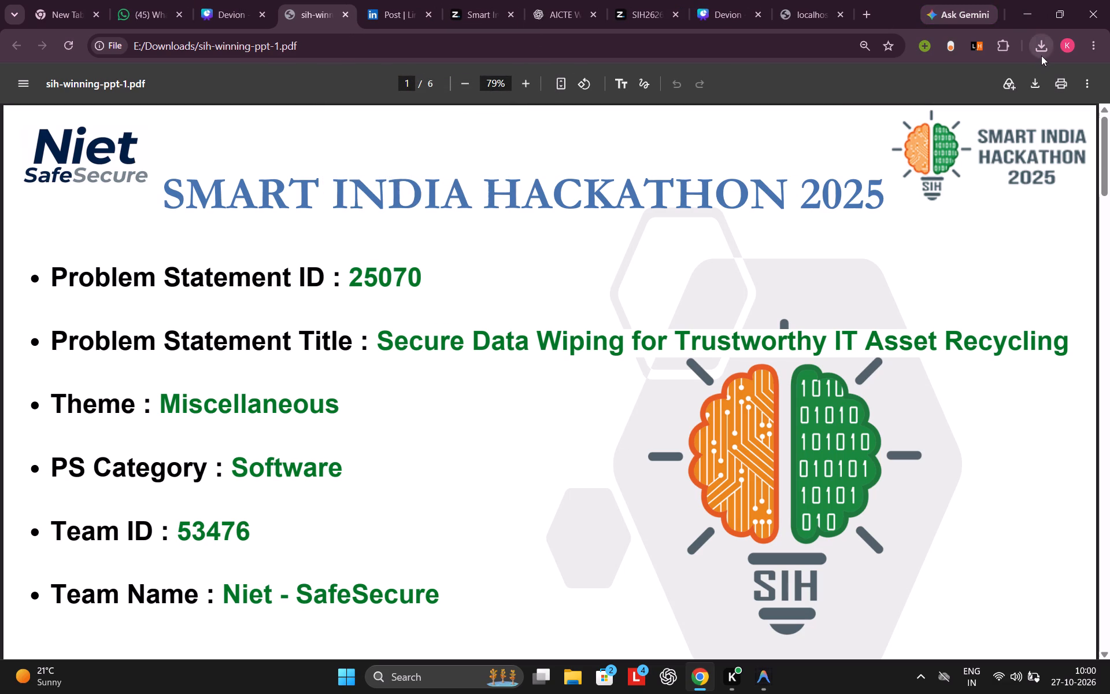
Open the downloaded sih-winning-ppt-2.pdf.
left_click(1042, 54)
left_click(924, 154)
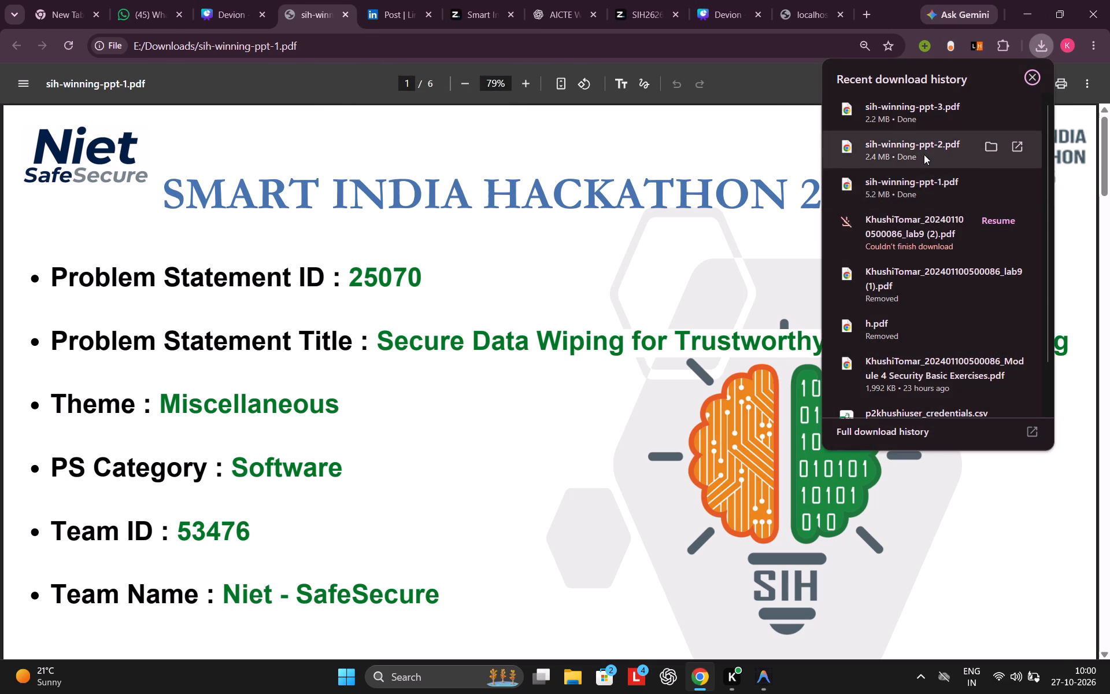
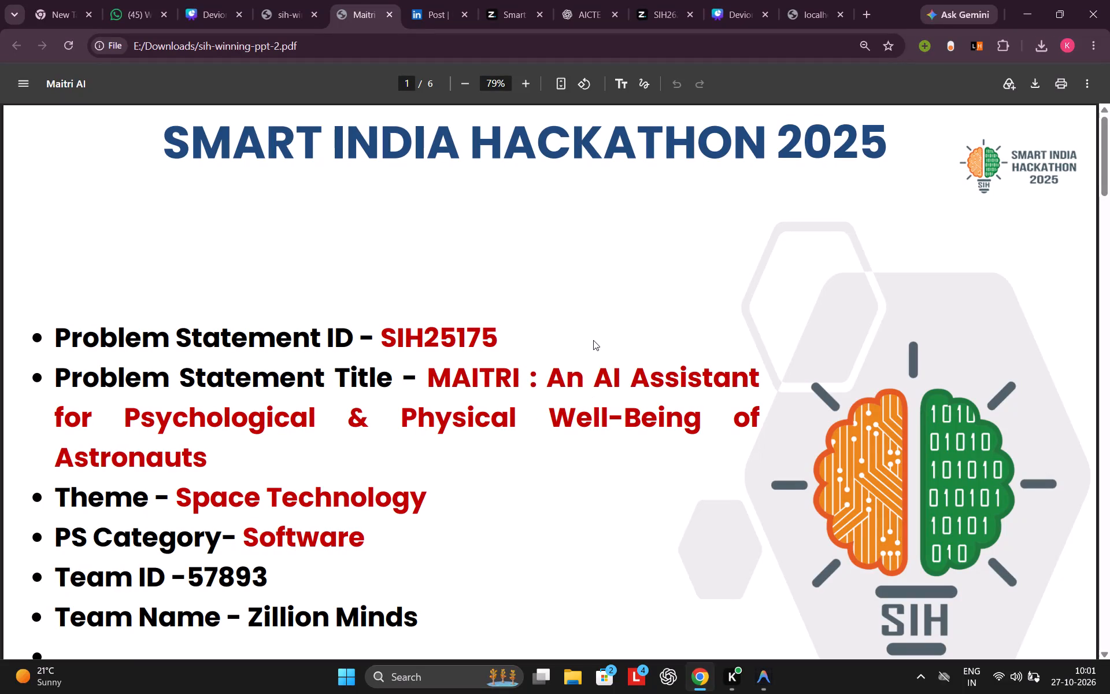
Skim the title slide and the MAITRY solution slide of sih-winning-ppt-2.pdf, ending back at the title slide.
scroll(593, 345, "down", 8)
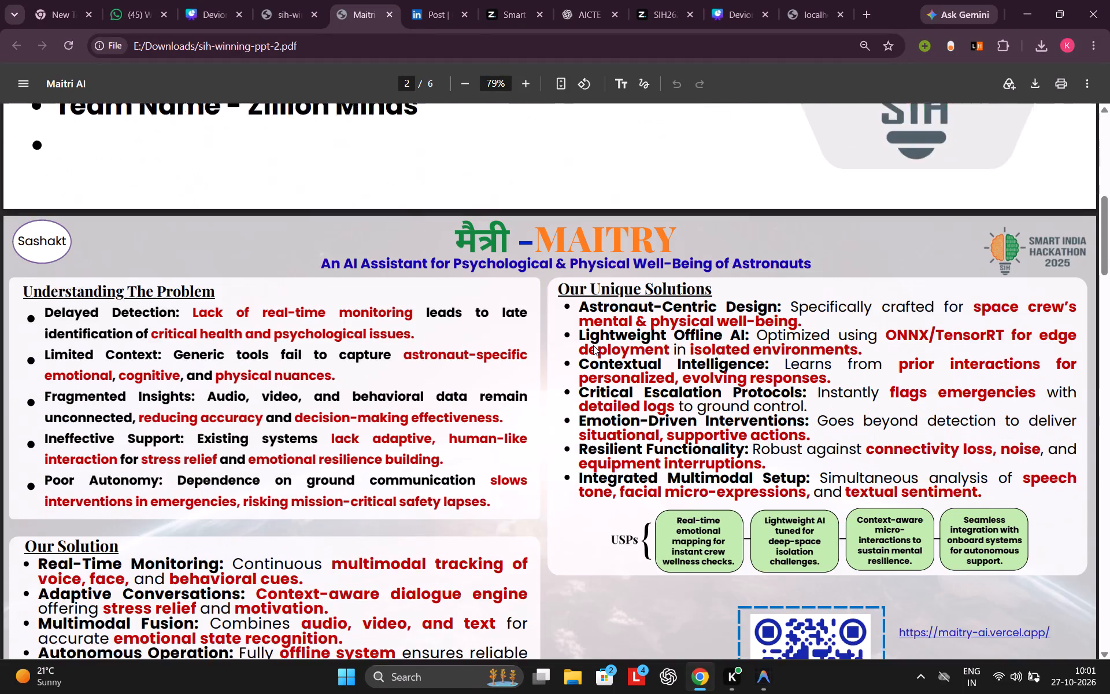
scroll(593, 345, "up", 10)
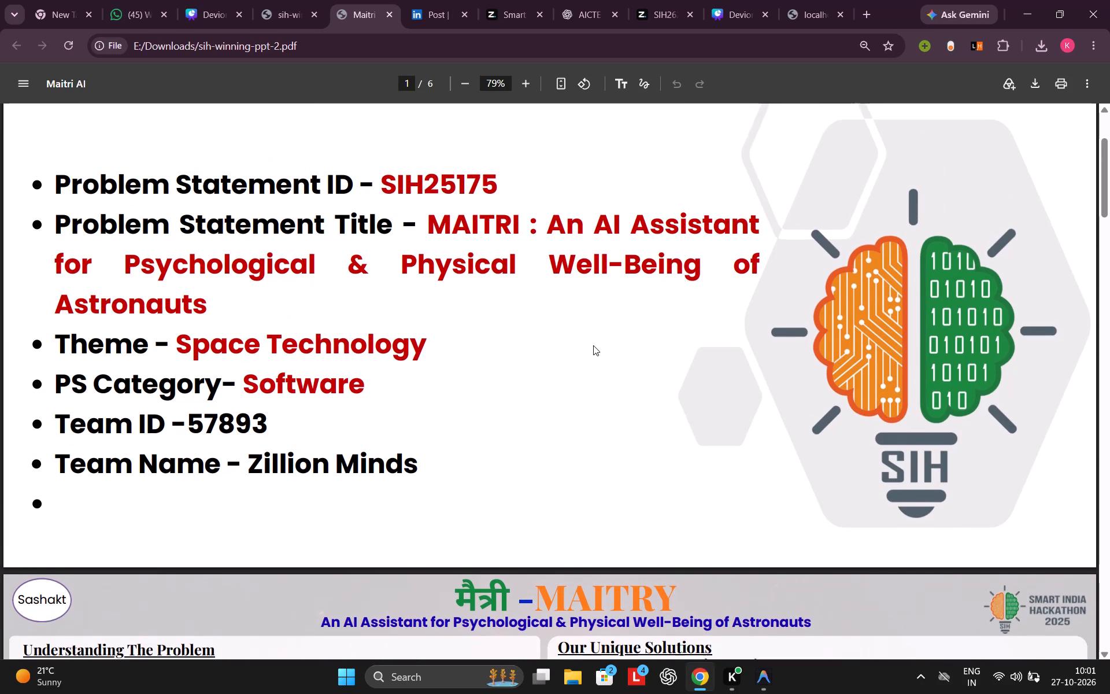
scroll(593, 345, "up", 1)
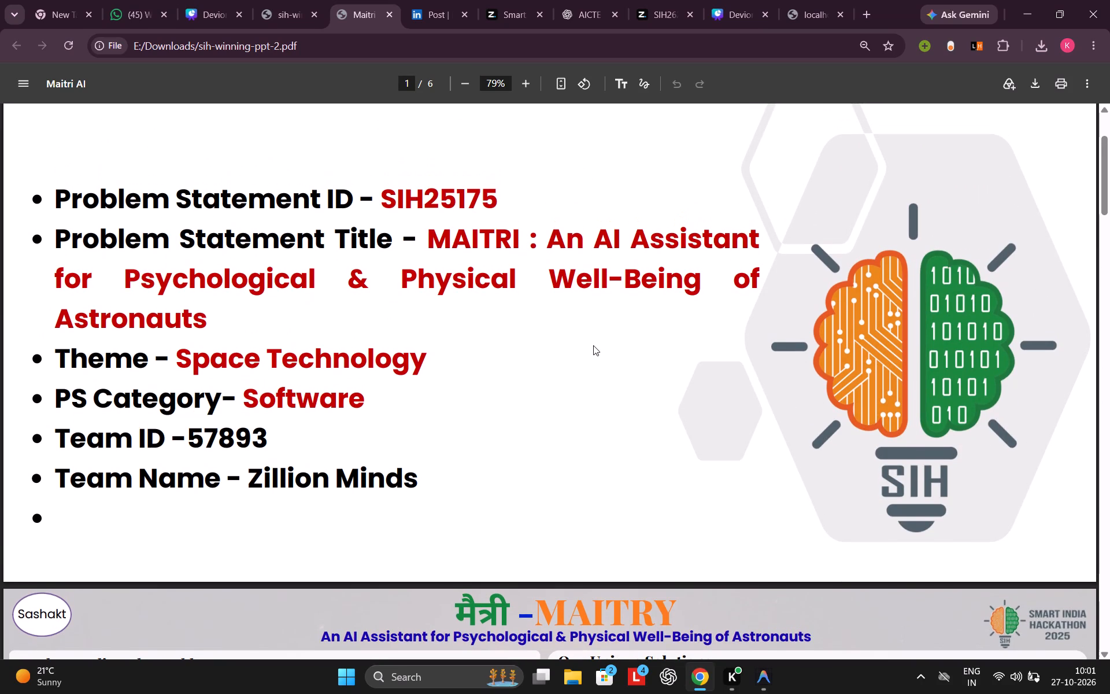
scroll(593, 345, "up", 3)
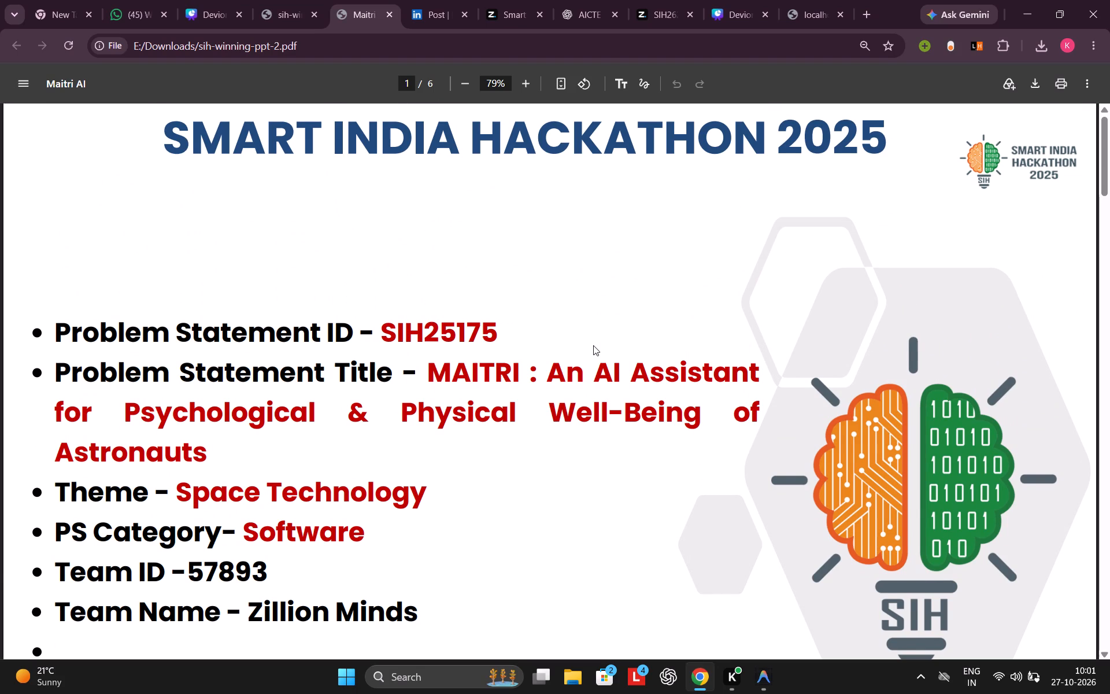
Compare the title slides of sih-winning-ppt-1.pdf and sih-winning-ppt-2.pdf with the title page of the Devion design.
left_click(285, 0)
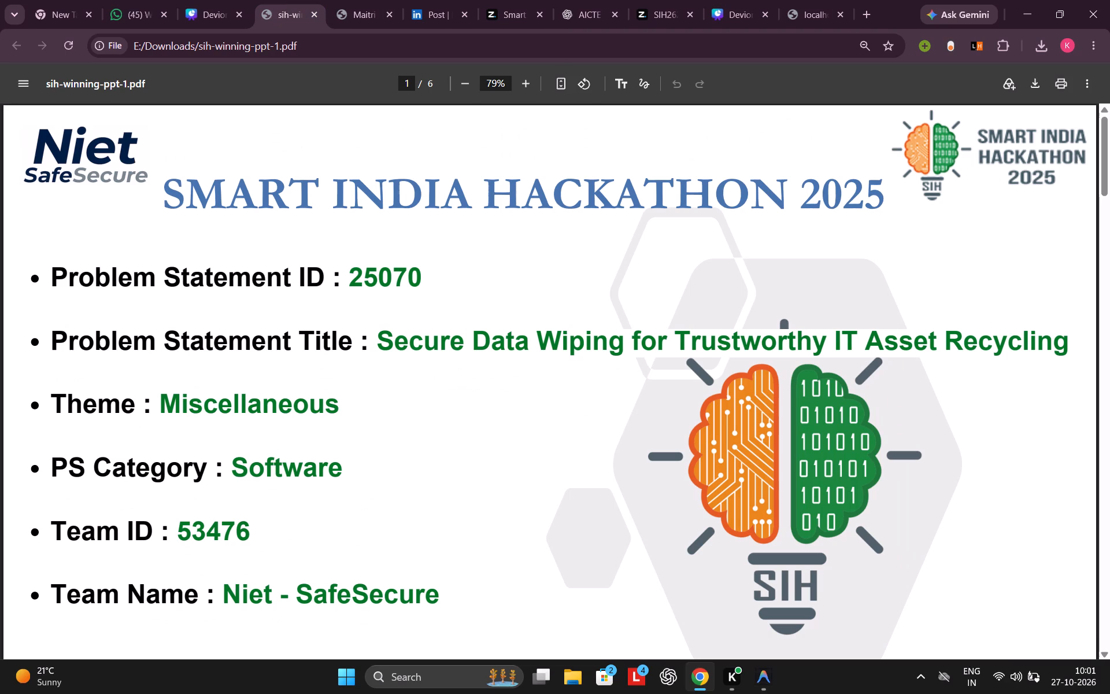
left_click(218, 0)
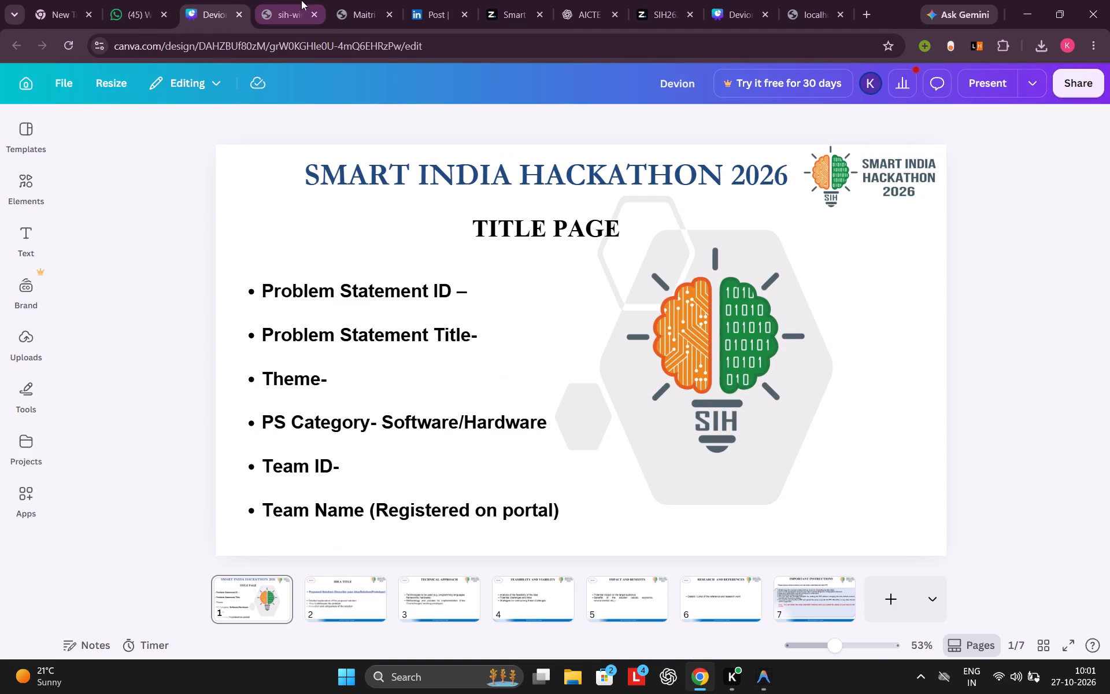
left_click(272, 0)
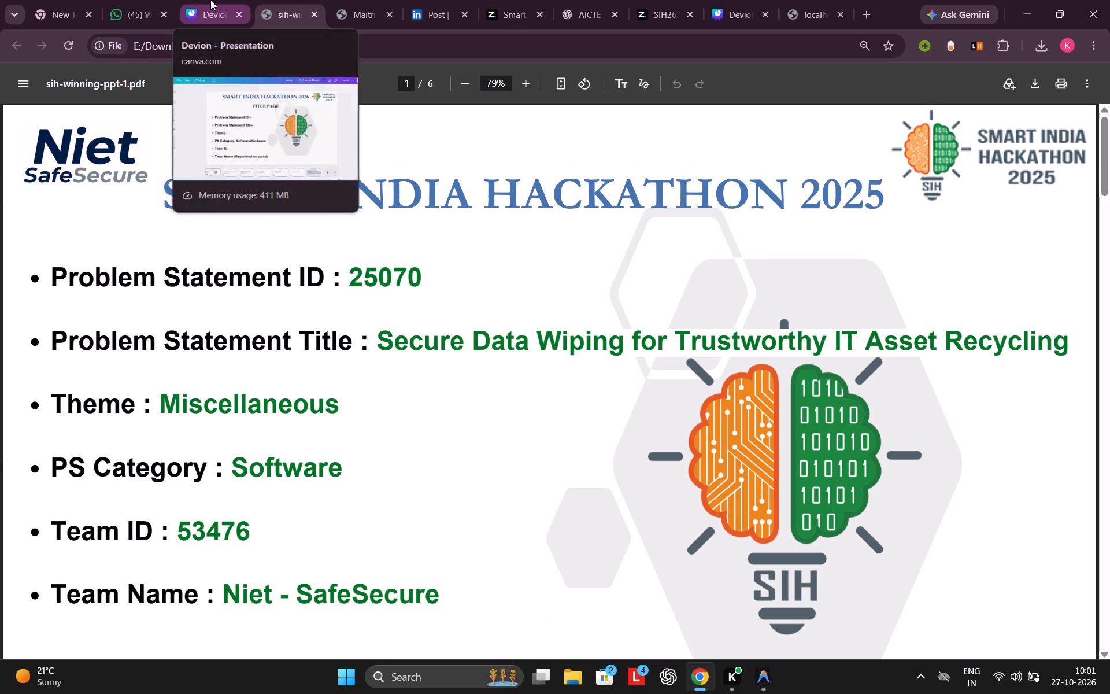
left_click(210, 0)
left_click(277, 0)
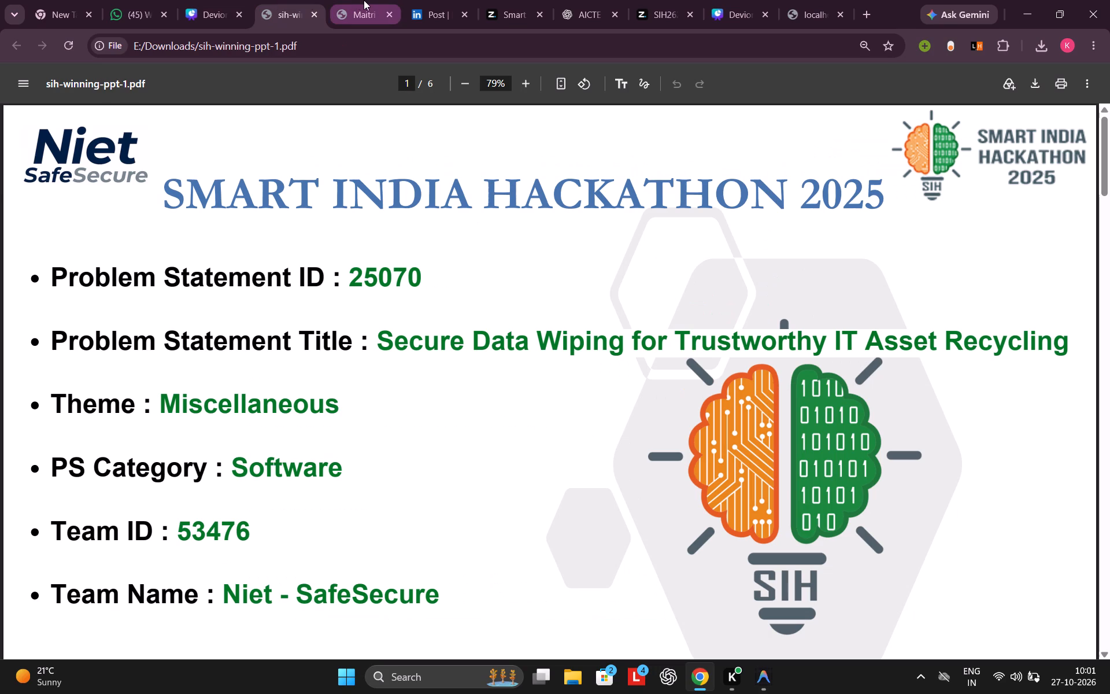
left_click(365, 0)
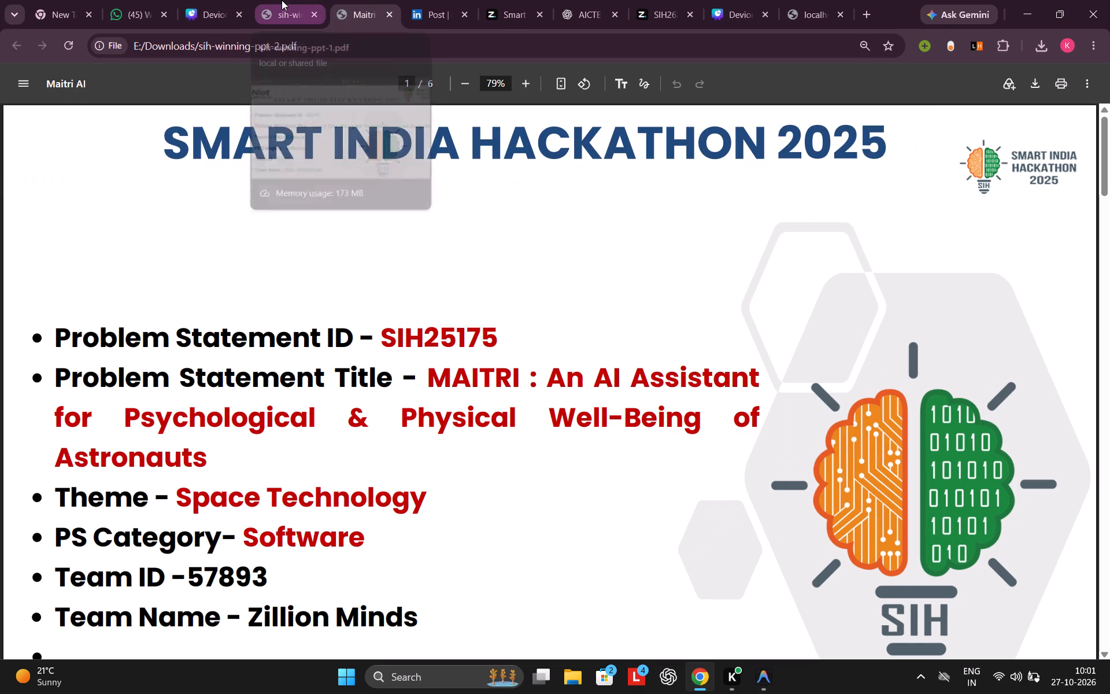
left_click(282, 0)
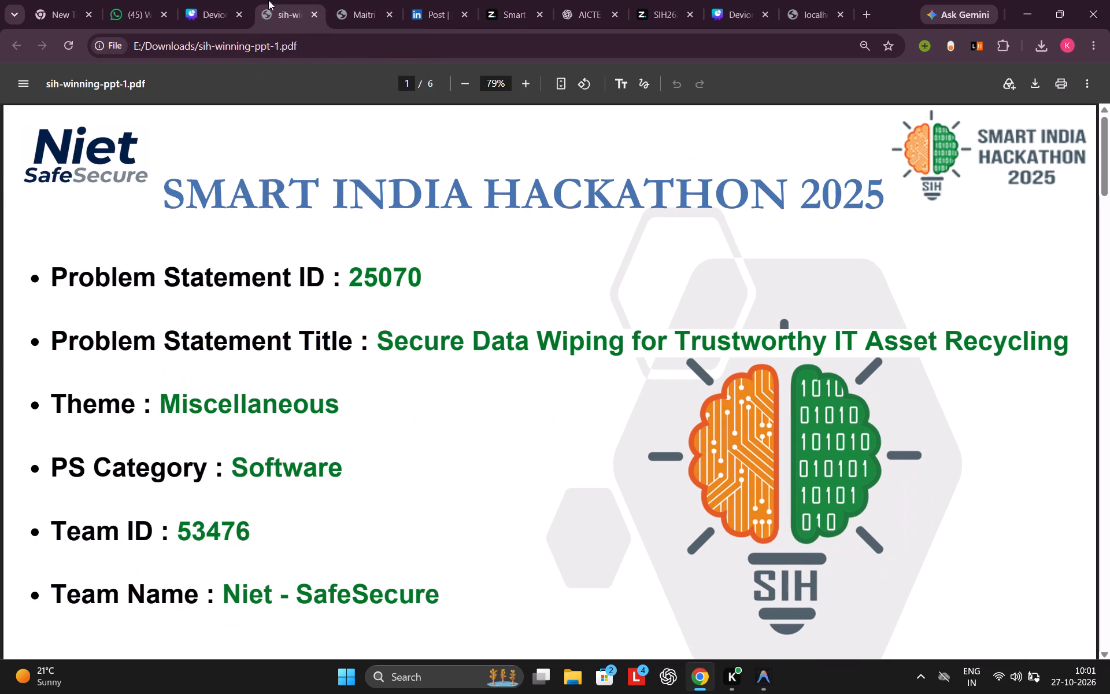
Return to the Devion design and select the title page's bulleted text box with the problem statement and team fields.
left_click(203, 0)
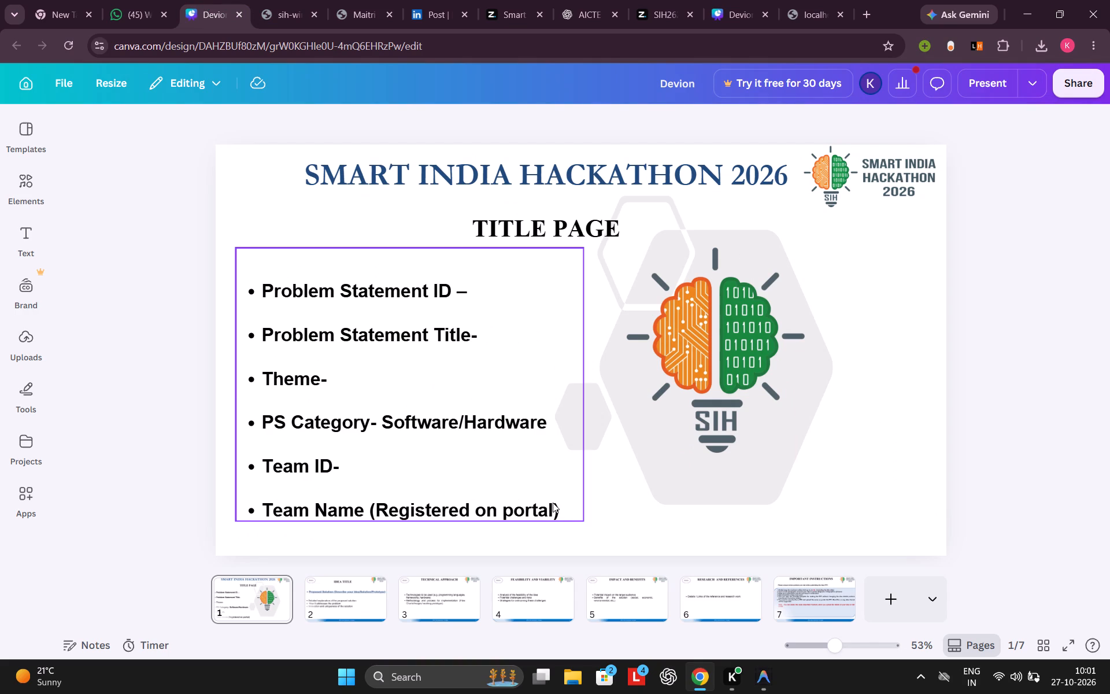
left_click(553, 503)
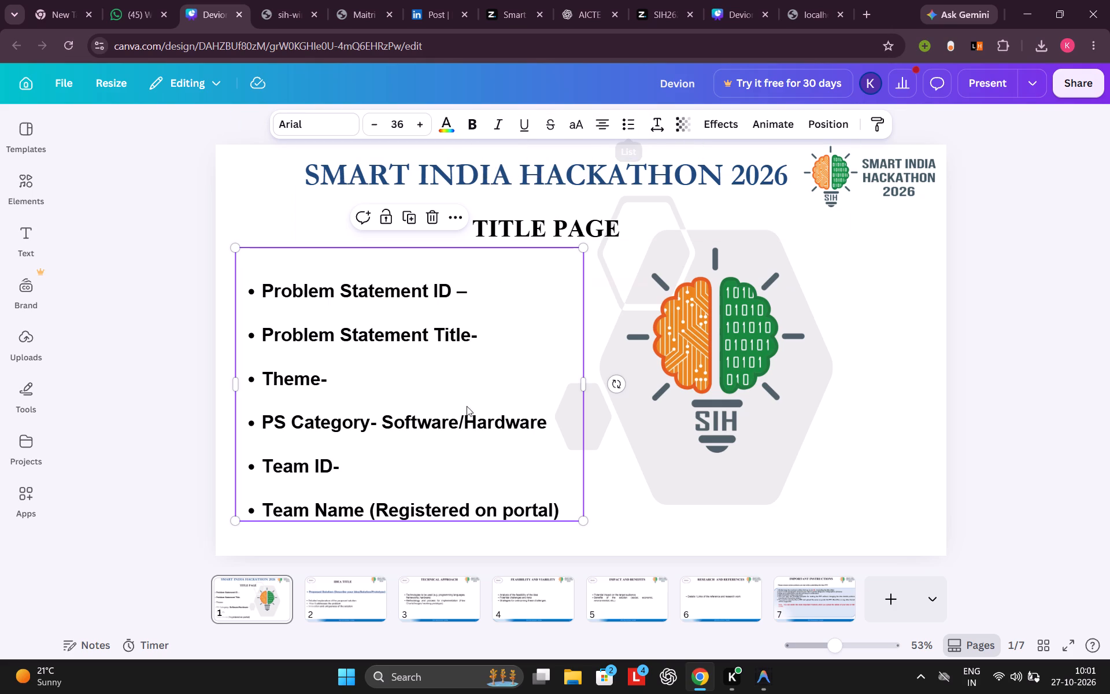
Replace the "(Registered on portal)" placeholder in the title page's last bullet so the line reads "Team Name- Devion".
left_click(550, 505)
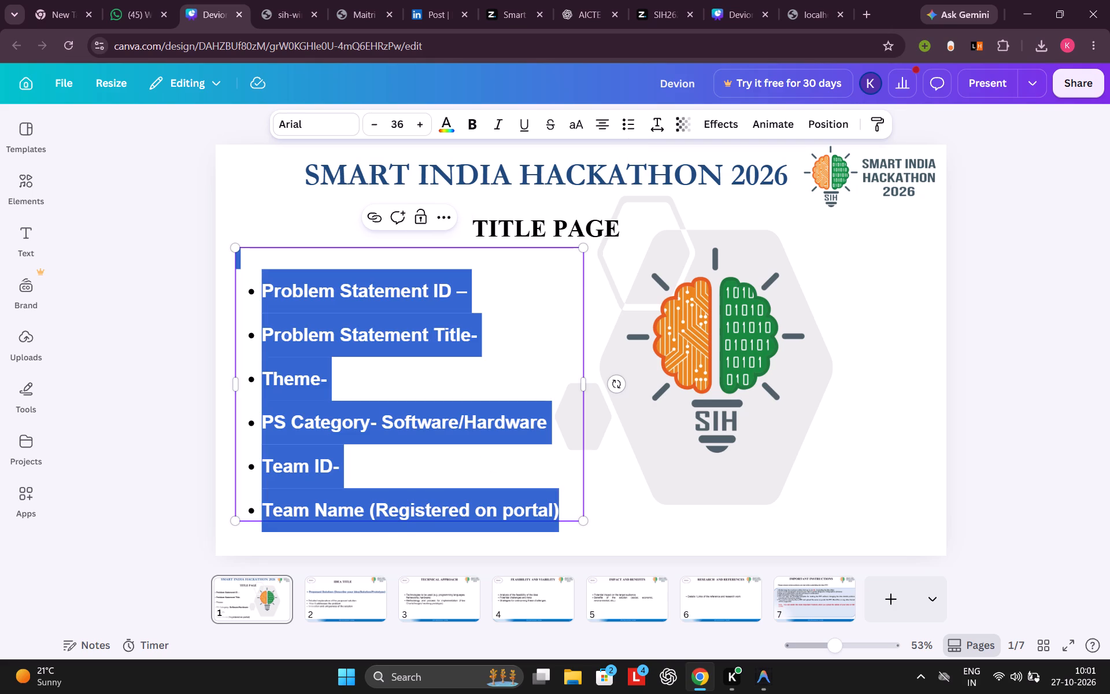
left_click(560, 508)
key("BackSpace")
key("BackSpace")
key("BackSpace")
key("BackSpace")
key("BackSpace")
key("BackSpace")
key("BackSpace")
key("BackSpace")
key("BackSpace")
key("BackSpace")
key("BackSpace")
key("BackSpace")
key("BackSpace")
key("BackSpace")
key("BackSpace")
key("BackSpace")
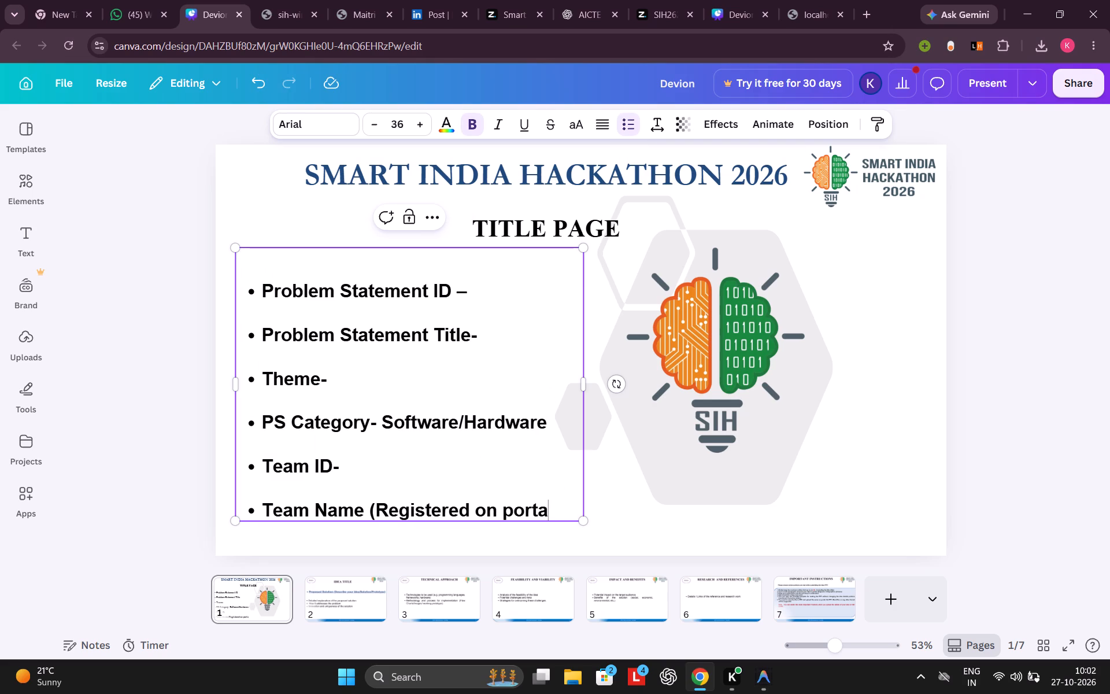
key("BackSpace")
key("BackSpace")
key("BackSpace")
key("BackSpace")
key("BackSpace")
key("BackSpace")
key("BackSpace")
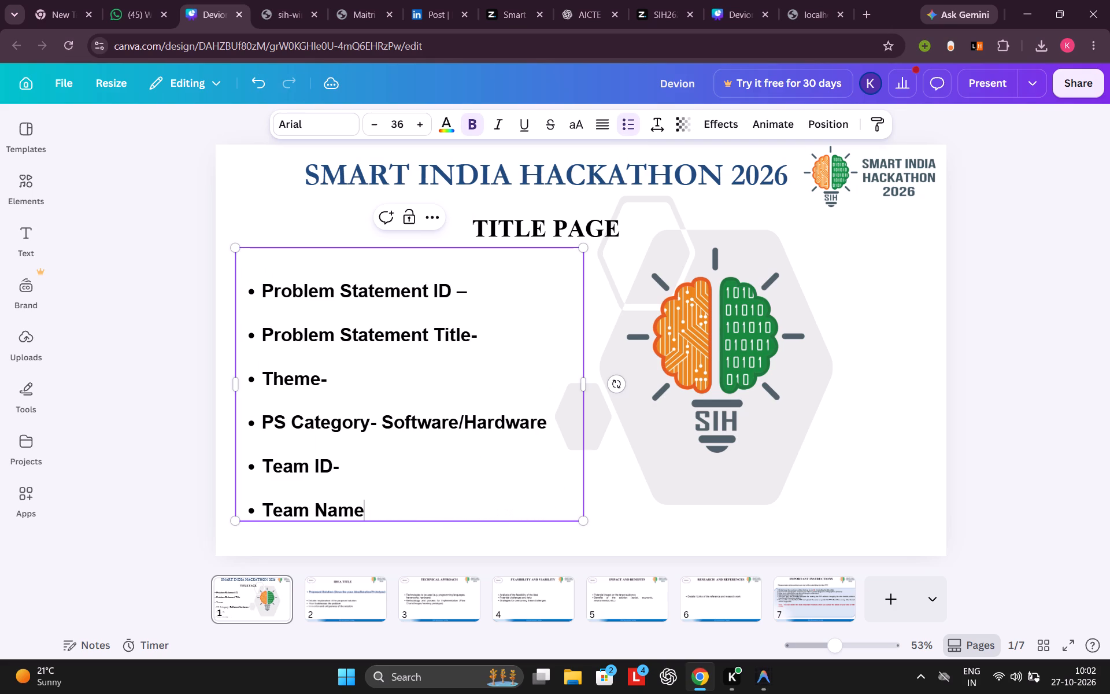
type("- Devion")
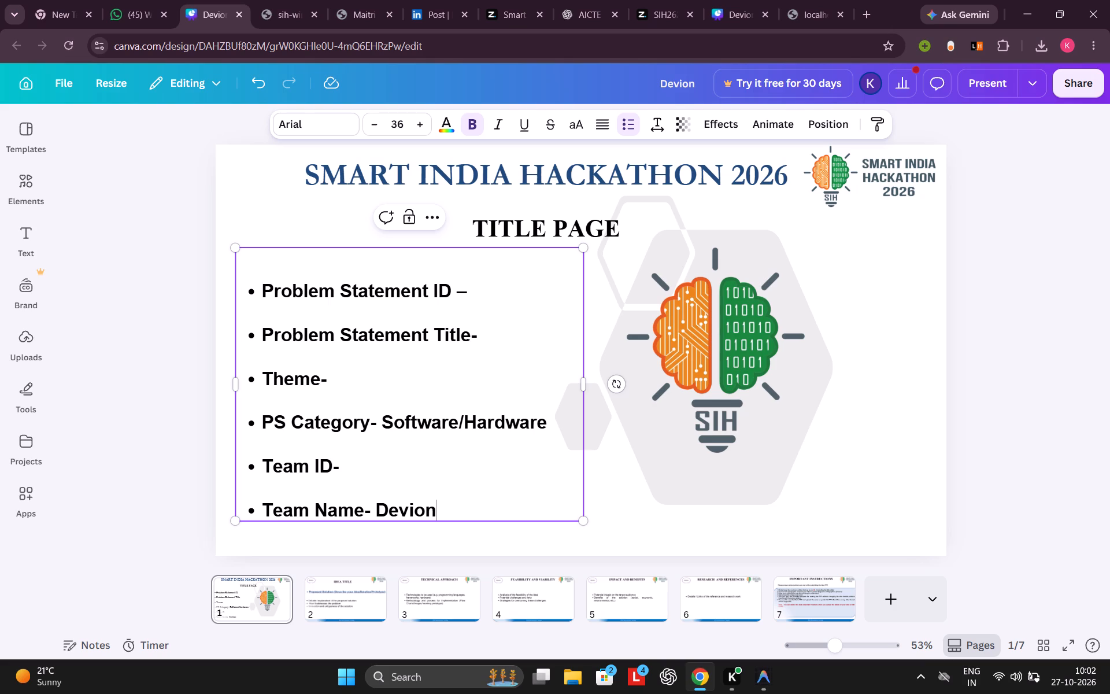
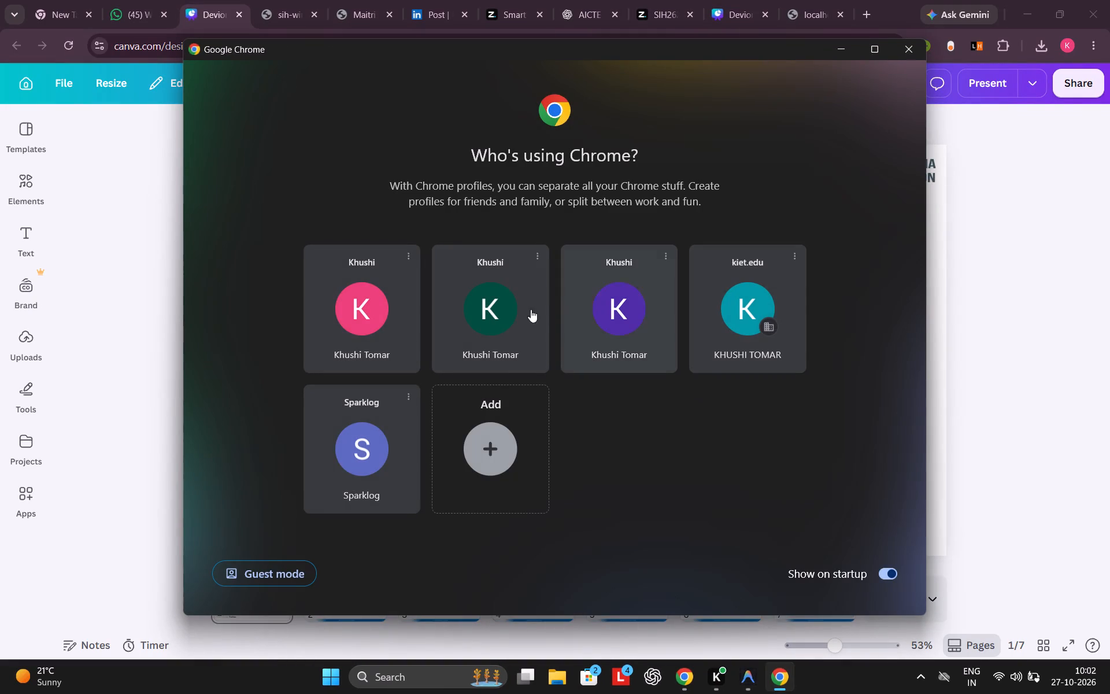
Choose the browser profile with the pink avatar to get back to the Devion design.
left_click(358, 323)
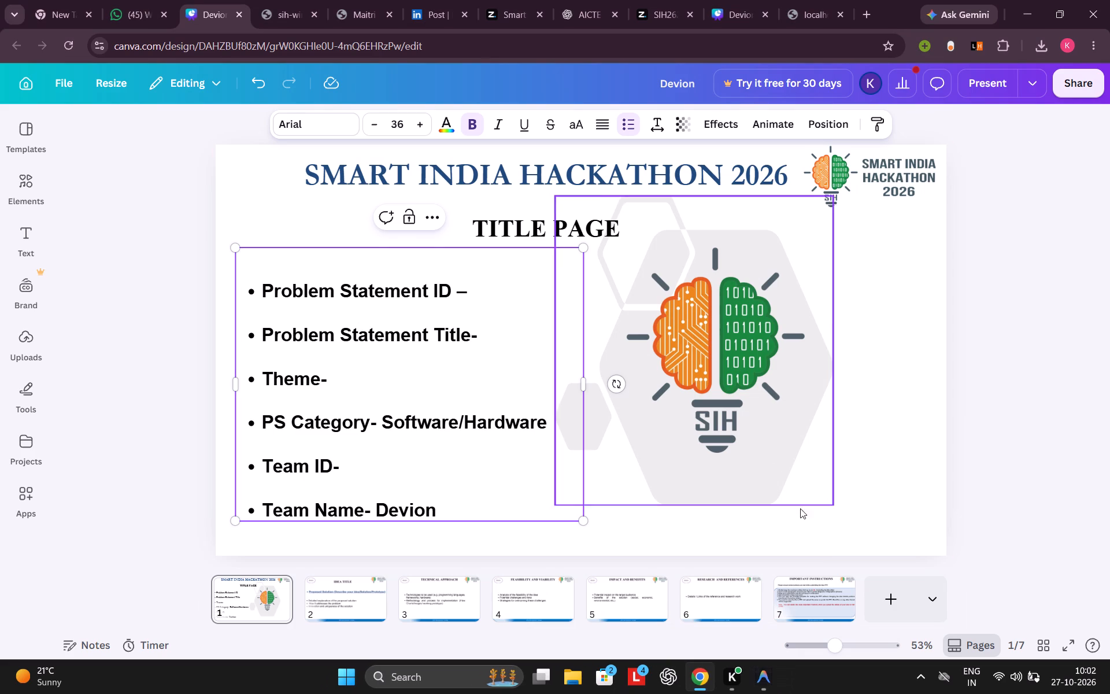
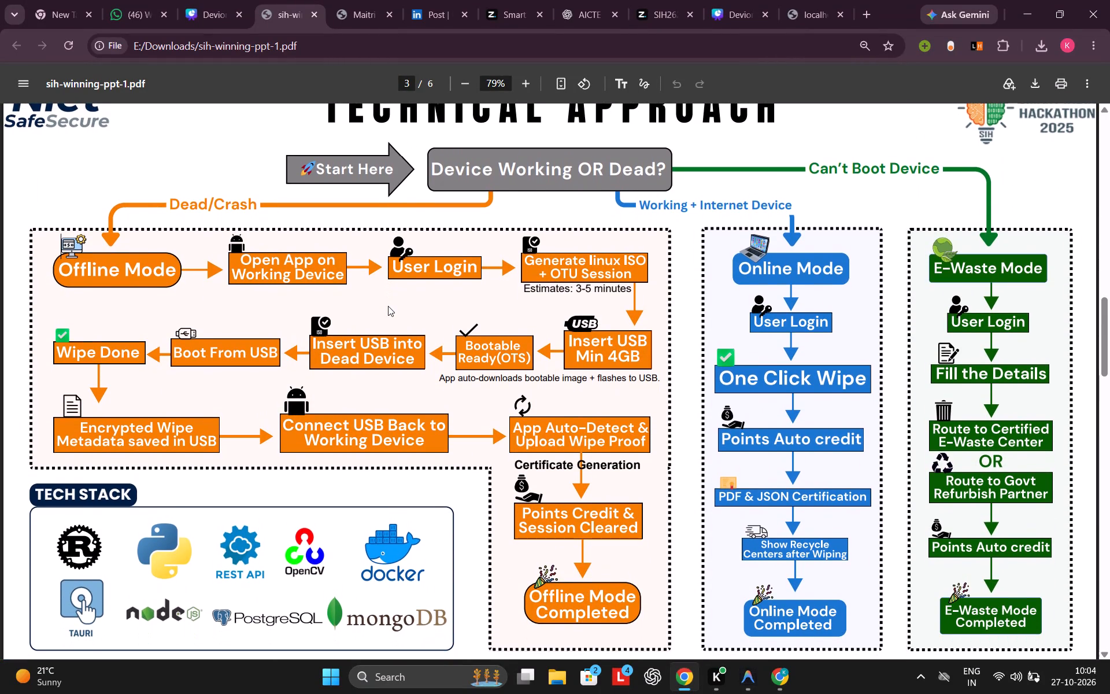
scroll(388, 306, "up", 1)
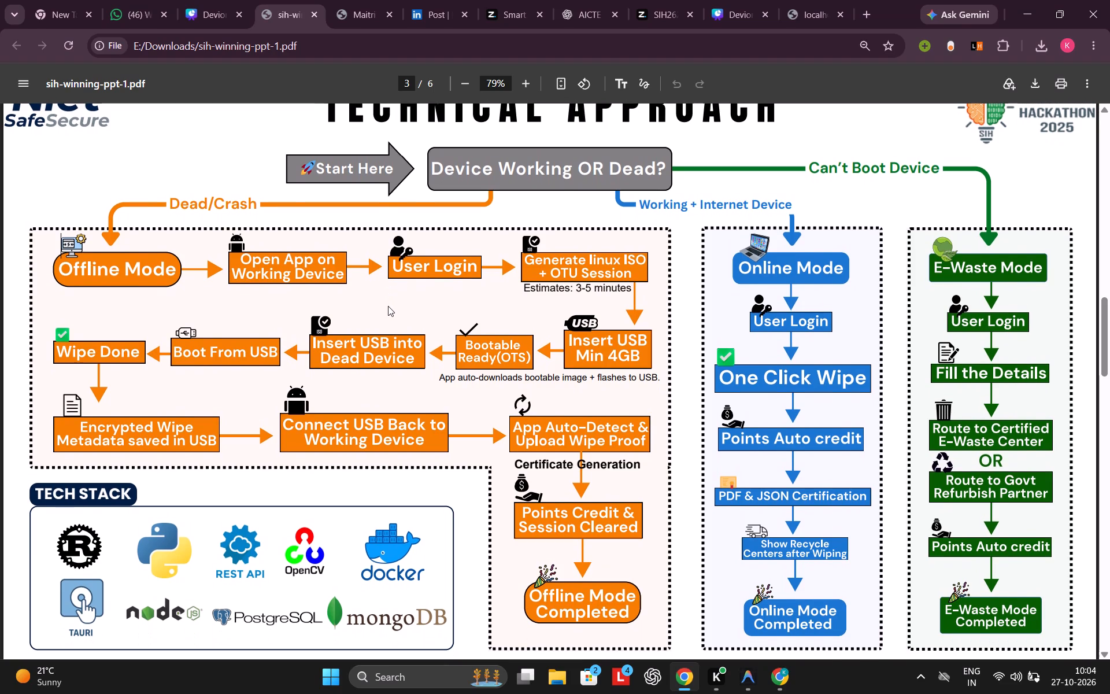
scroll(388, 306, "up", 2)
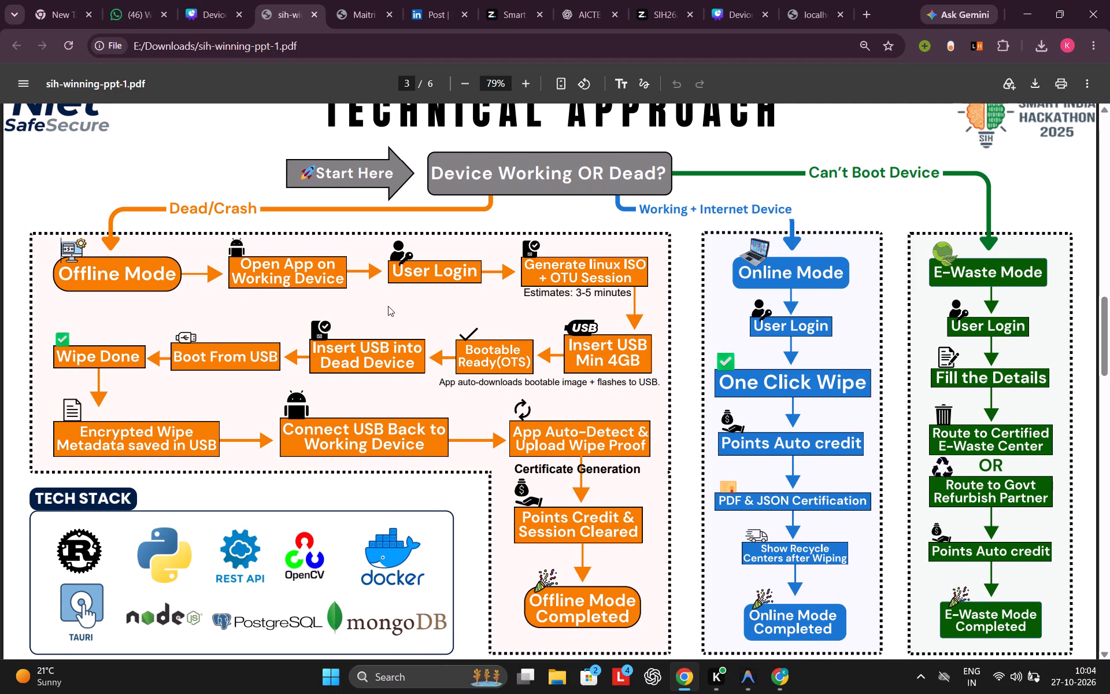
Review the technical approach slide of sih-winning-ppt-1.pdf and the title slide of sih-winning-ppt-2.pdf, and return to the Devion design's title page.
scroll(388, 306, "up", 1)
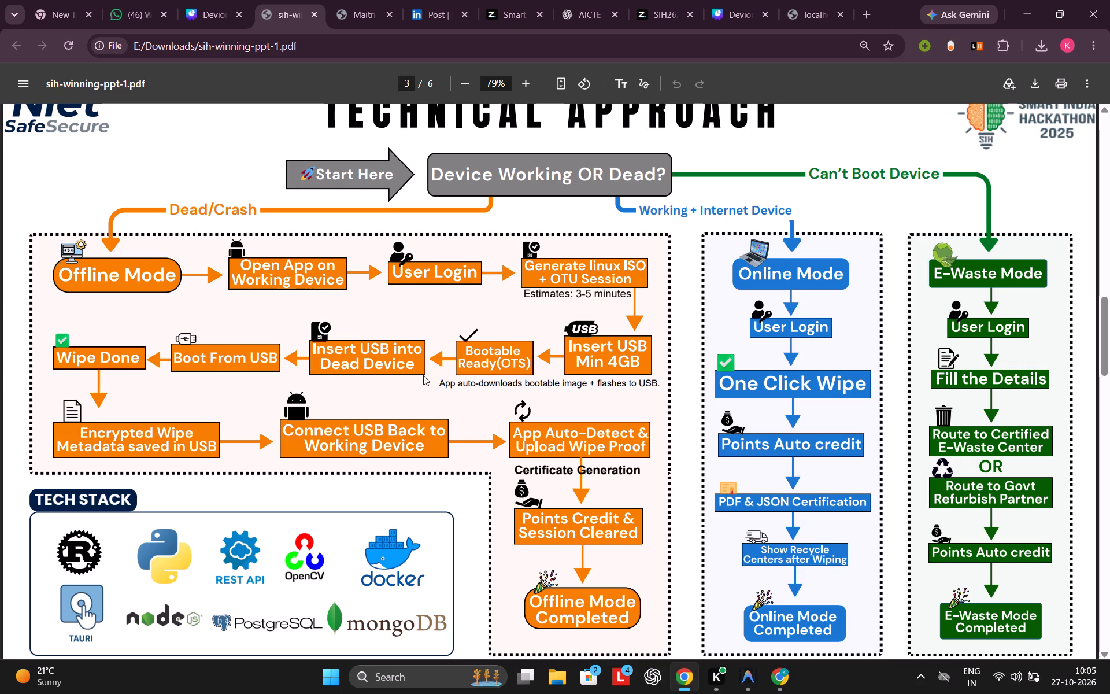
left_click(356, 0)
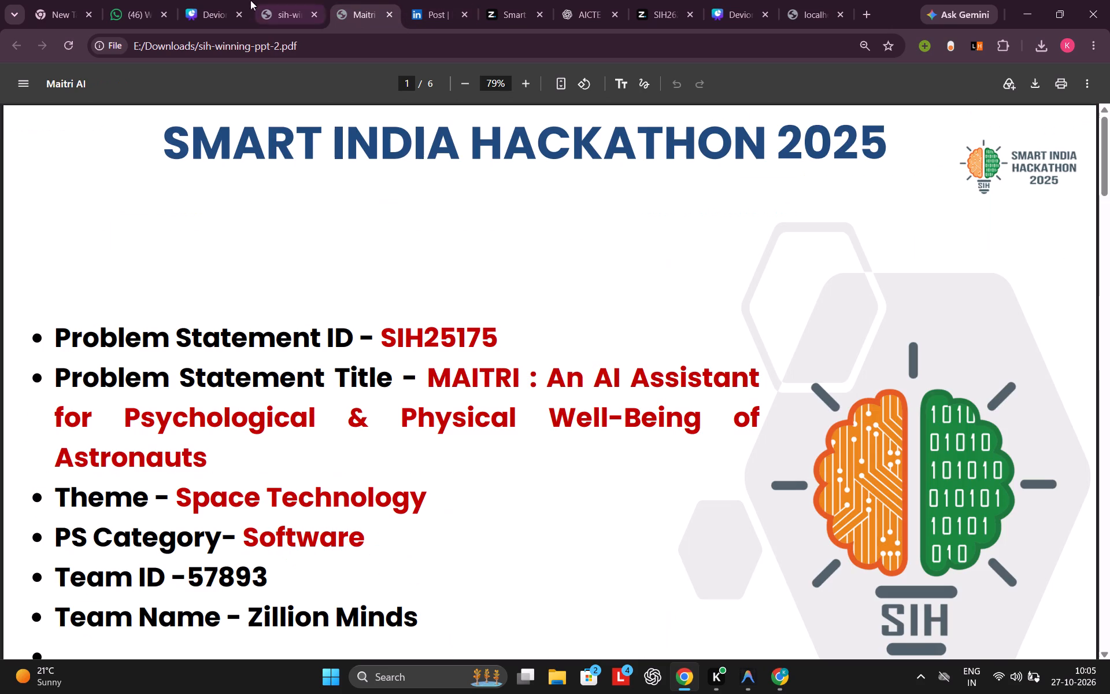
left_click(224, 0)
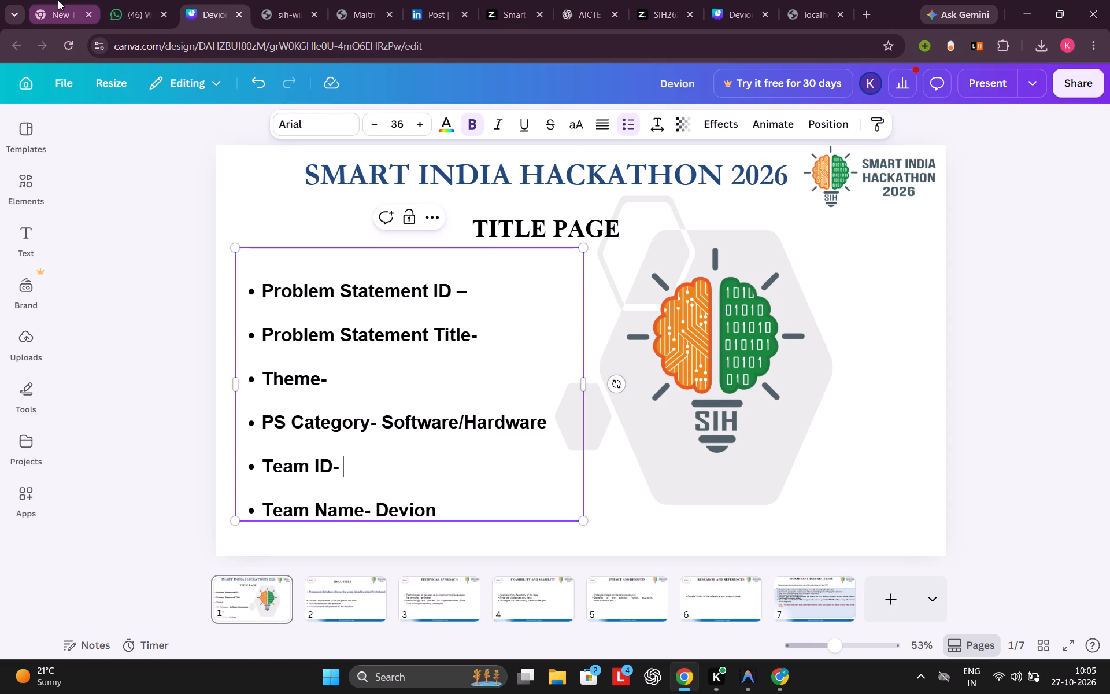
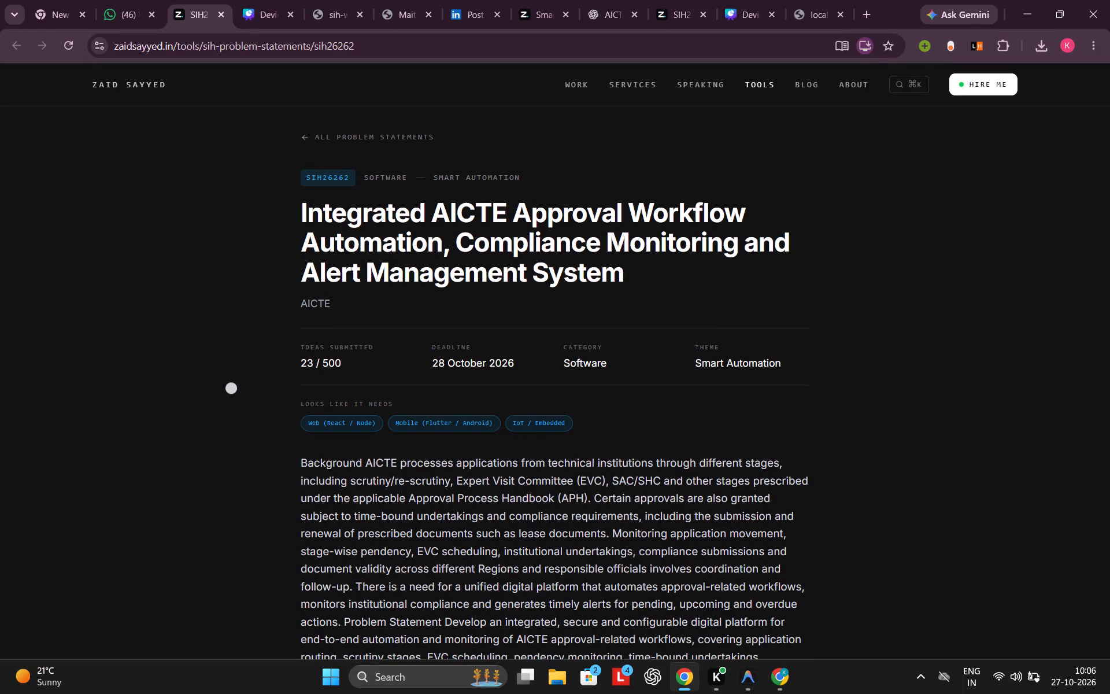
Copy the theme "Smart Automation" from the SIH26262 problem statement page into the Theme line of the Devion title page.
scroll(232, 389, "down", 1)
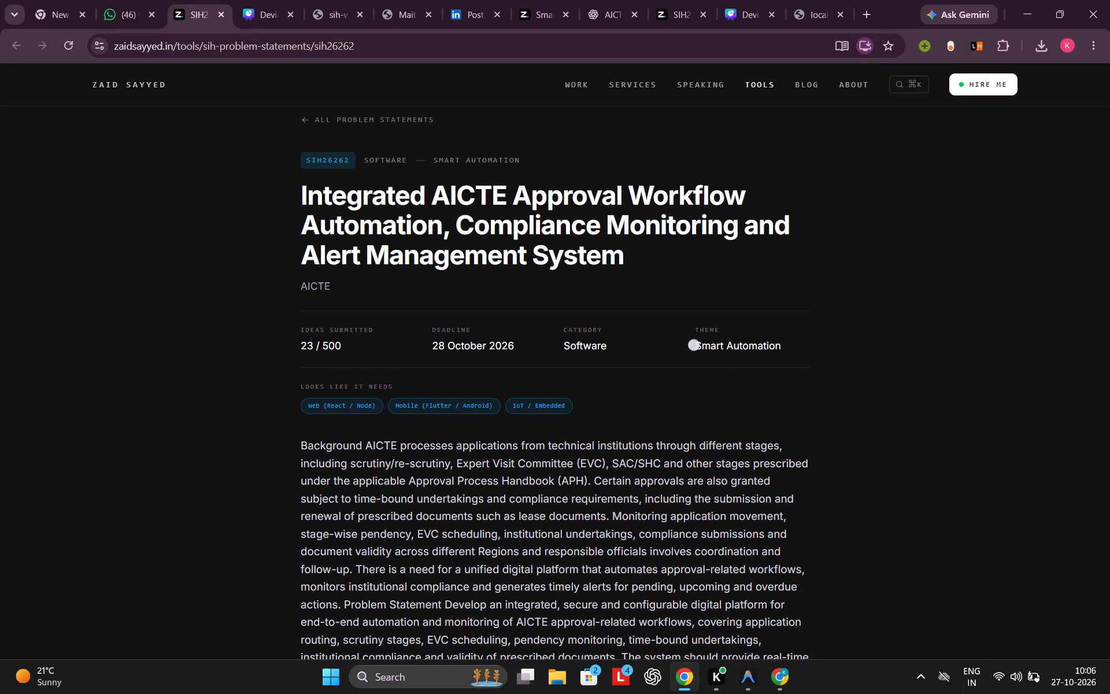
left_click_drag(694, 345, 794, 346)
key("ctrl+c")
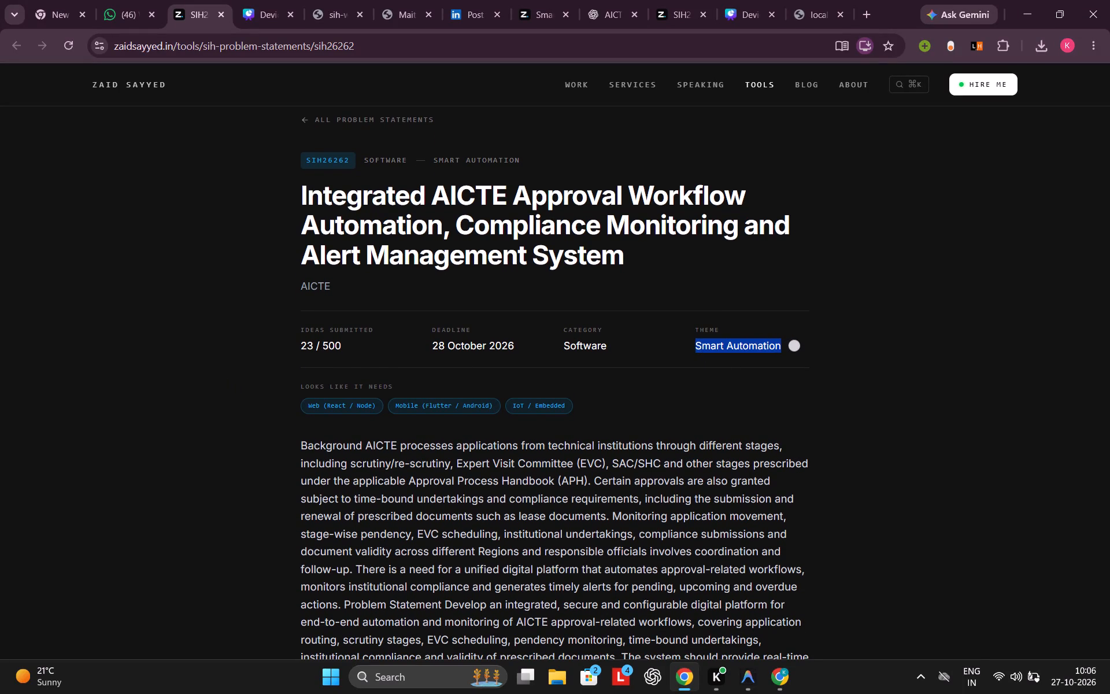
left_click(243, 0)
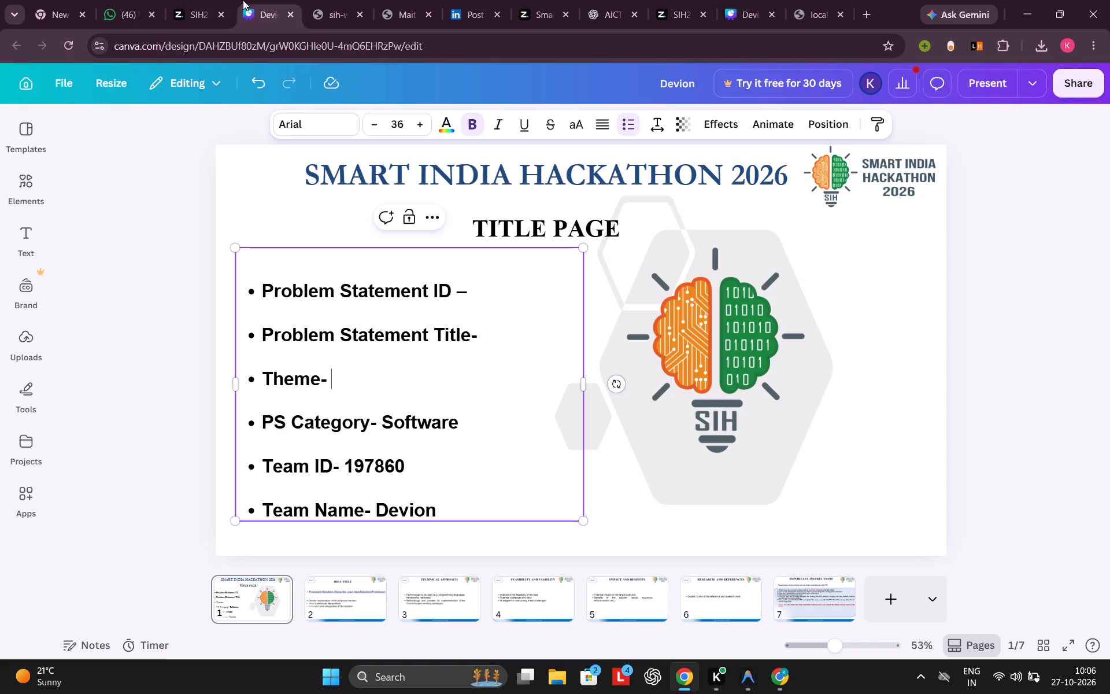
key("ctrl+v")
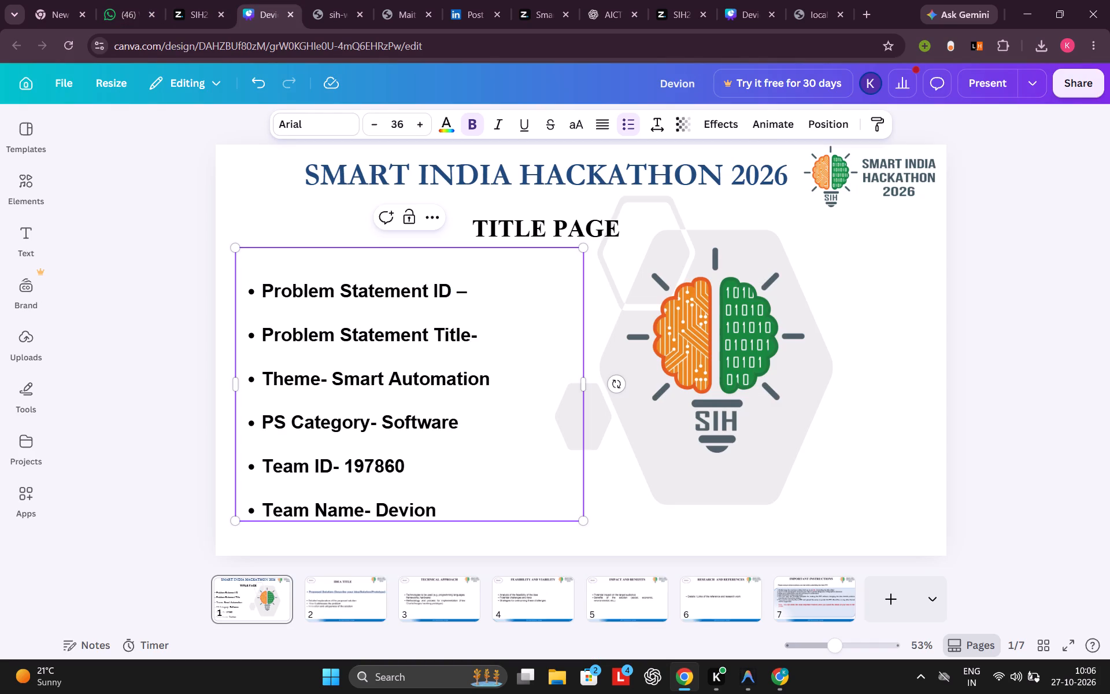
Place the text cursor after "Problem Statement ID –" on the title page and select the ID SIH26262 on the problem statement page.
left_click(471, 290)
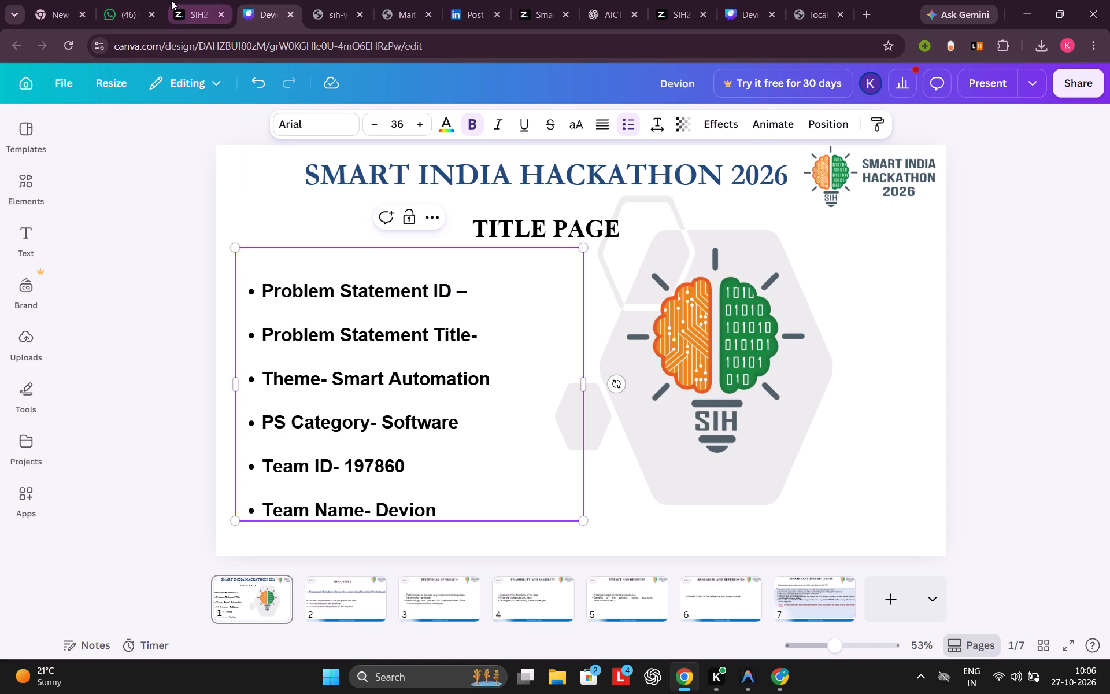
left_click(172, 0)
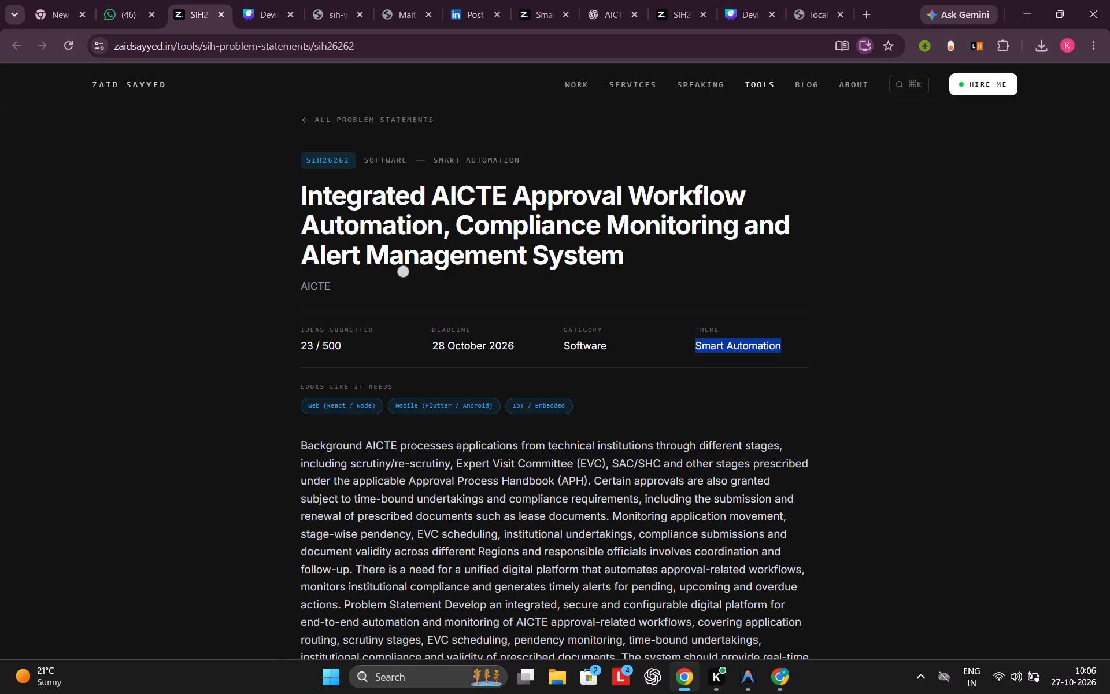
left_click_drag(305, 145, 341, 162)
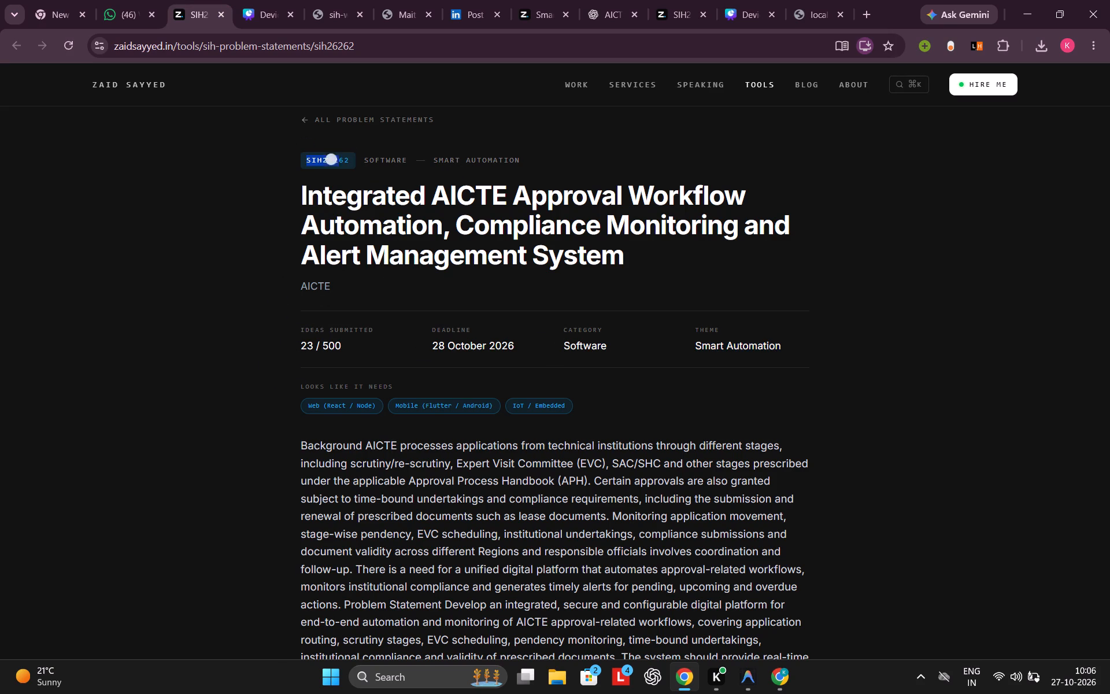
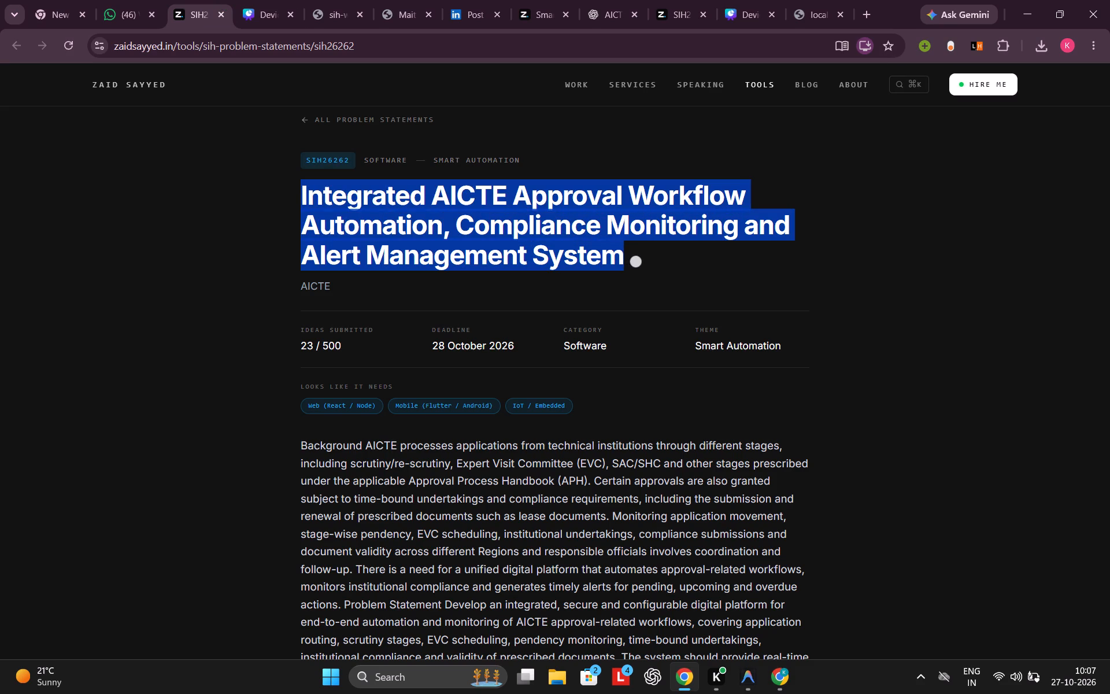
Copy the SIH26262 problem statement's full title from its web page into the Problem Statement Title field on the Devion title page.
left_click_drag(636, 261, 634, 261)
key("ctrl+c")
key("ctrl+c")
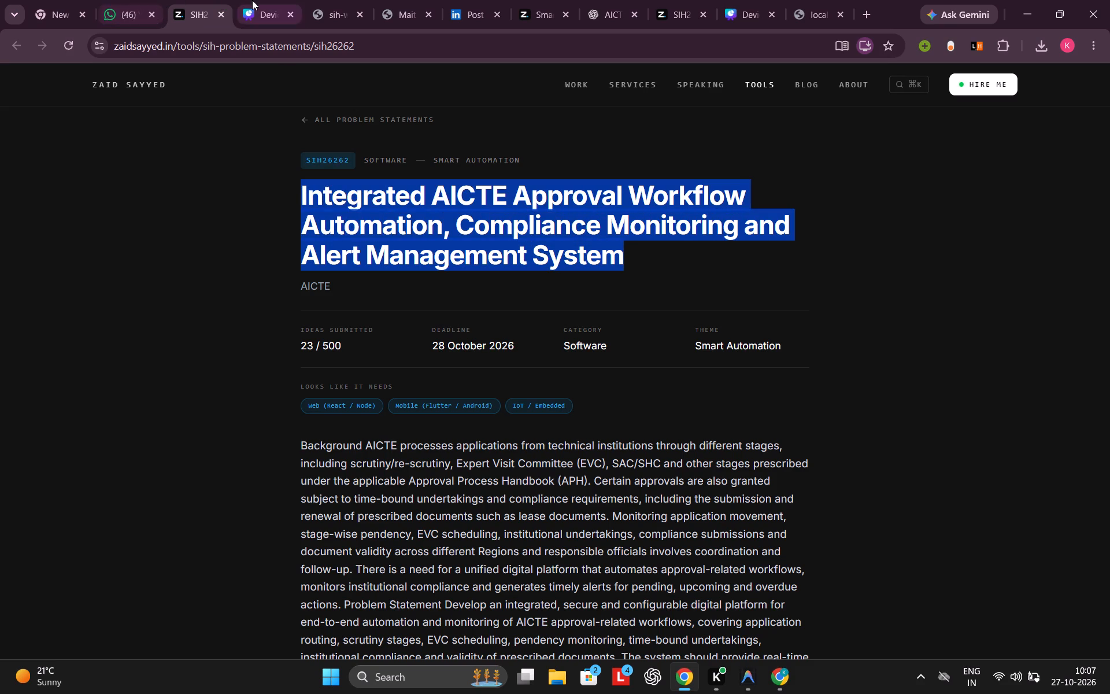
left_click(257, 0)
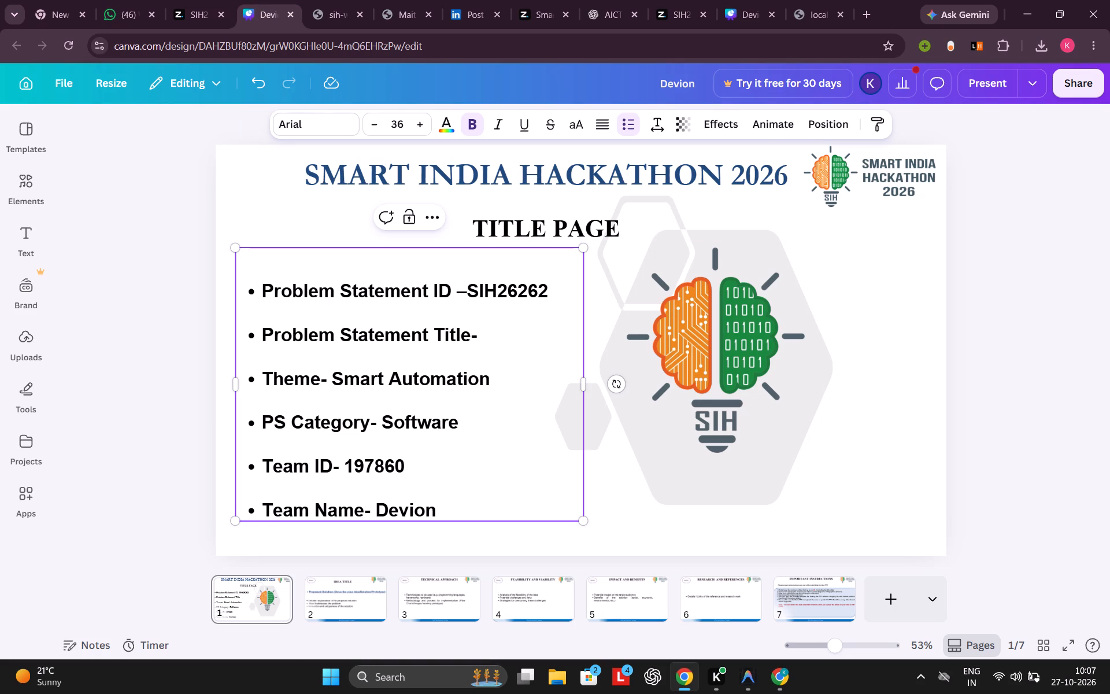
key("ctrl+v")
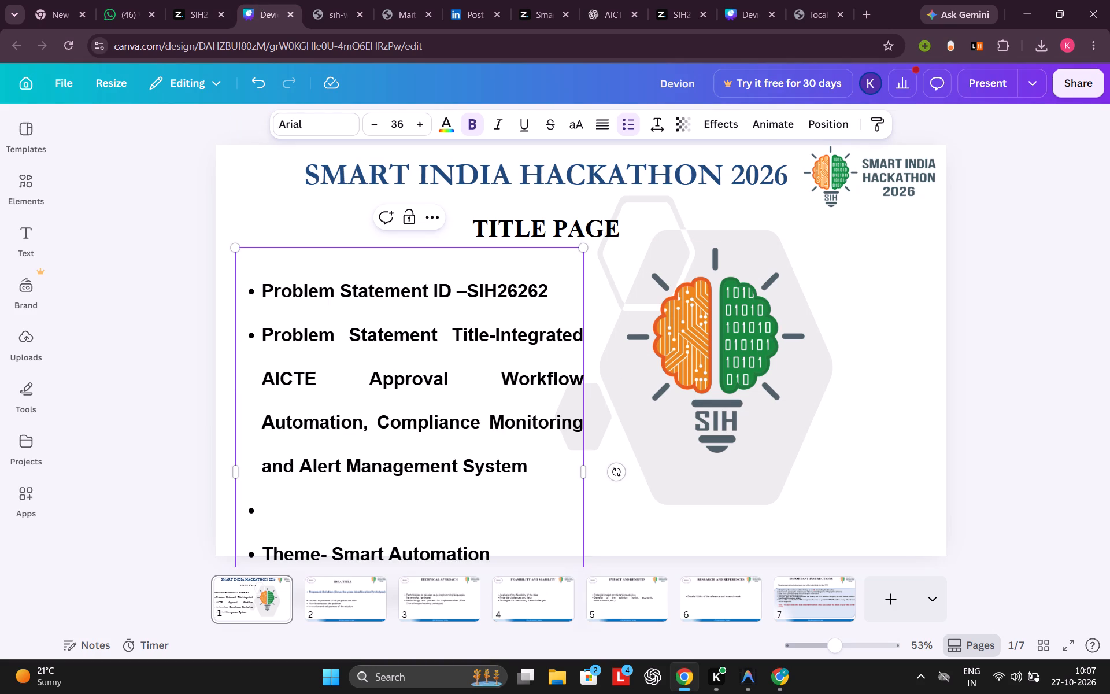
Remove the empty bullet between the problem statement title and the Theme line on the title slide.
key("BackSpace")
key("BackSpace")
key("Left")
key("Left")
key("Left")
key("Left")
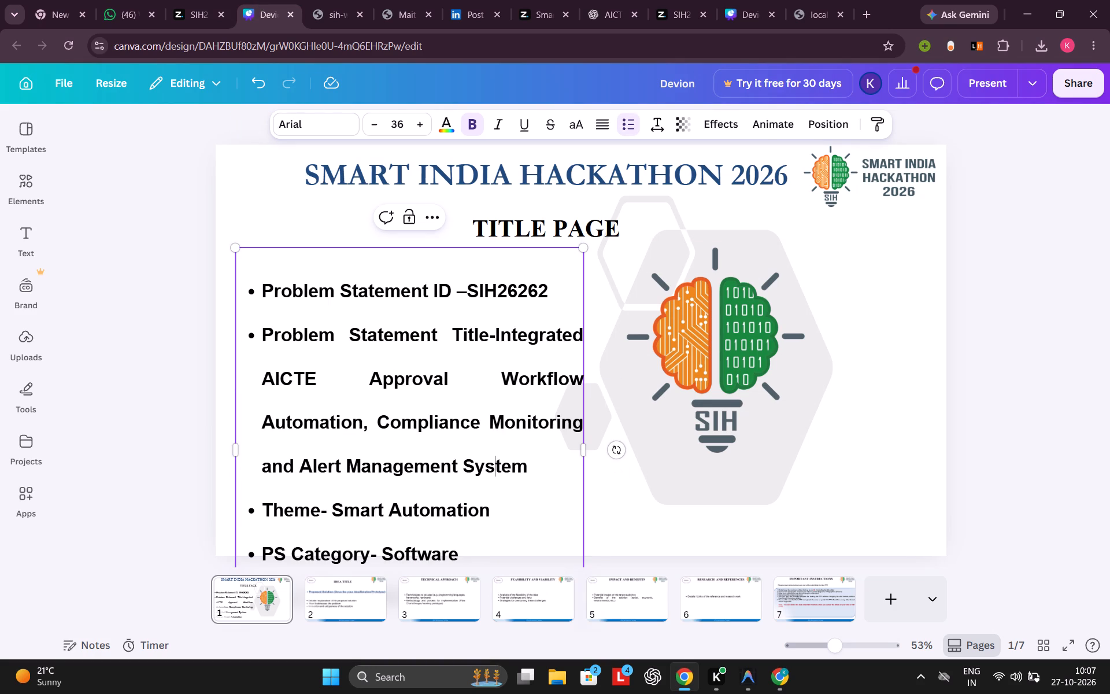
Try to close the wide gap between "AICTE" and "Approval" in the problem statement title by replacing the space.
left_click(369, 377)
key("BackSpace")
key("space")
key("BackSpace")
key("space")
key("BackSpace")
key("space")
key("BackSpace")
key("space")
Delete everything after "AICTE" in the problem statement title, from "Approval Workflow" through "Alert Management System".
scroll(369, 377, "down", 2)
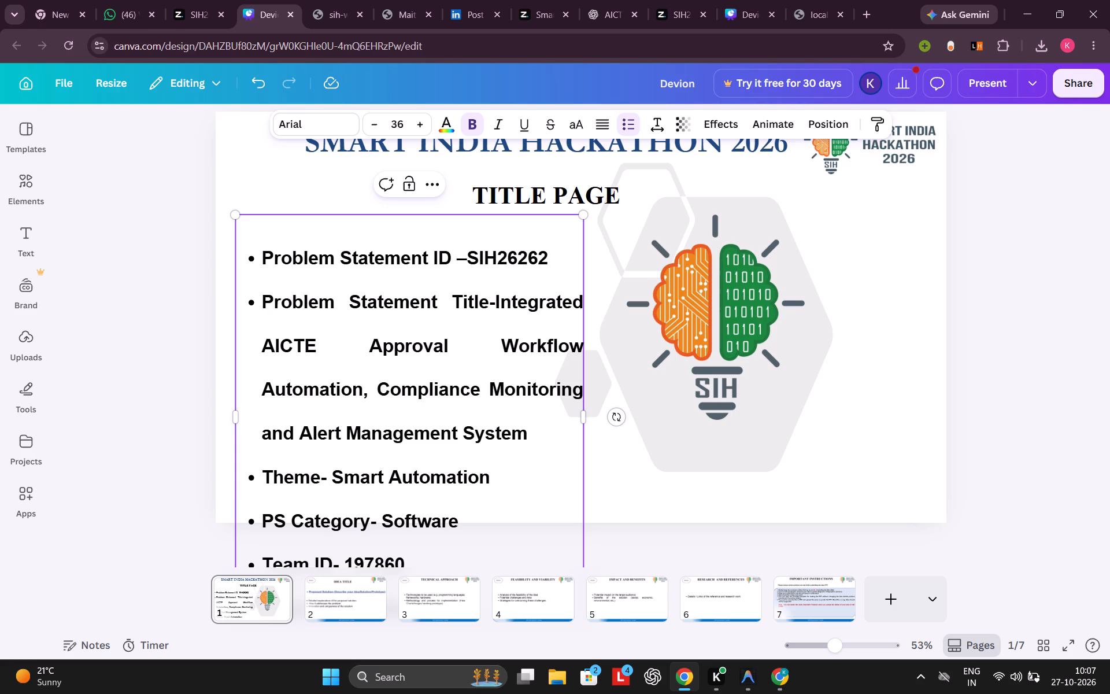
left_click_drag(528, 433, 302, 415)
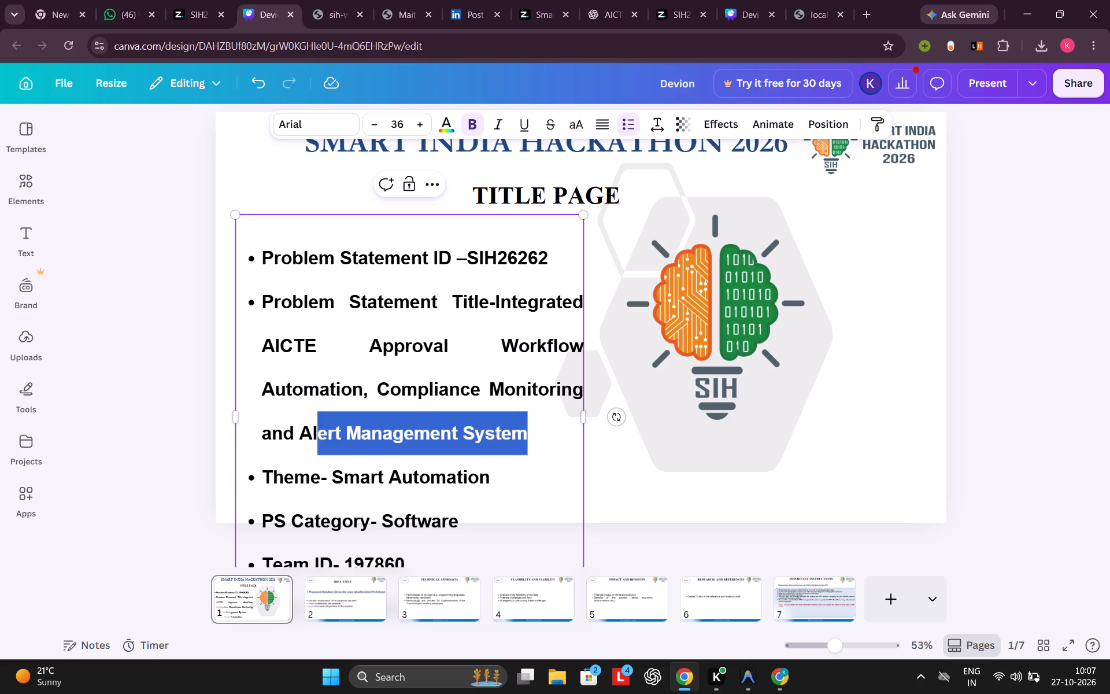
left_click_drag(302, 415, 326, 354)
key("BackSpace")
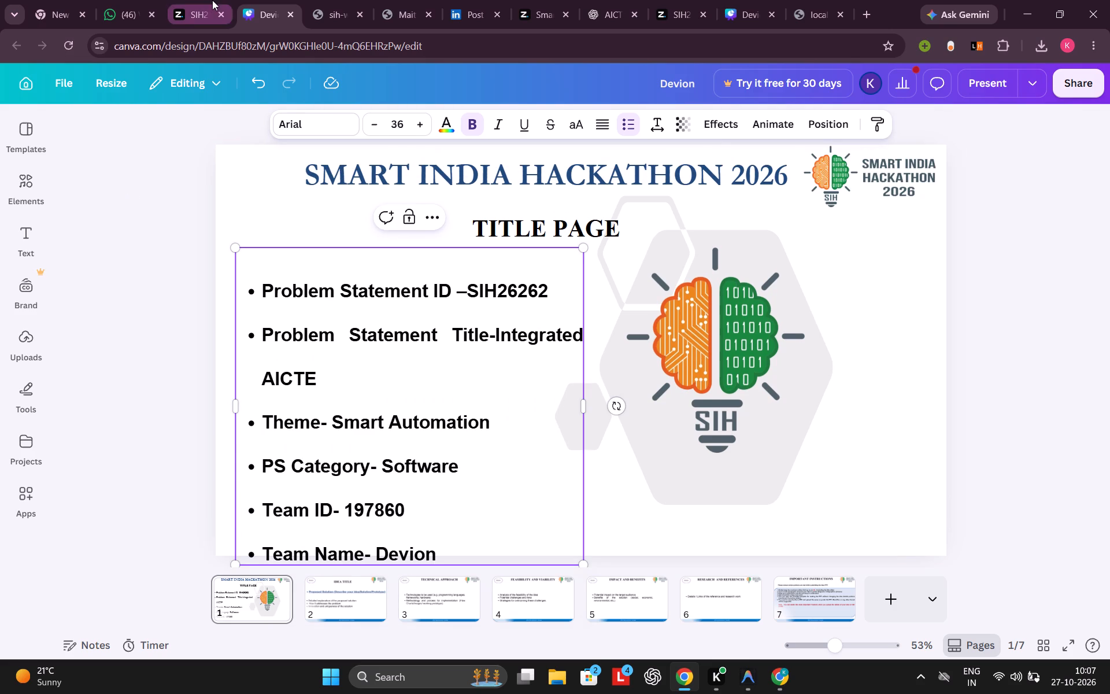
Examine the title pages of the two winning reference presentations for how they lay out the problem statement details.
left_click(338, 0)
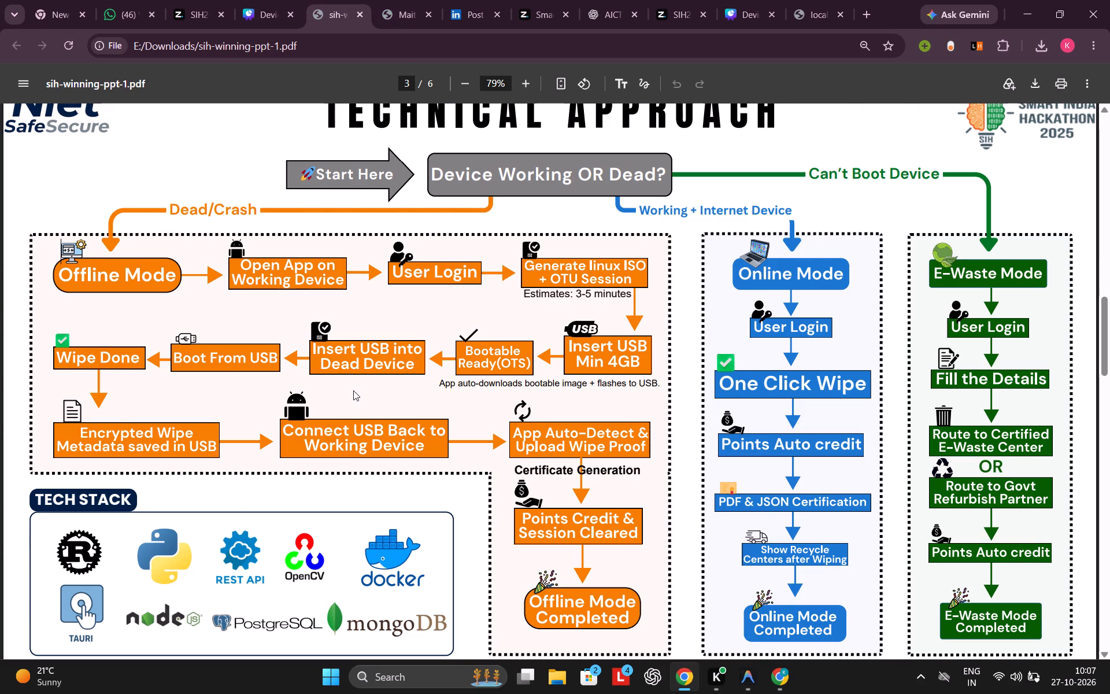
scroll(353, 390, "up", 20)
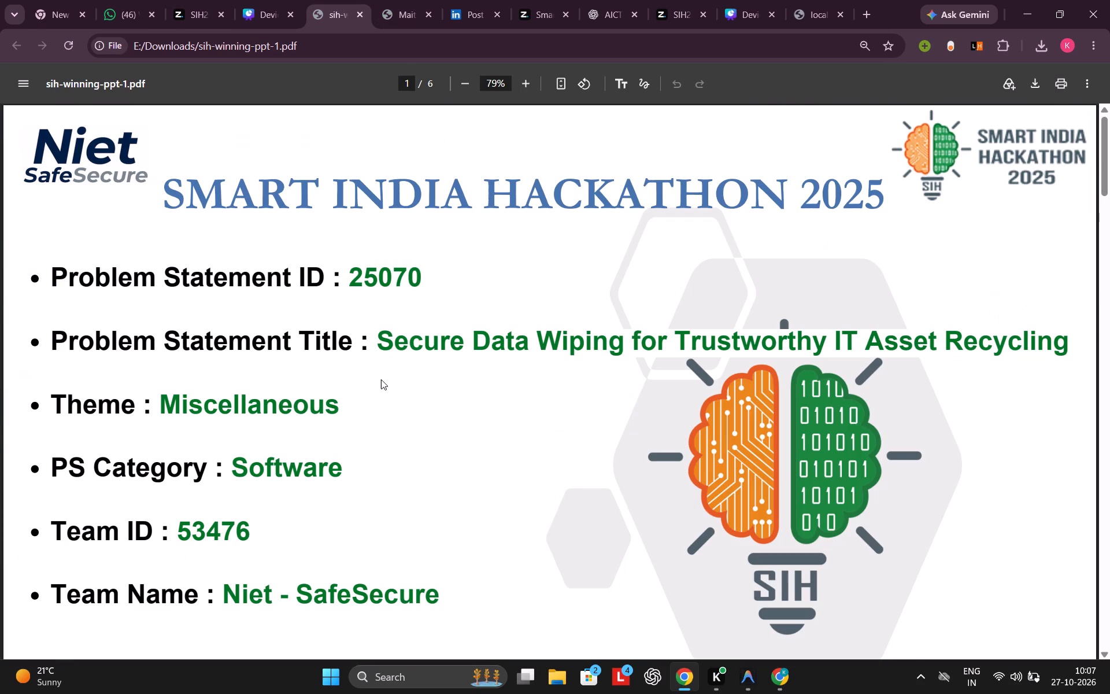
left_click(405, 0)
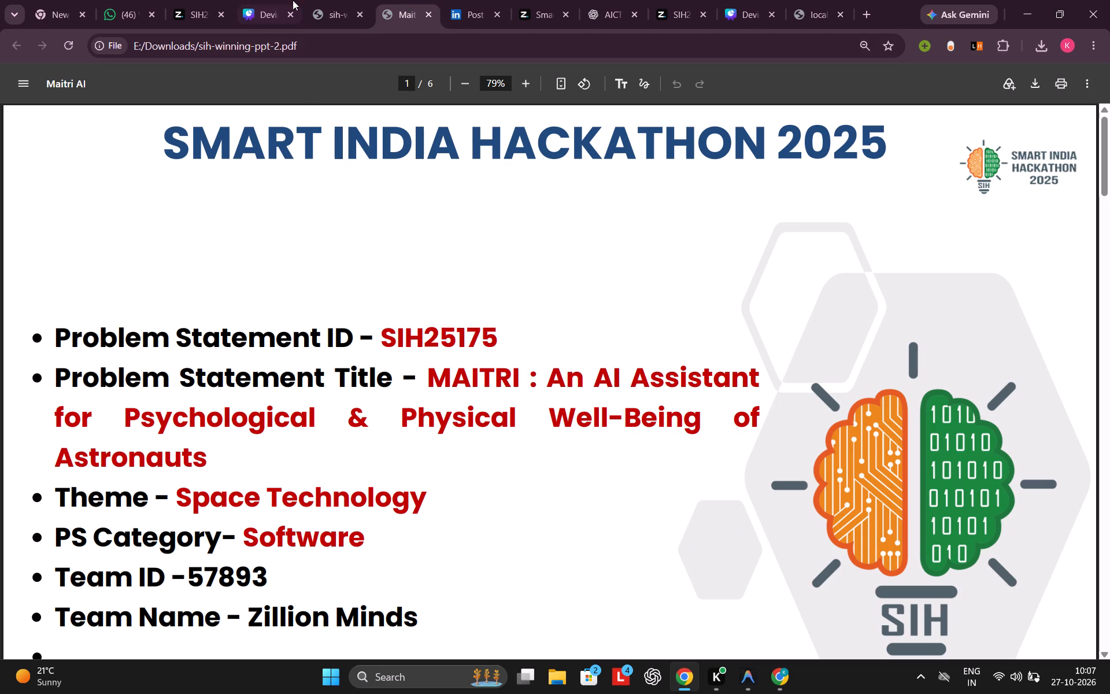
left_click(341, 6)
left_click(275, 0)
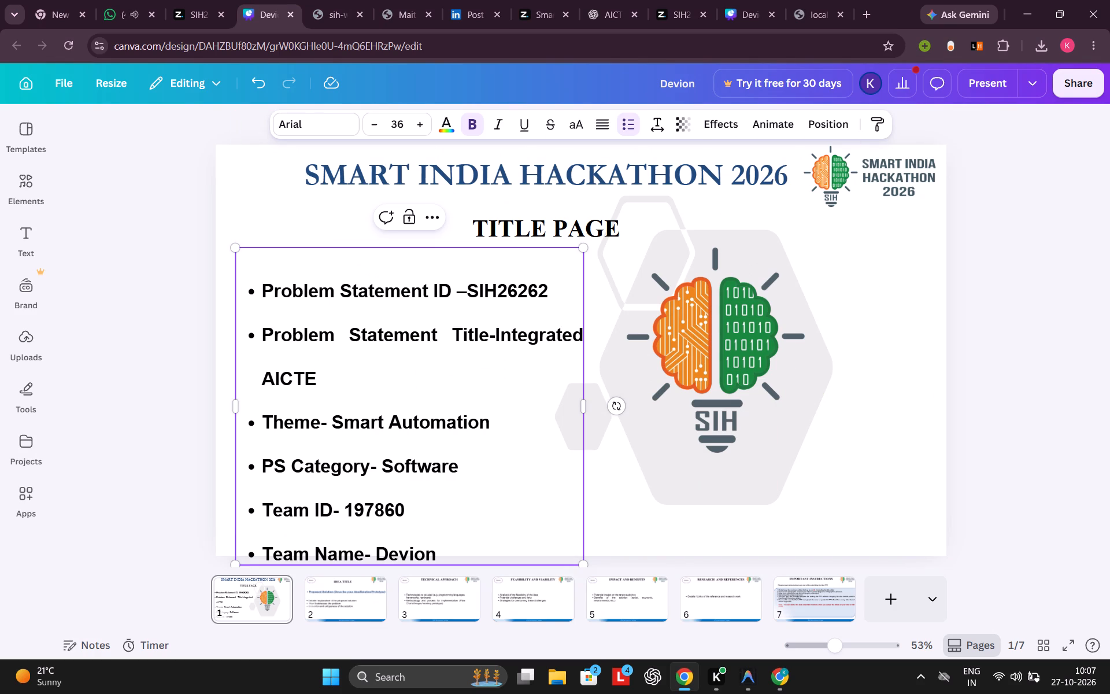
key("space")
key("s")
key("BackSpace")
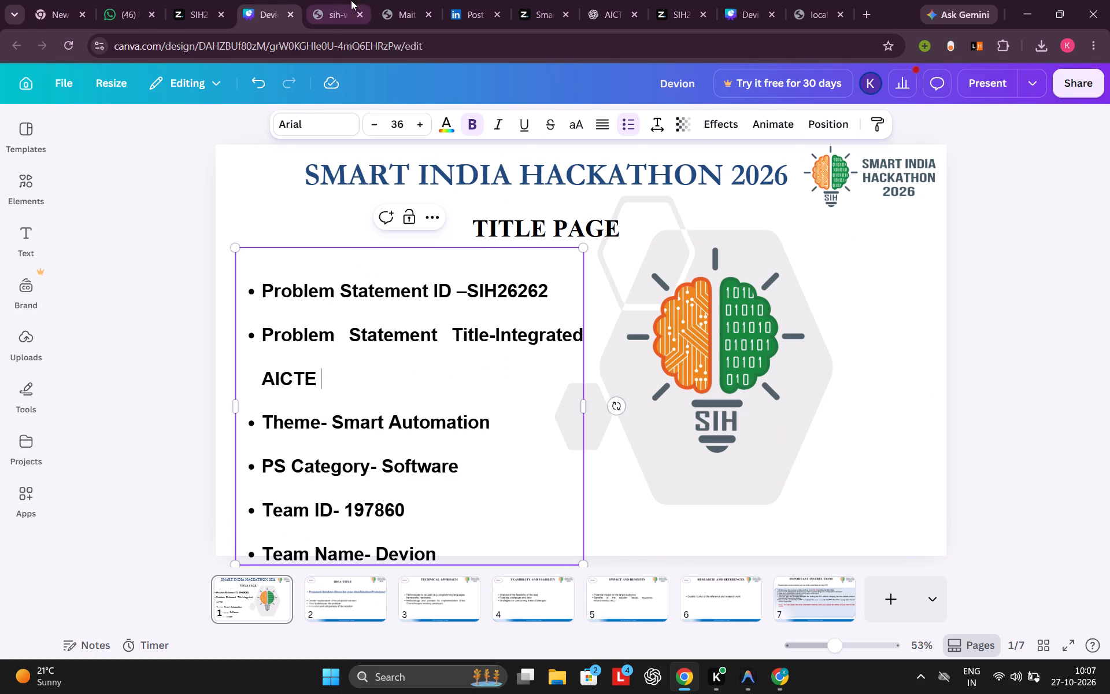
left_click(332, 1)
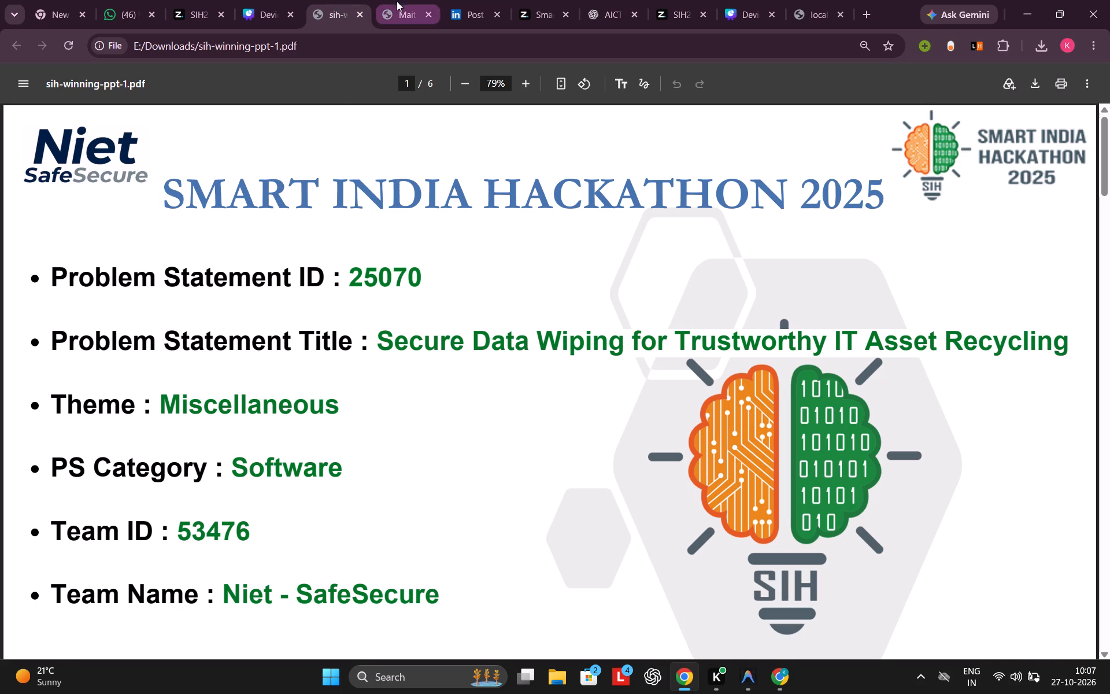
left_click(262, 0)
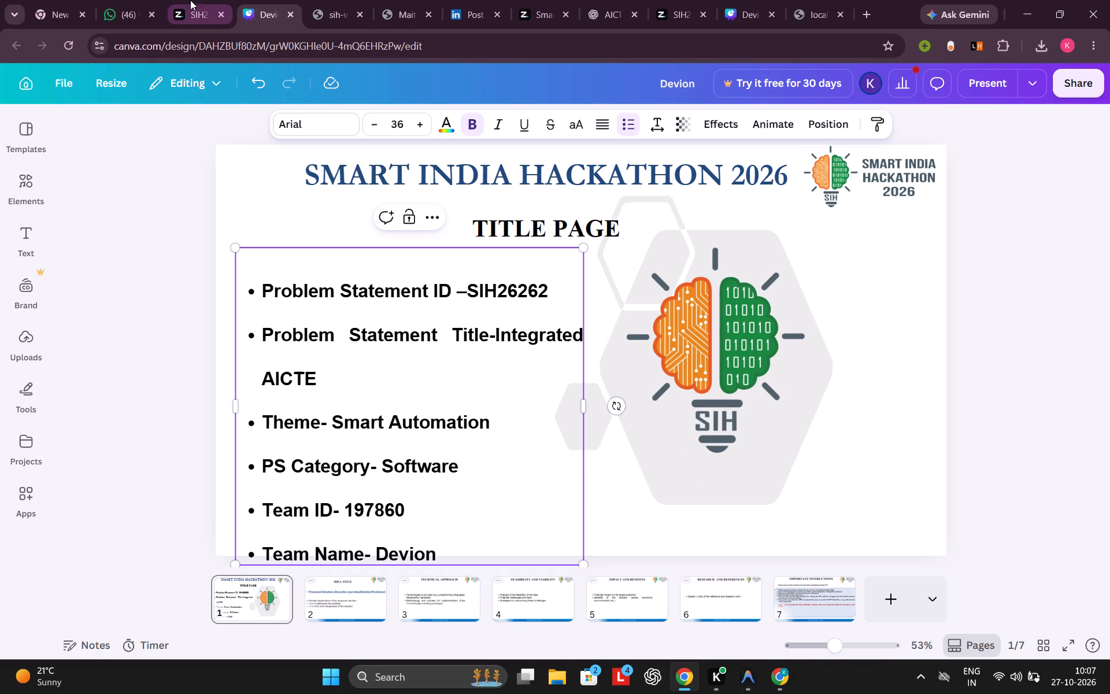
Consult the SIH26262 problem statement page and continue the slide's title after "AICTE" with "approved workflow Automation".
left_click(188, 0)
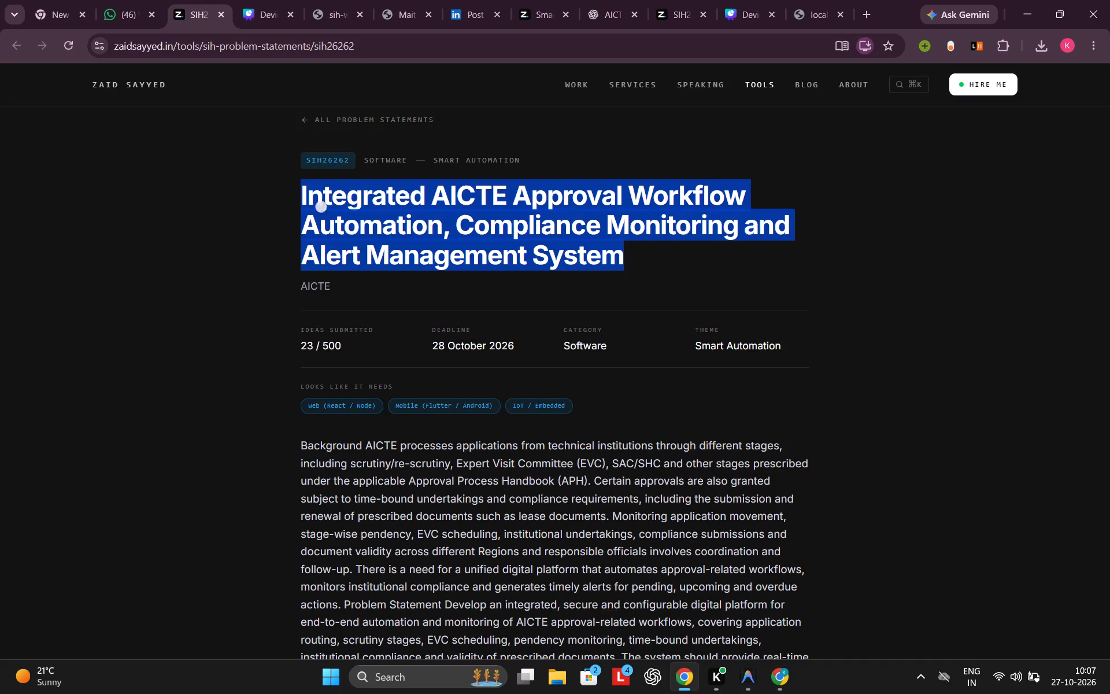
left_click(247, 2)
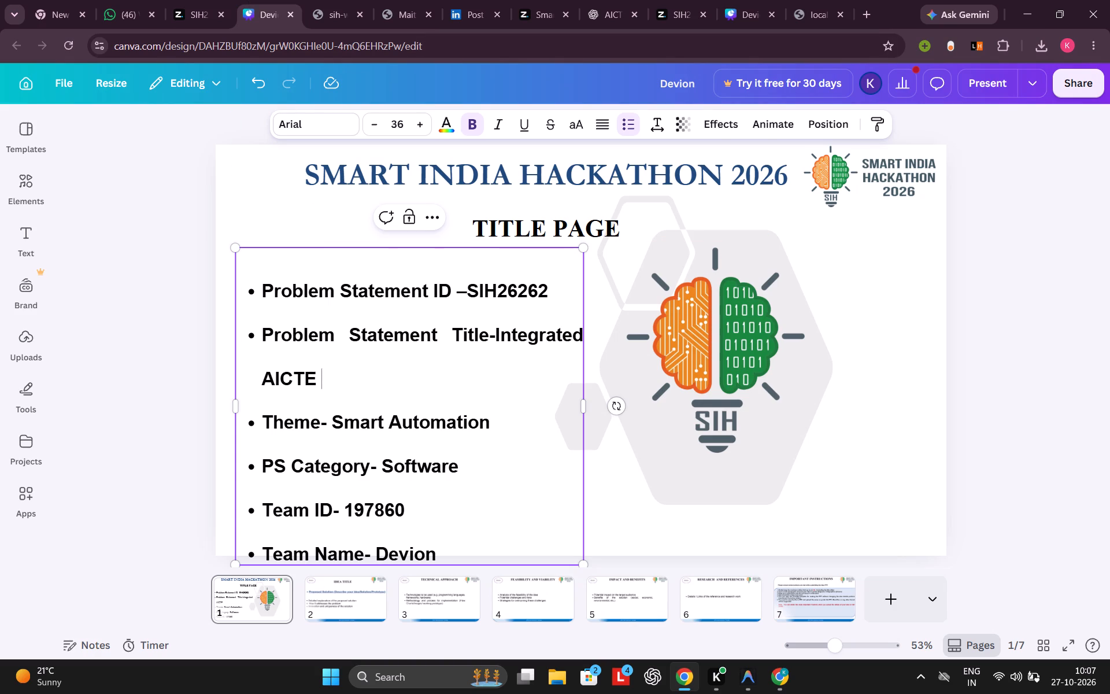
type("approved workd")
key("BackSpace")
type("flow")
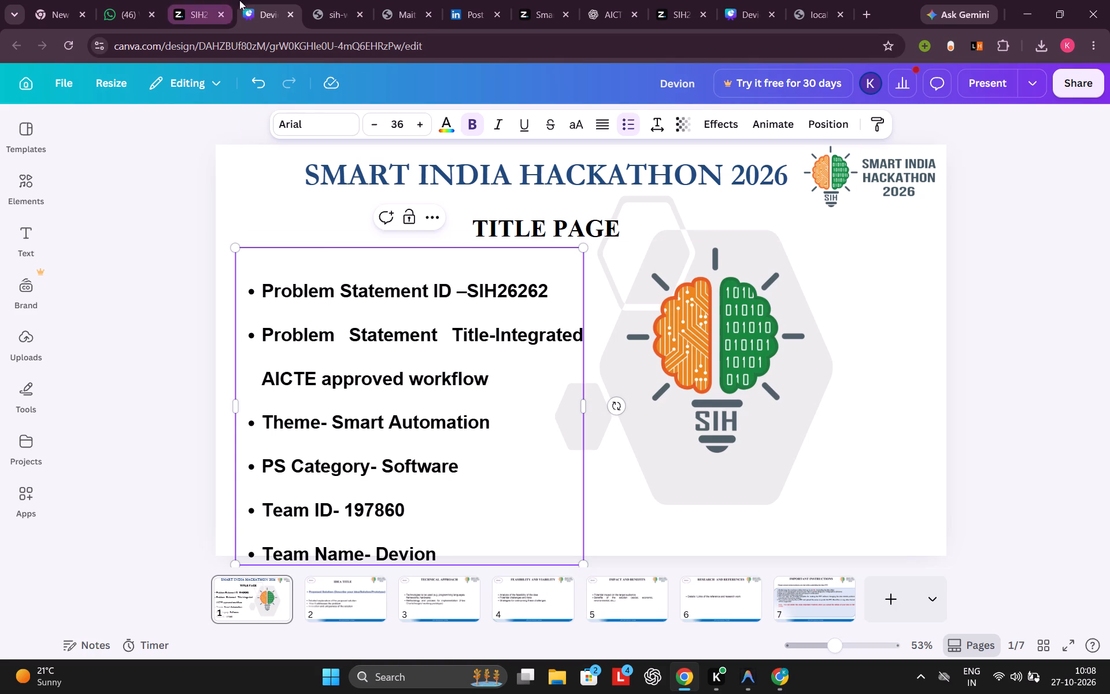
left_click(324, 0)
left_click(202, 0)
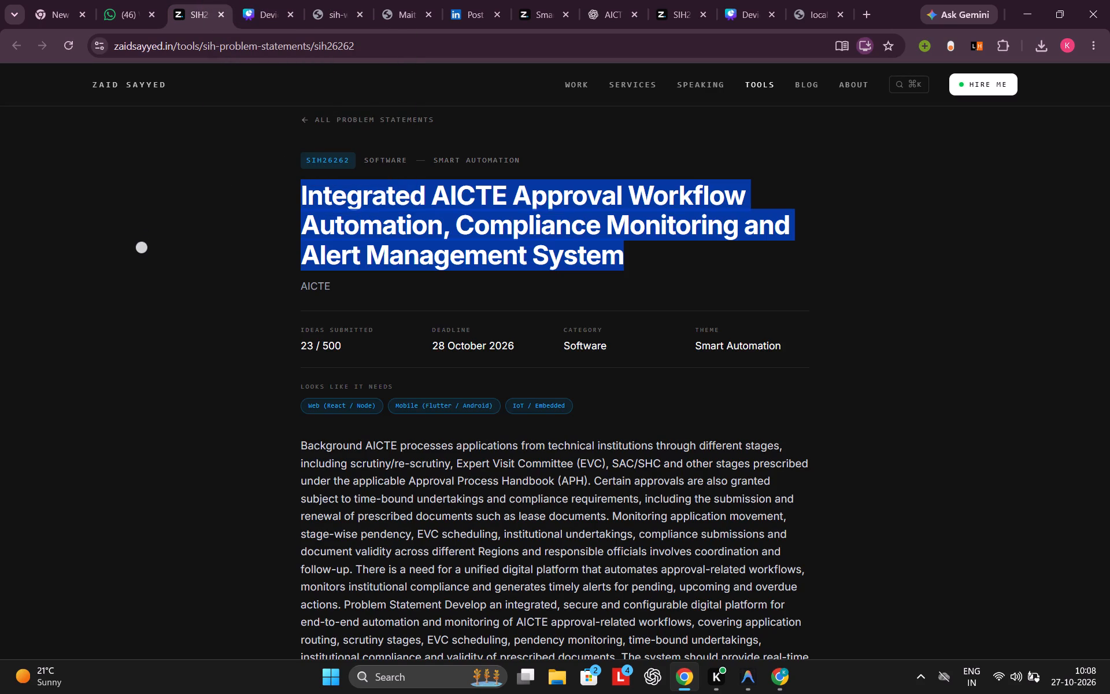
left_click(264, 1)
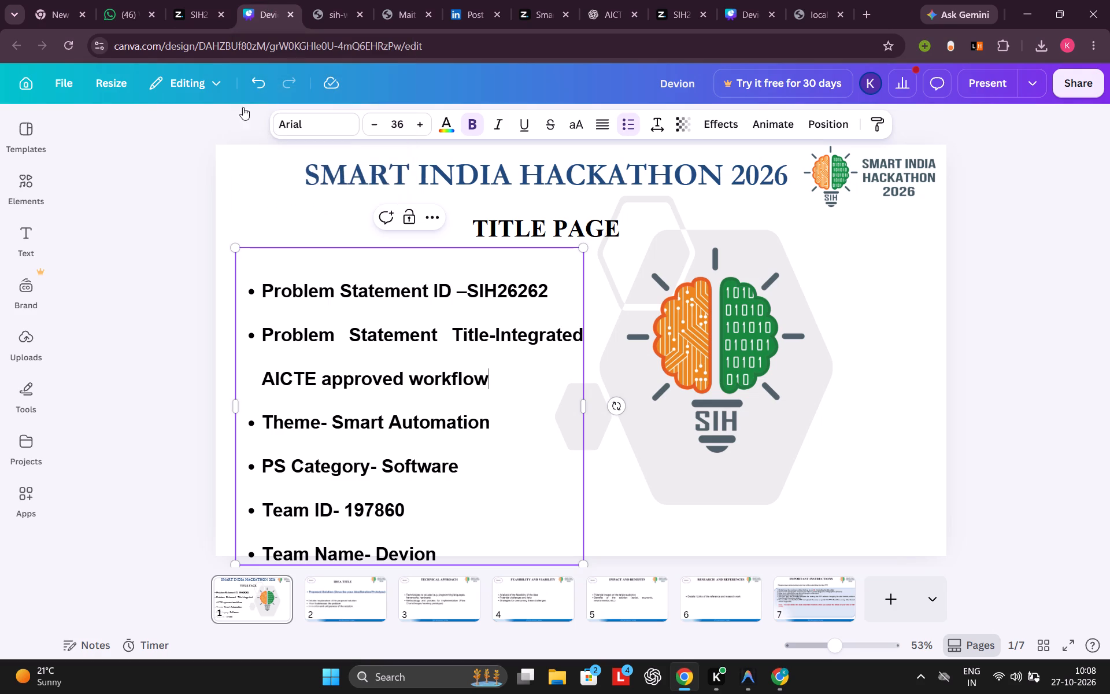
key("space")
type("Automation")
key("space")
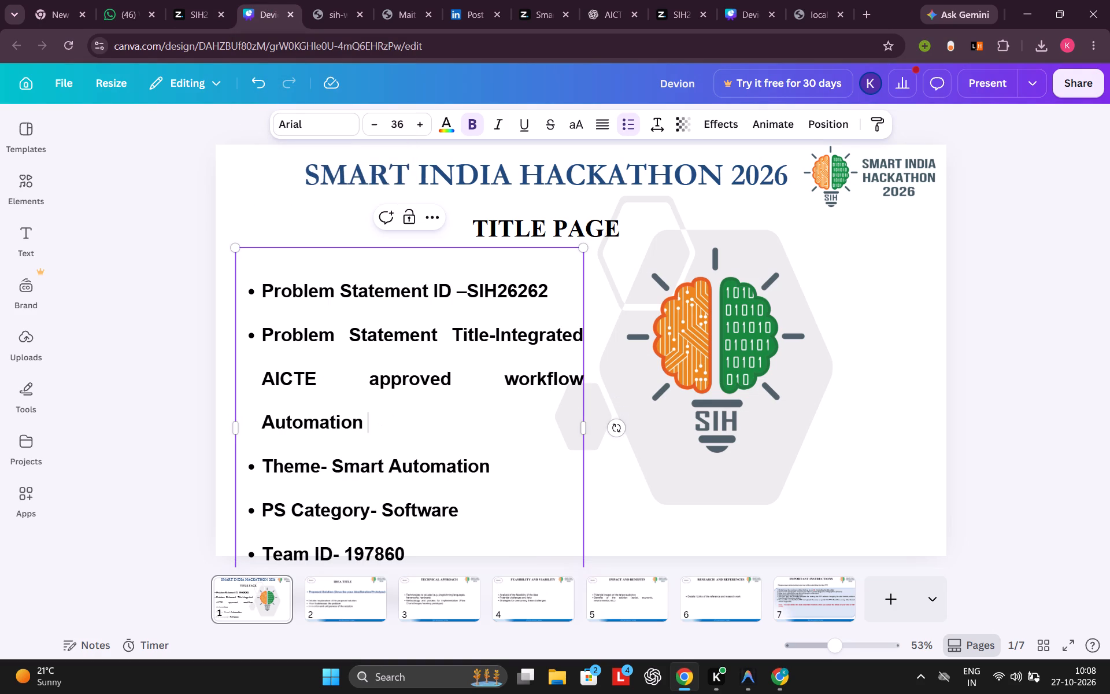
key("BackSpace")
Undo the last two text edits in the problem statement title.
key("ctrl+z")
key("ctrl+z")
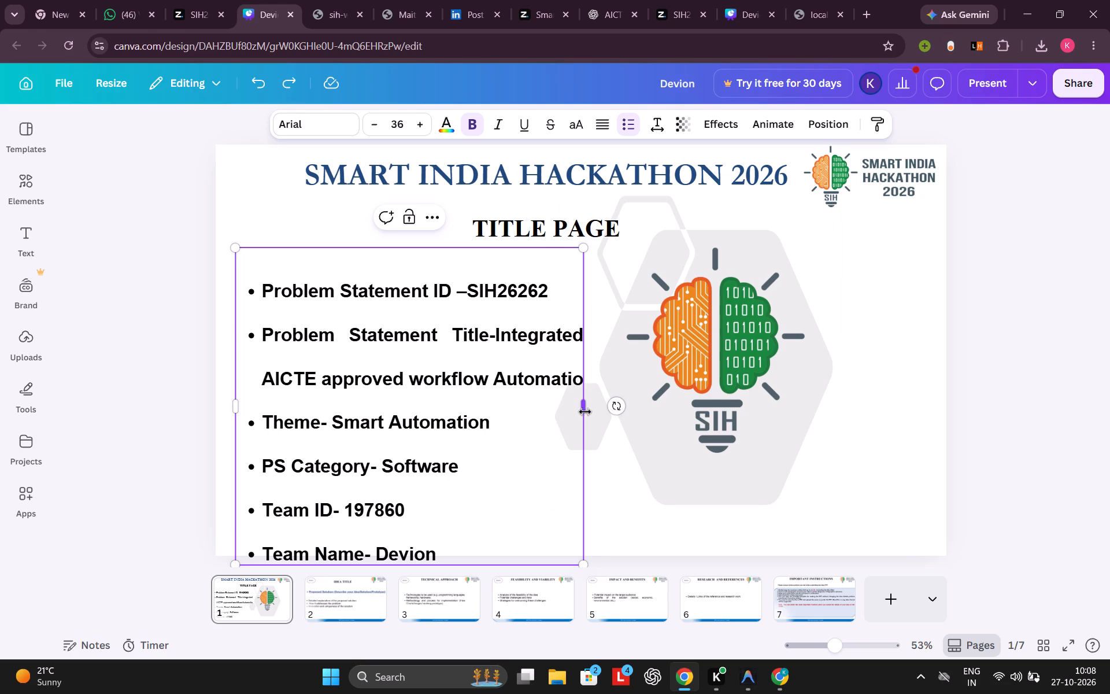
Widen the bullet list's text box to a width of about 1,690, extending it across the bulb illustration.
left_click_drag(583, 413, 903, 386)
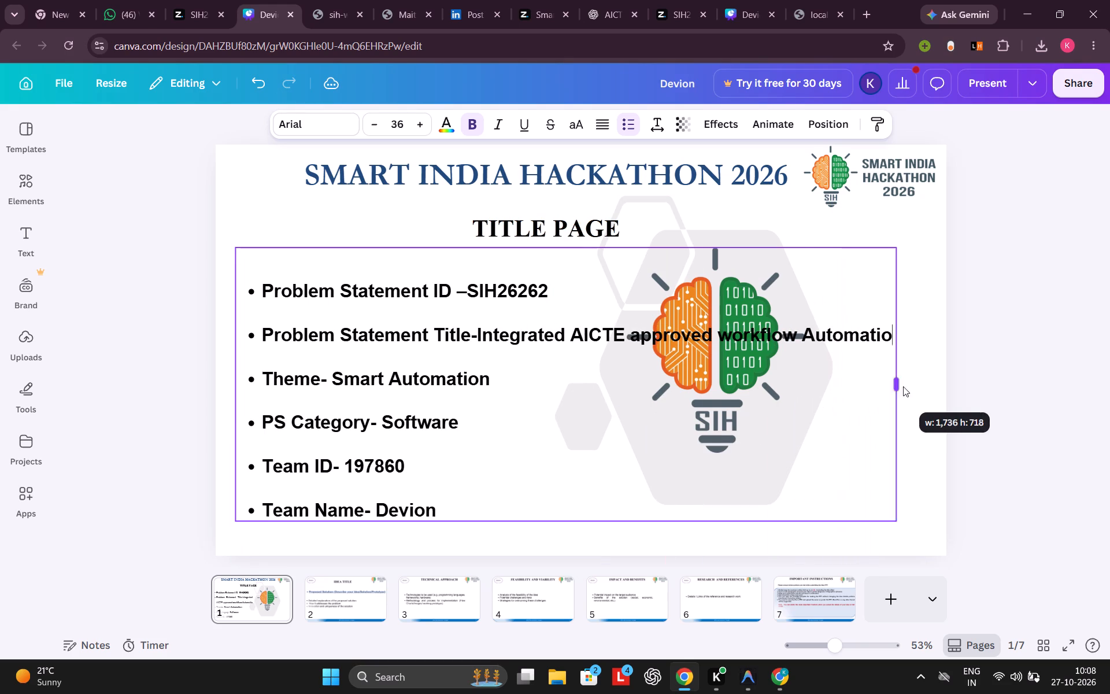
left_click_drag(903, 386, 879, 392)
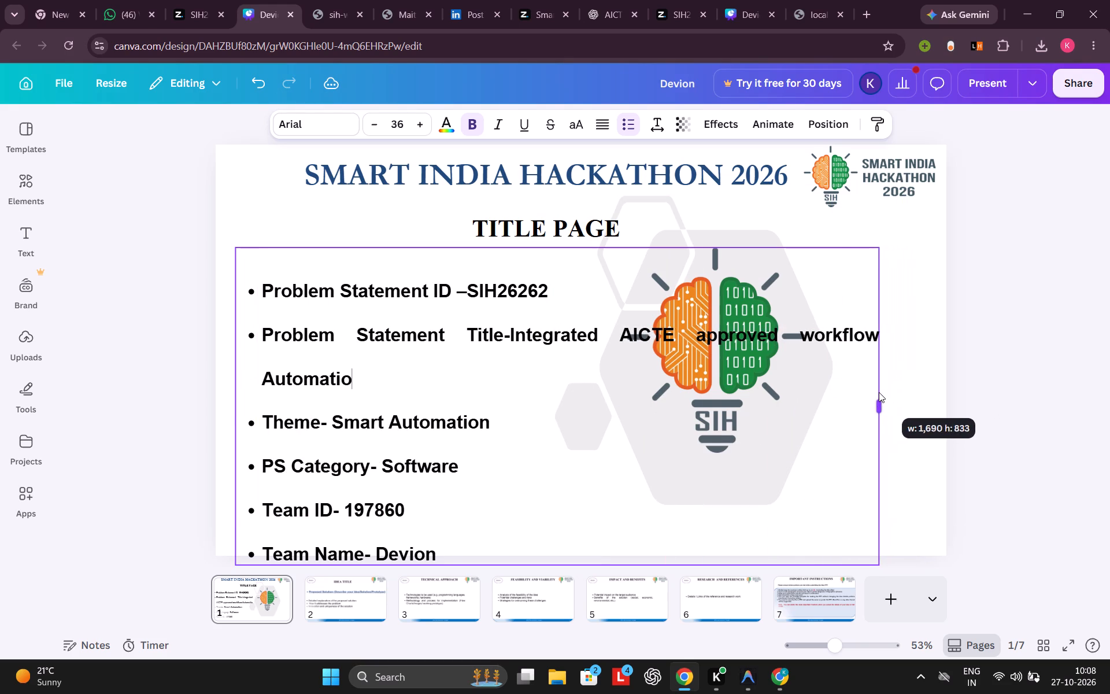
left_click_drag(879, 392, 880, 392)
Compare the title page layouts of the two winning reference presentations again, then return to the Devion design.
left_click(328, 0)
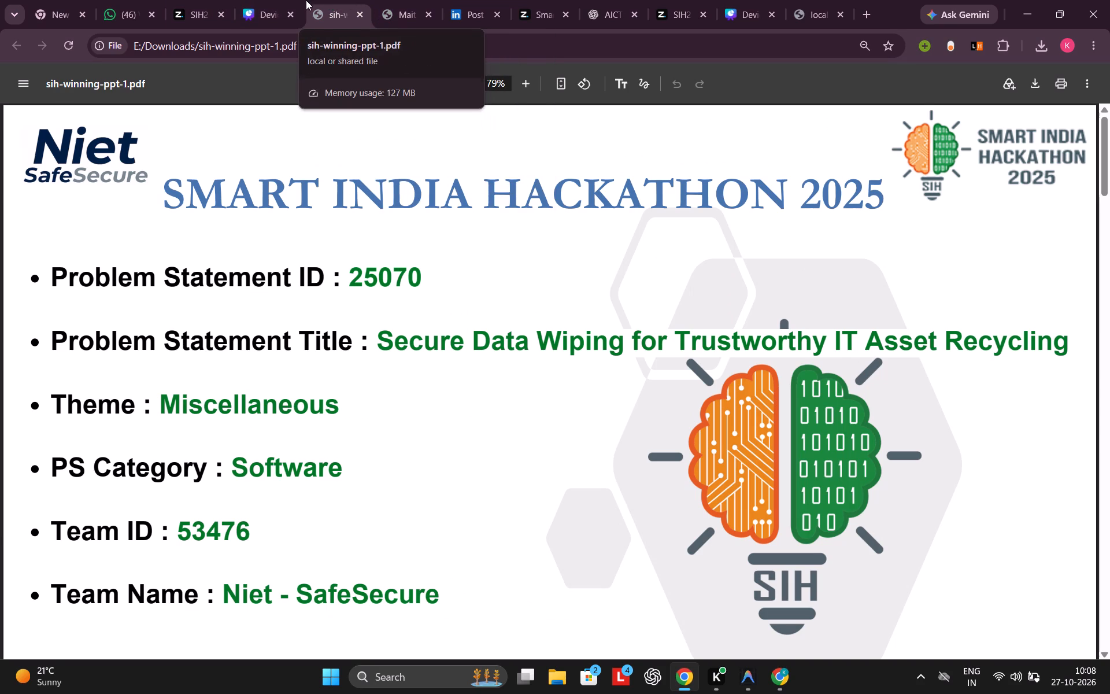
left_click(399, 0)
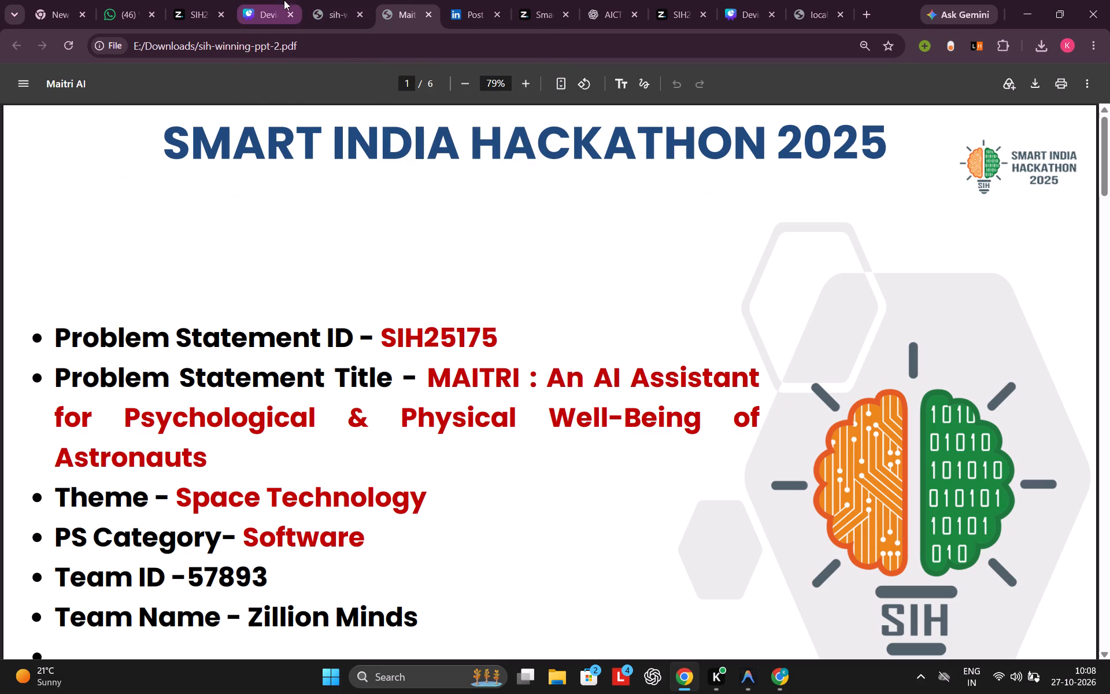
left_click(276, 0)
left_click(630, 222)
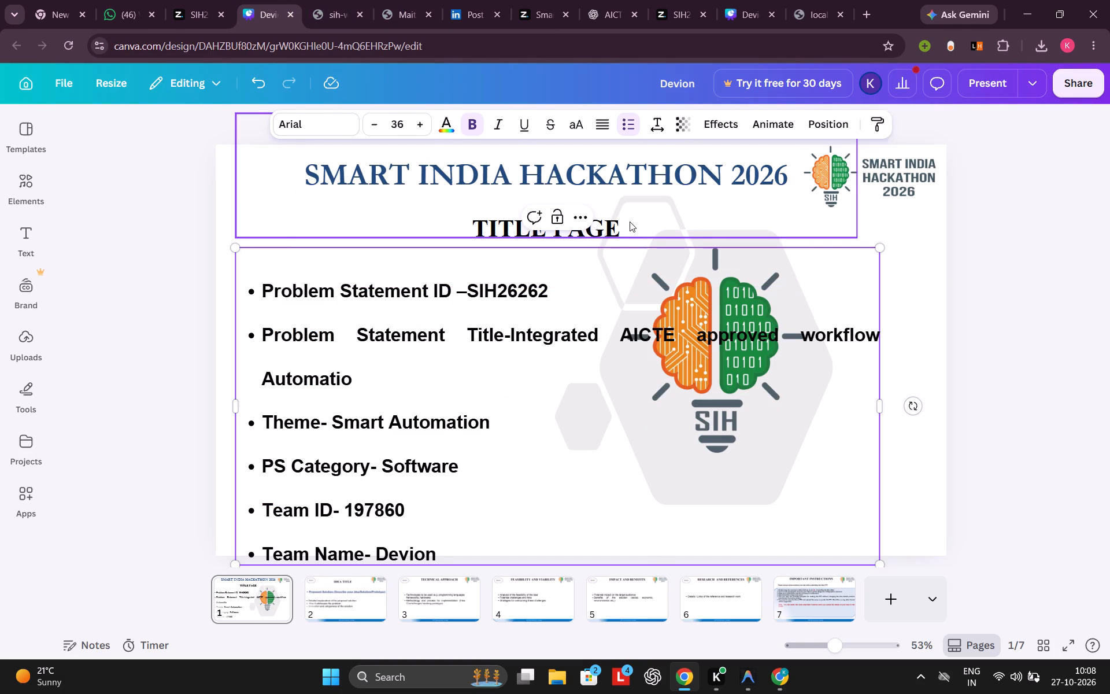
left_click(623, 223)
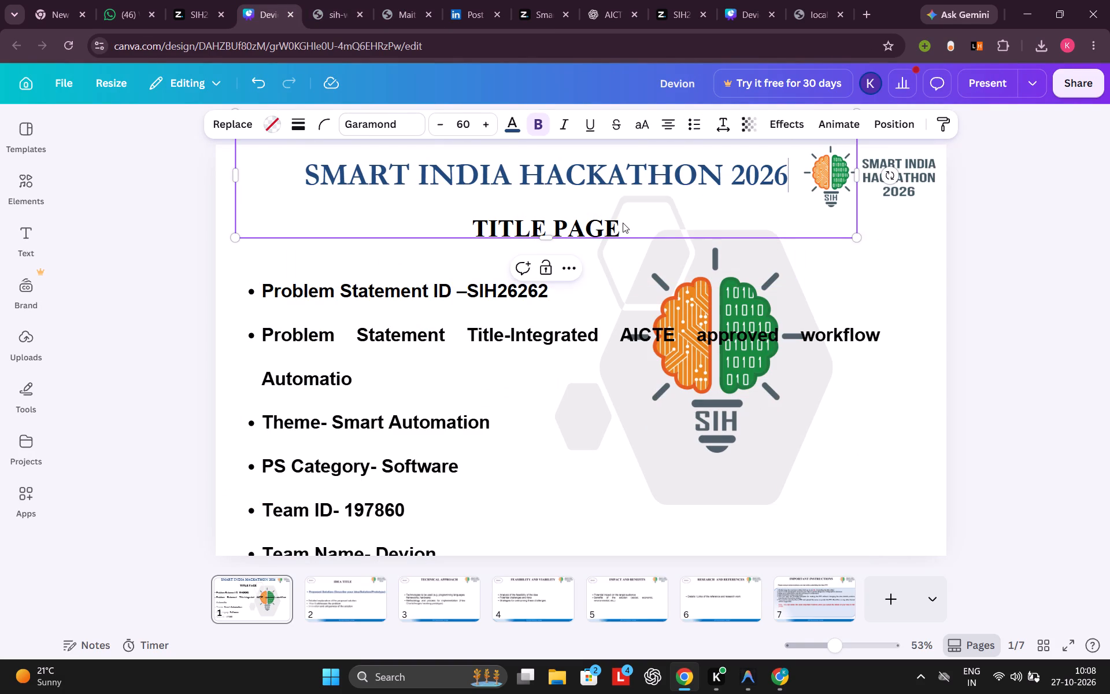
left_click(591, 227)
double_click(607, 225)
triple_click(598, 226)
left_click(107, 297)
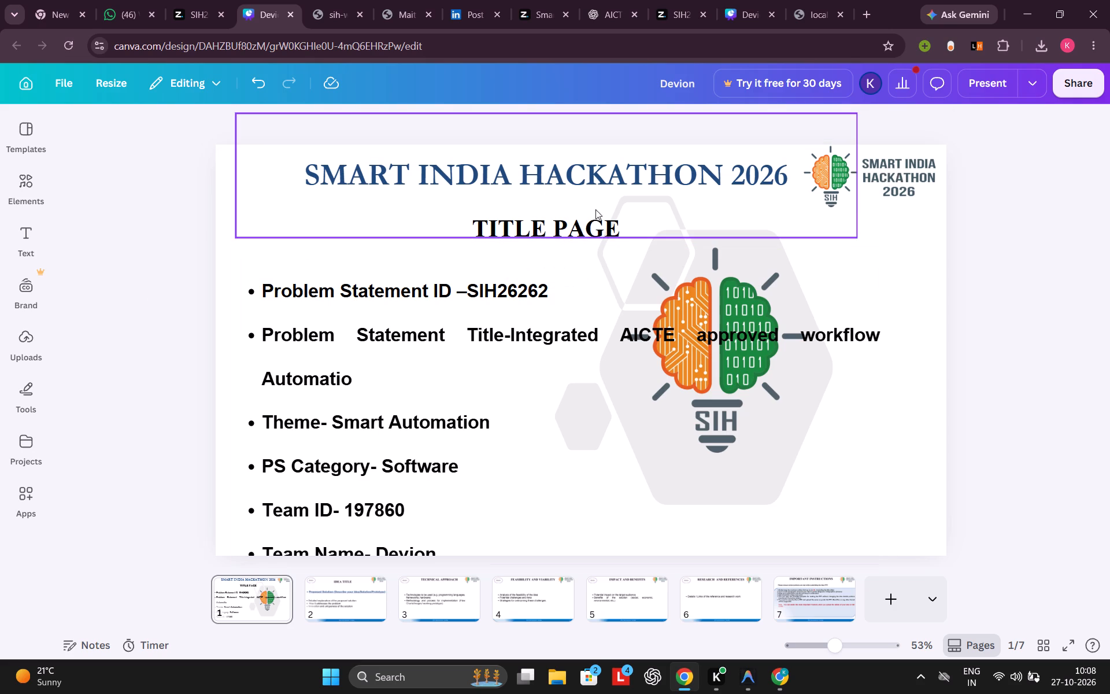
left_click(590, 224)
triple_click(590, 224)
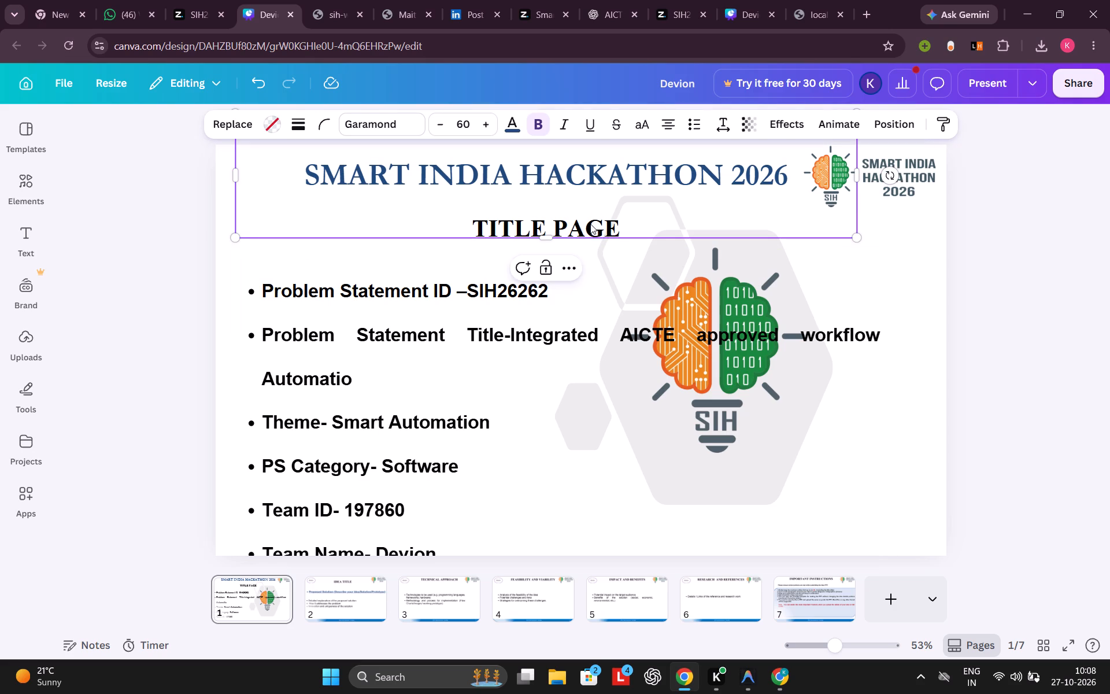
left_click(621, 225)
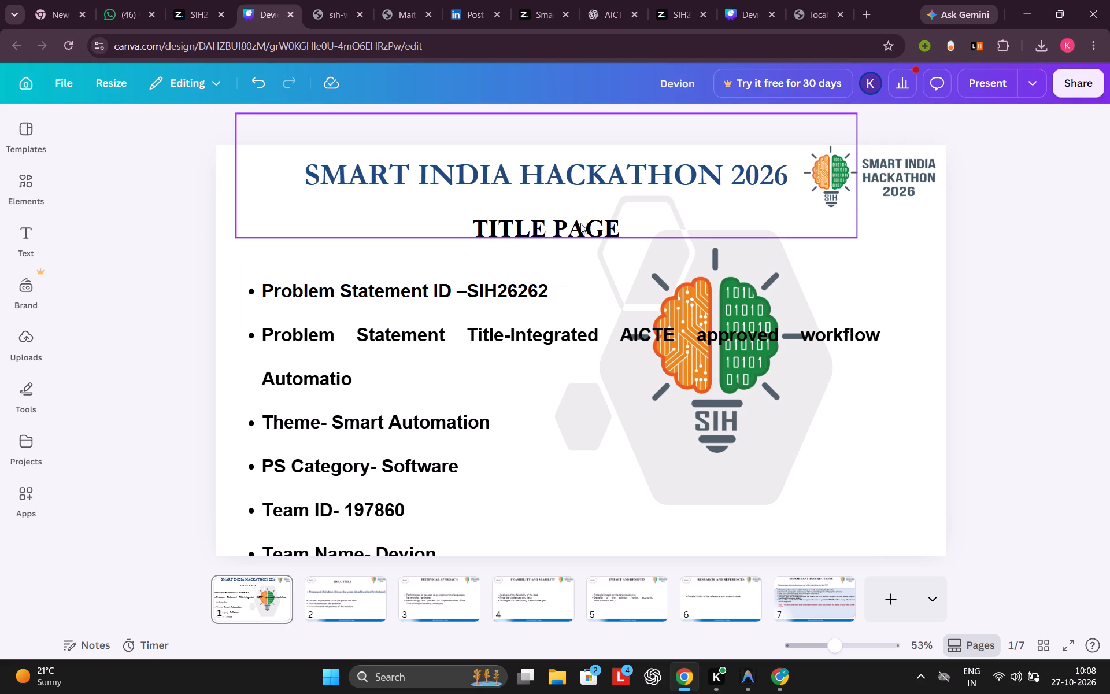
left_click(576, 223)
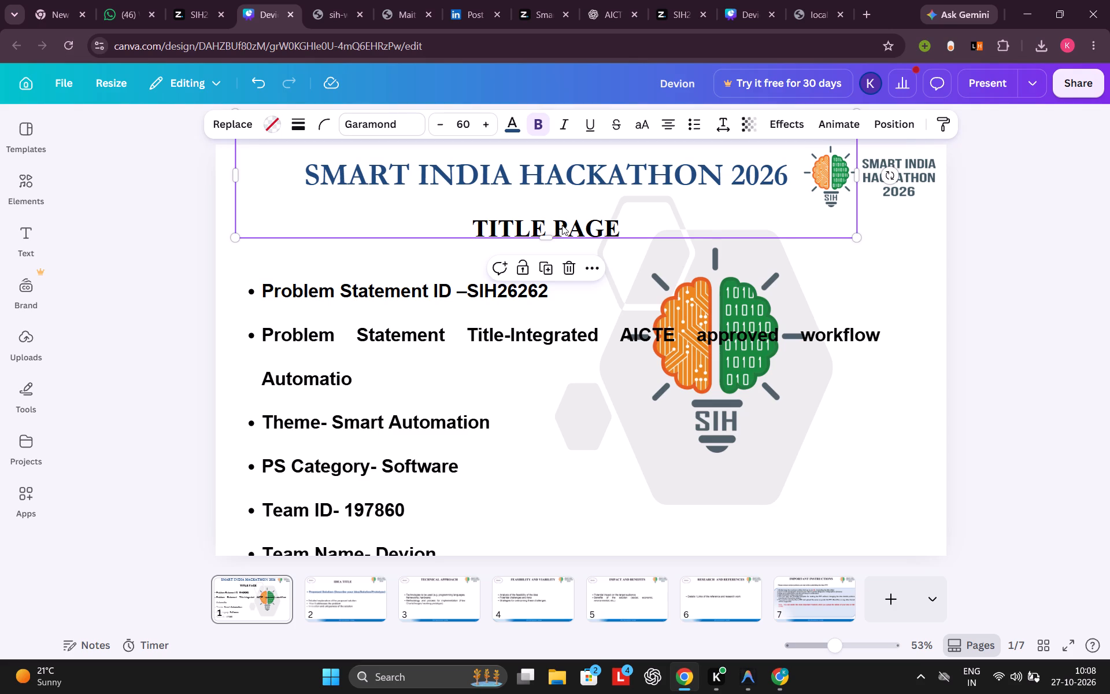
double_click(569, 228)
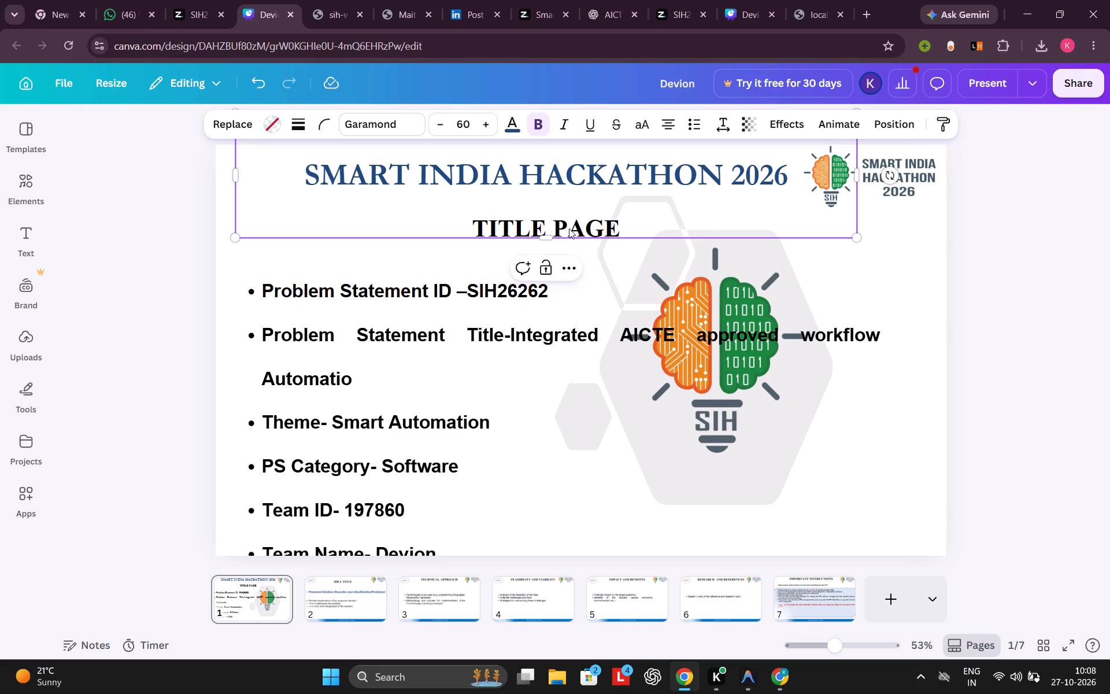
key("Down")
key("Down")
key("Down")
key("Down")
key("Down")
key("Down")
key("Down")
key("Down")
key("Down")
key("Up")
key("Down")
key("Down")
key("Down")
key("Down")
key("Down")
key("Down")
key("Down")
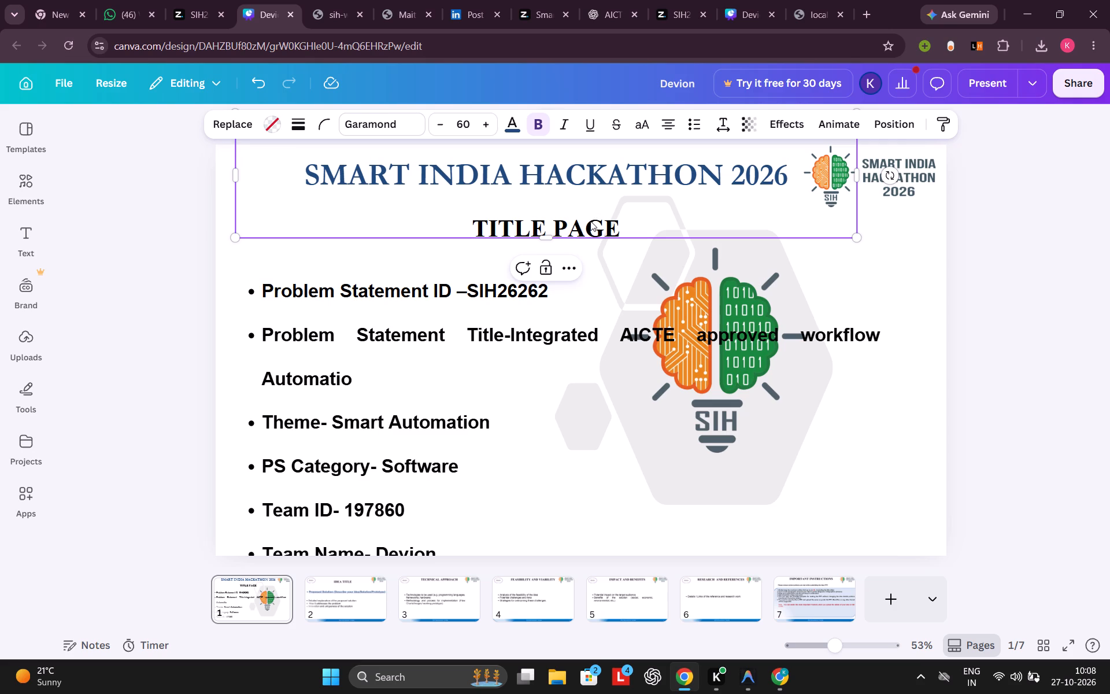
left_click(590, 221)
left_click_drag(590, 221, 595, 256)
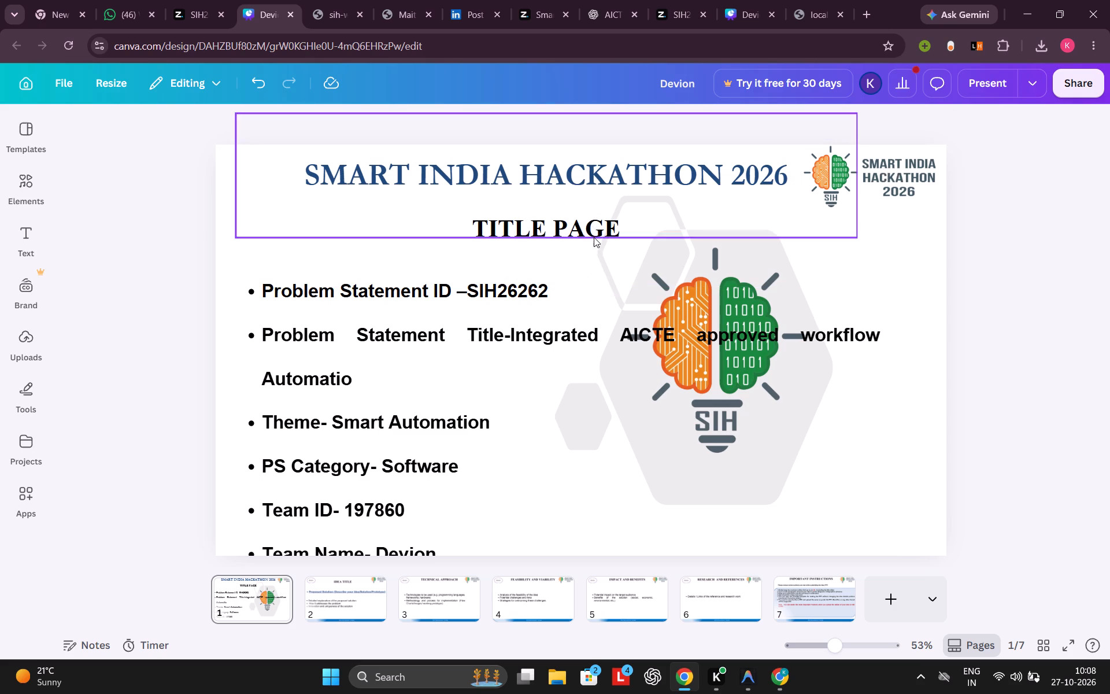
Delete the "TITLE PAGE" text beneath the "SMART INDIA HACKATHON 2026" heading.
left_click(594, 241)
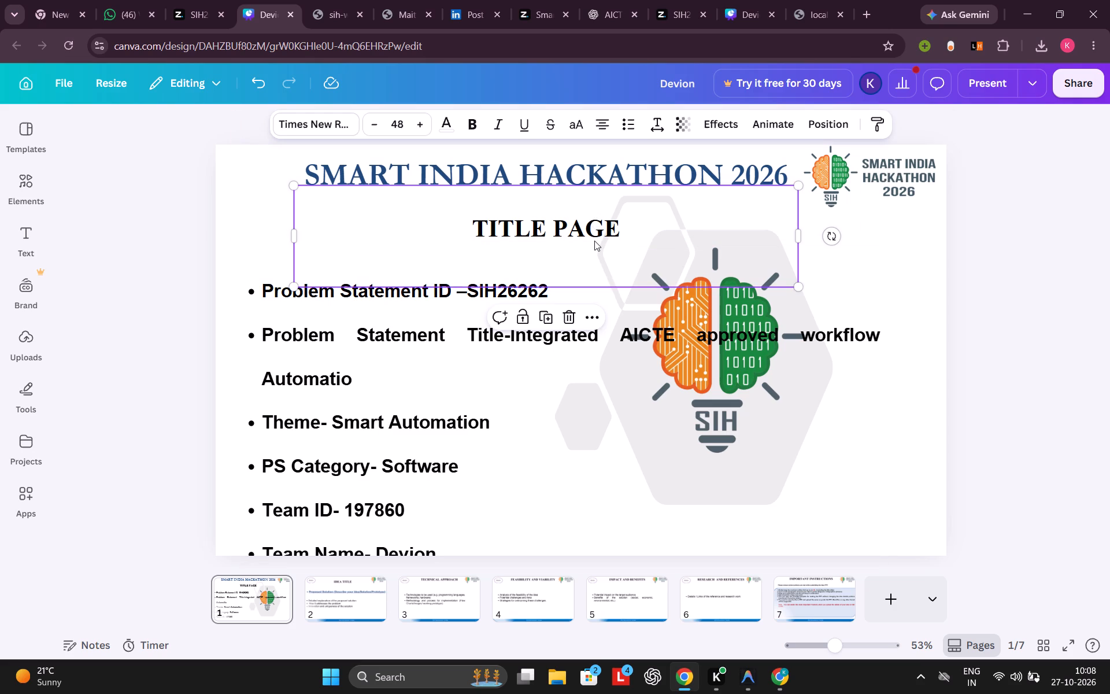
key("Left")
left_click(594, 241)
left_click(594, 241)
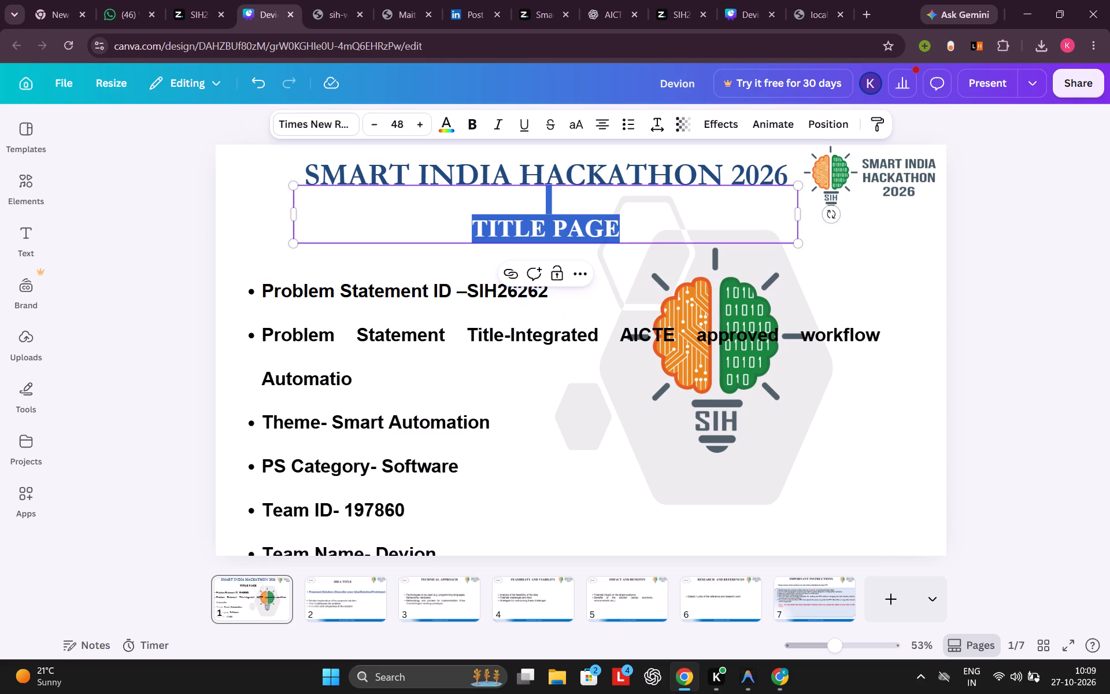
key("BackSpace")
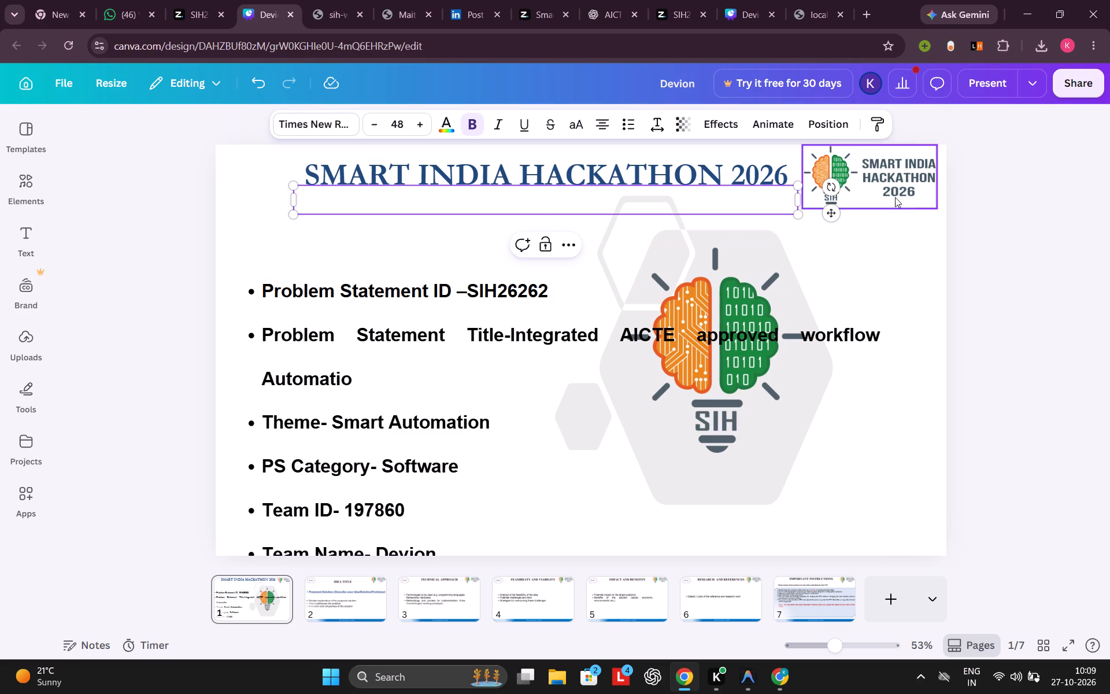
Remove the empty text box left beneath the "SMART INDIA HACKATHON 2026" heading.
left_click(569, 243)
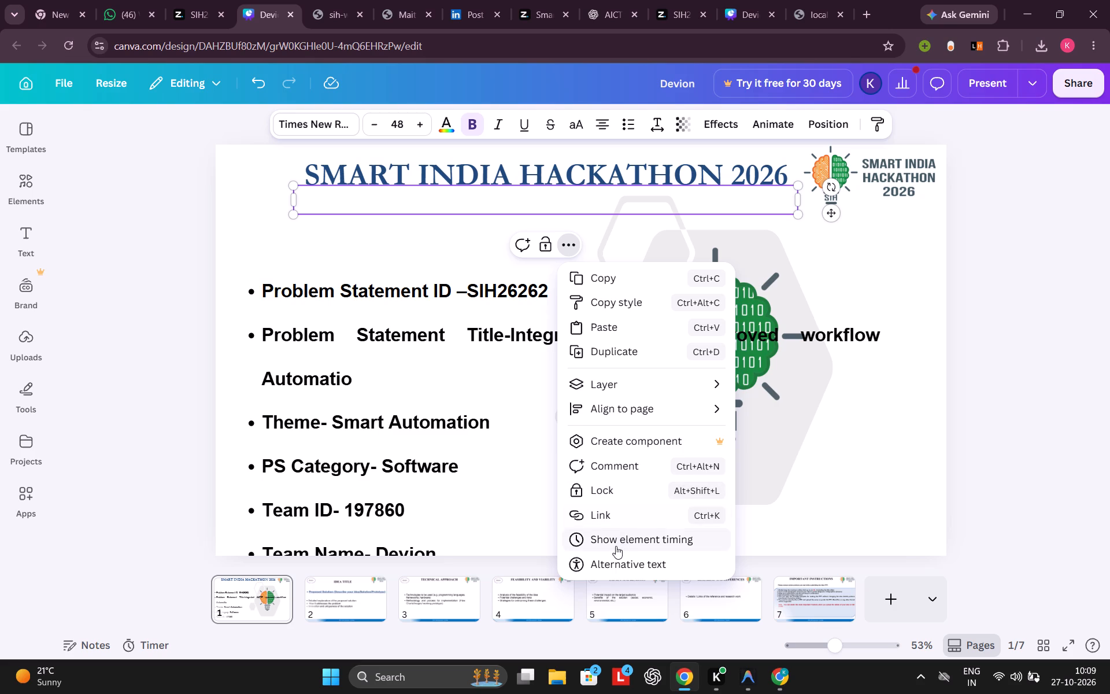
left_click(571, 202)
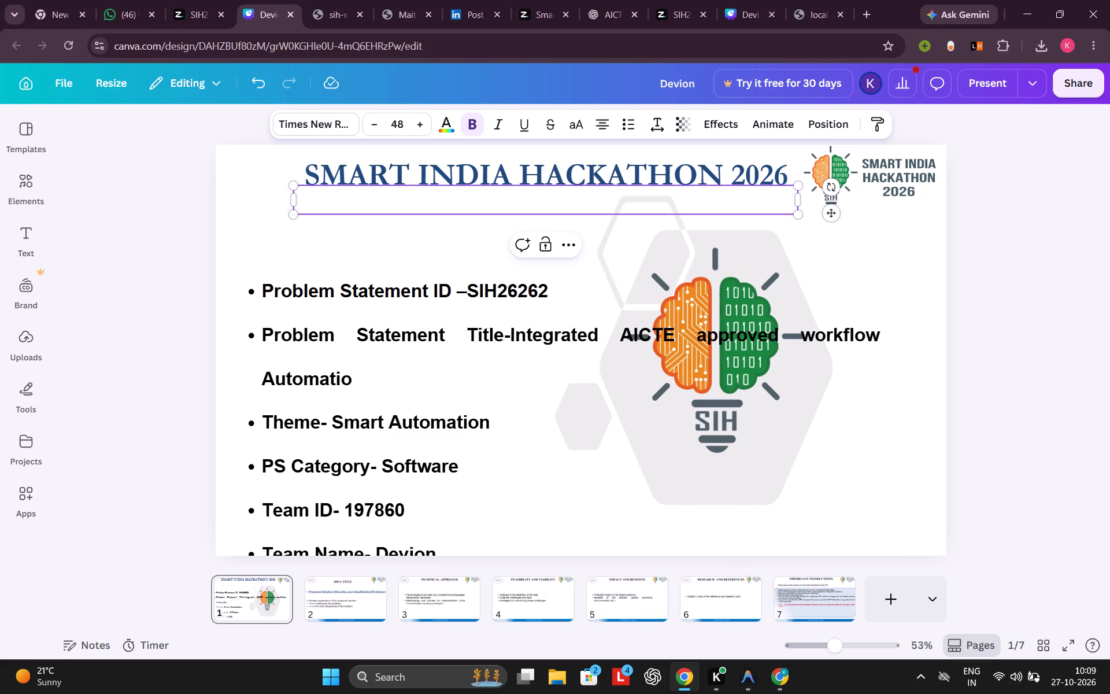
key("Delete")
left_click(563, 244)
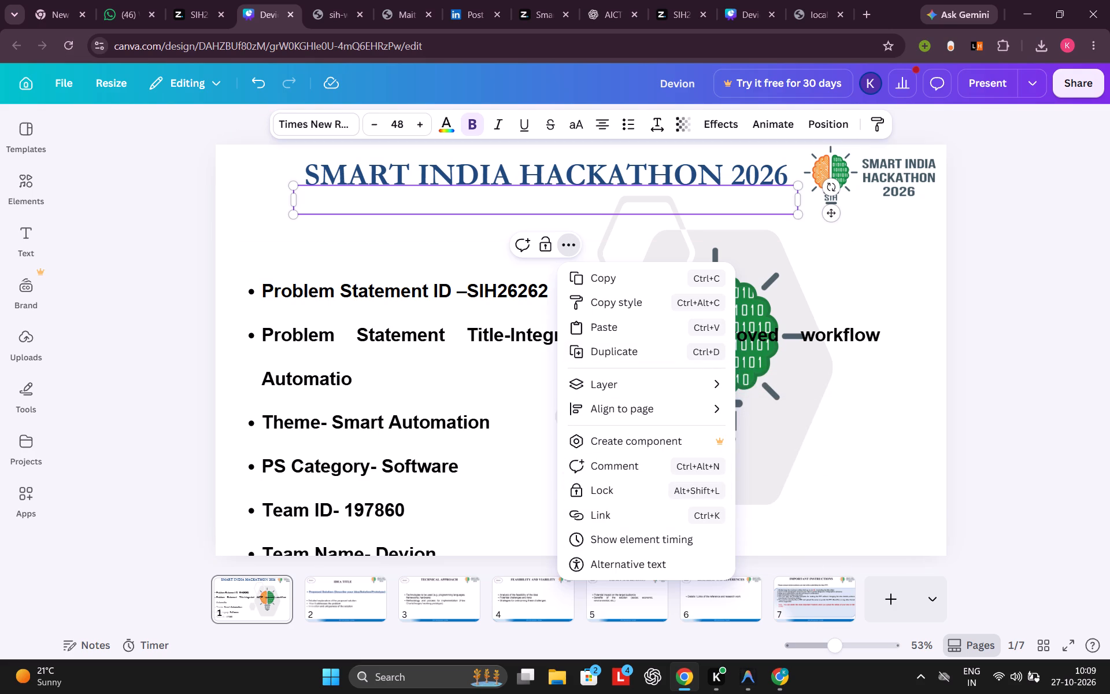
left_click_drag(753, 200, 581, 209)
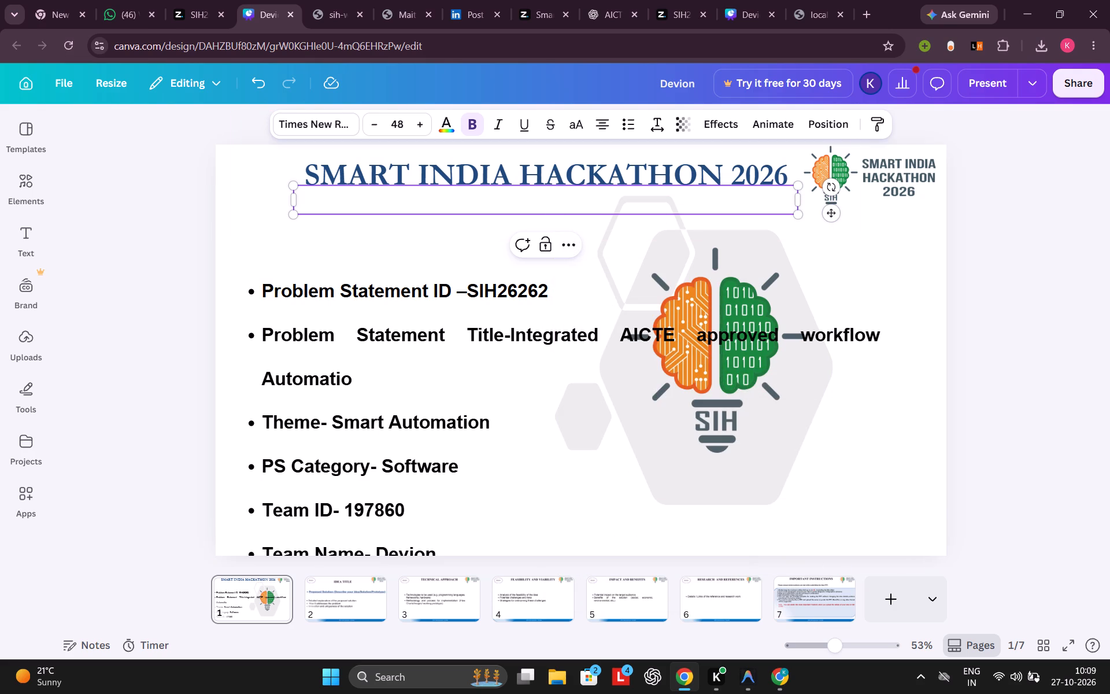
left_click(581, 209)
right_click(581, 209)
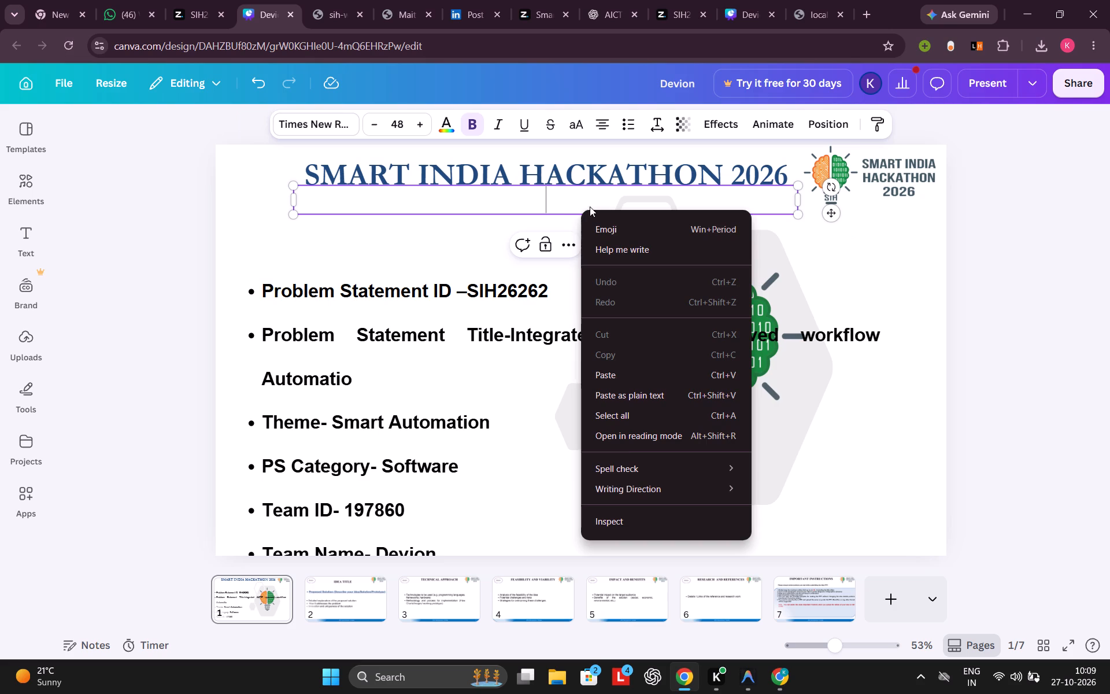
left_click(464, 198)
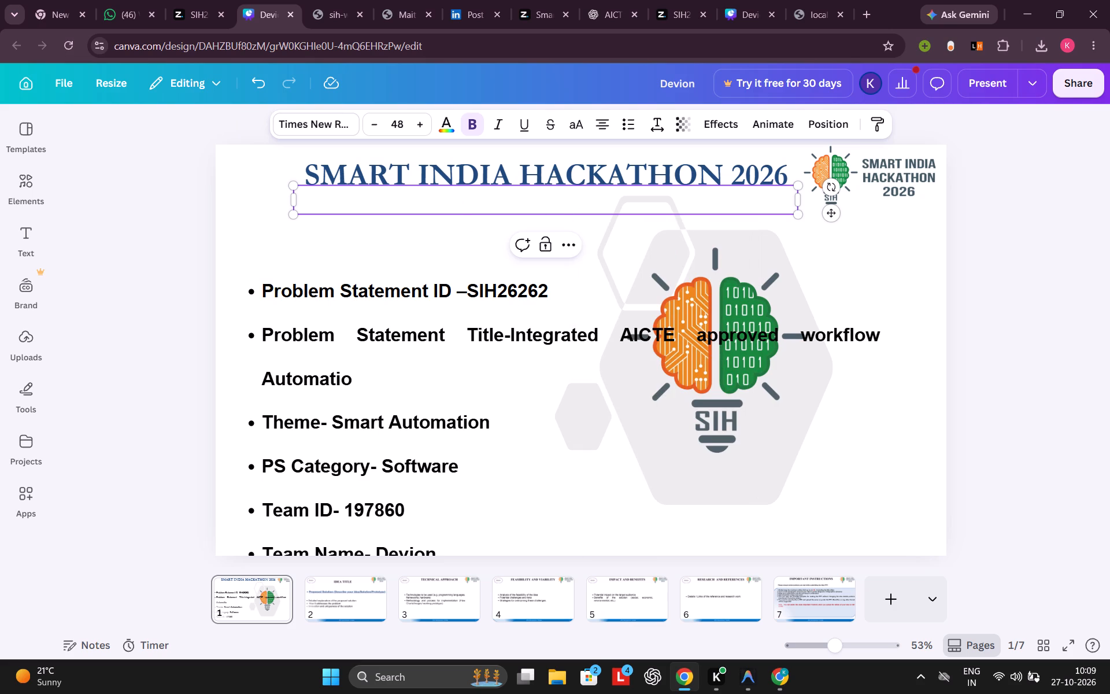
left_click_drag(295, 182, 360, 208)
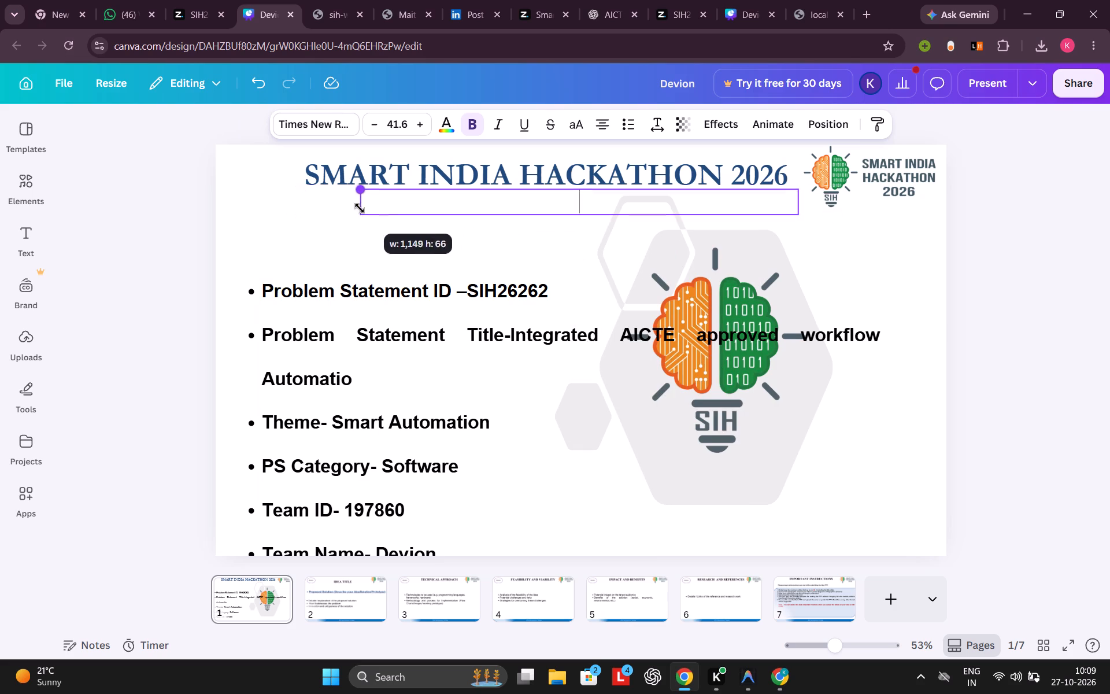
left_click_drag(360, 208, 361, 208)
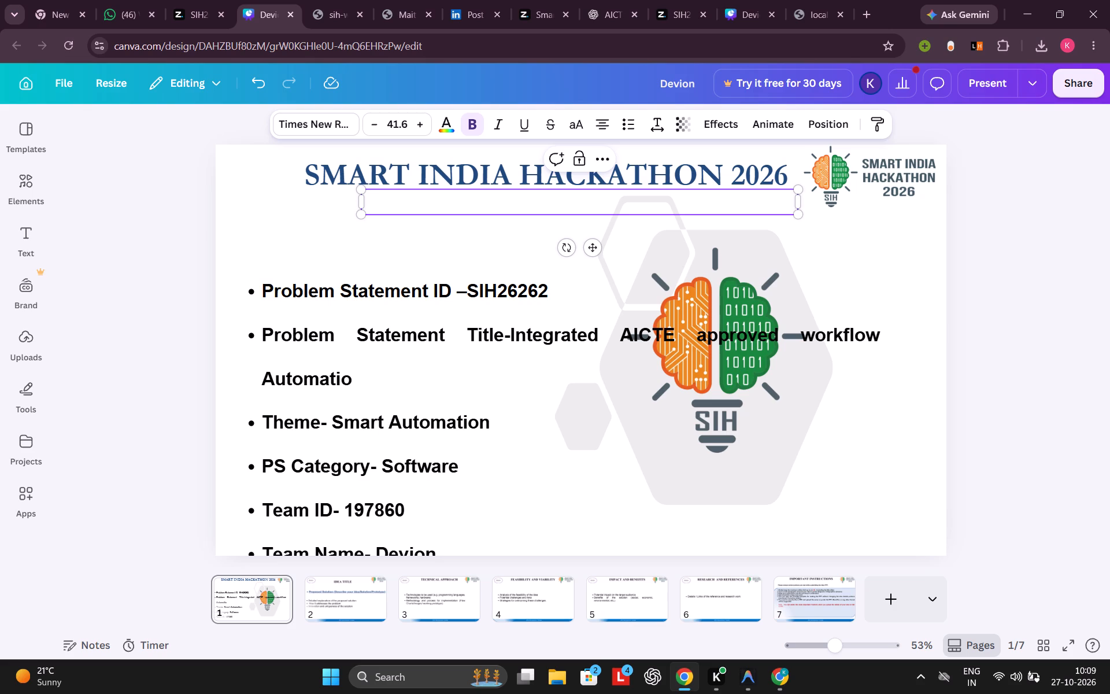
key("Delete")
key("Delete")
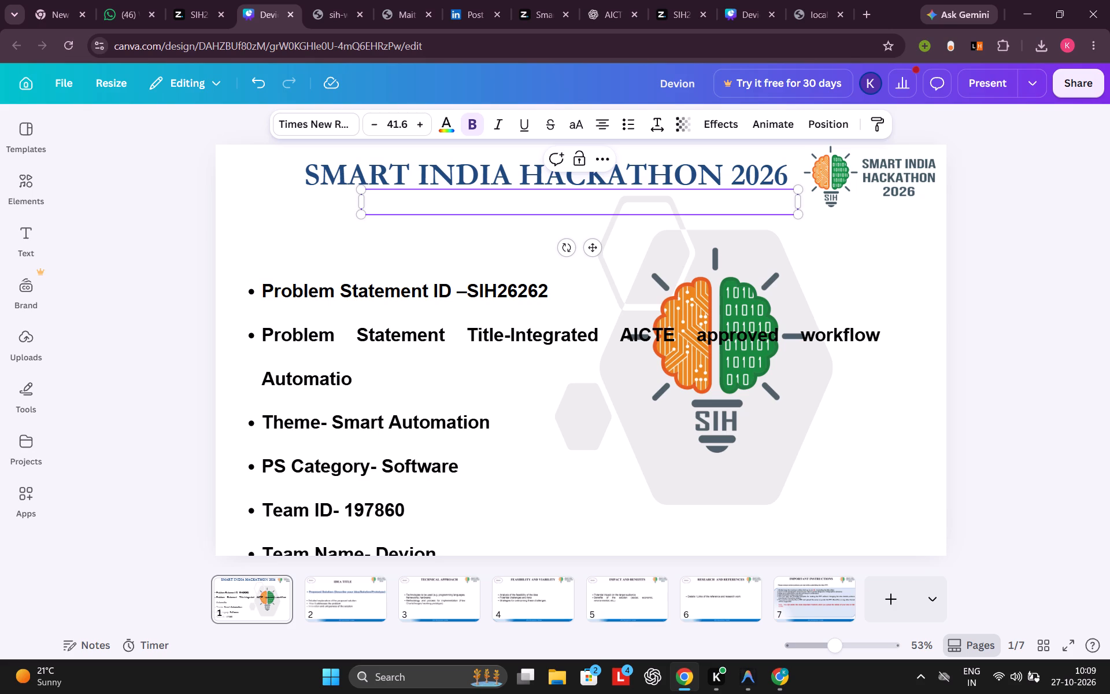
left_click(790, 212)
left_click(409, 214)
key("Delete")
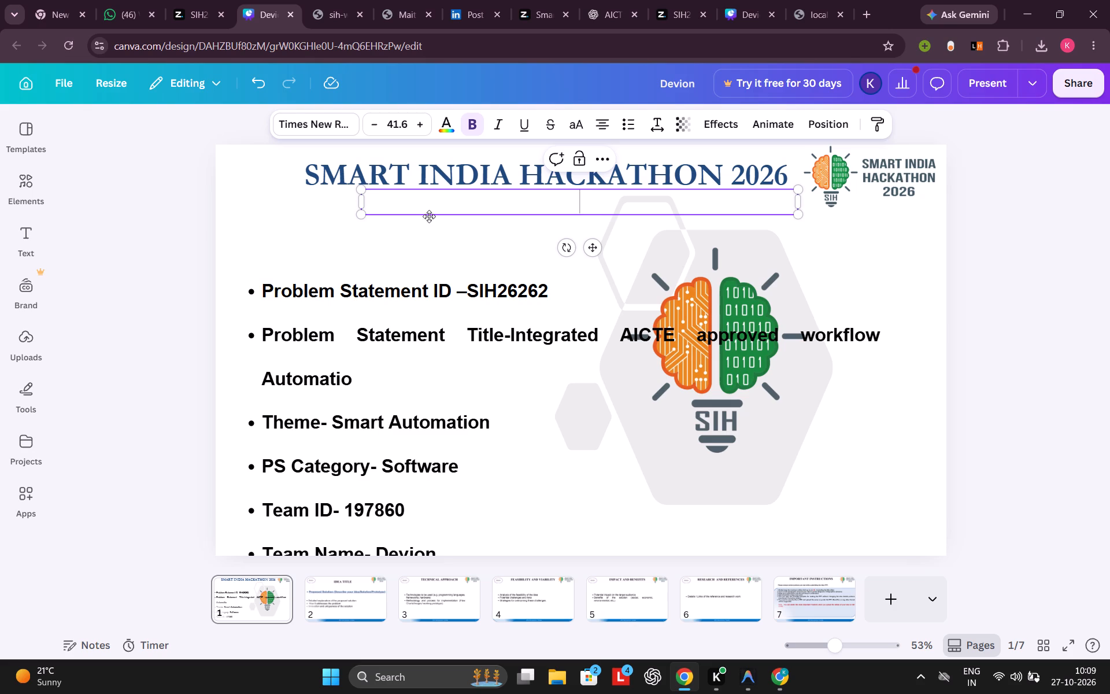
left_click(430, 215)
left_click(430, 215)
double_click(430, 215)
left_click_drag(430, 215, 408, 218)
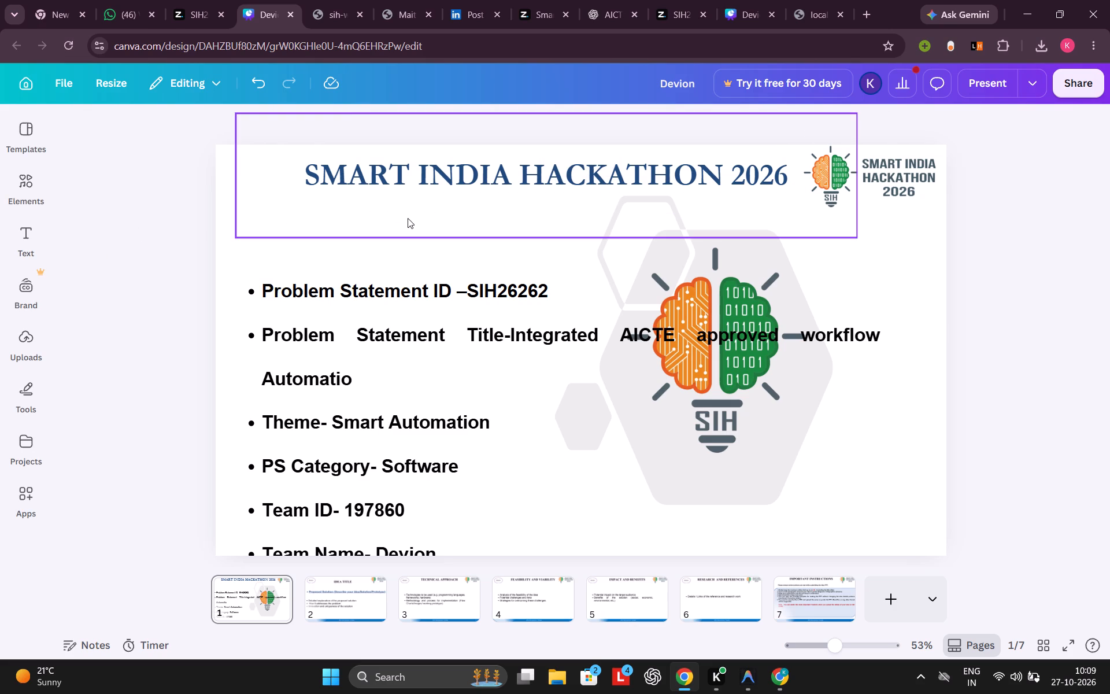
left_click(478, 214)
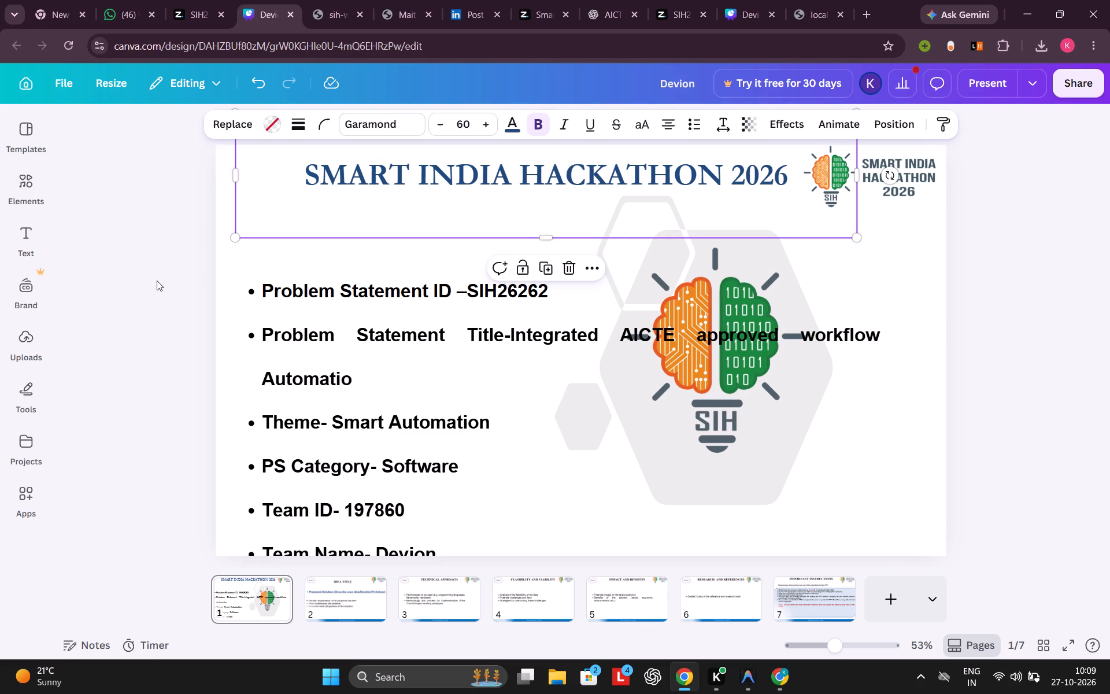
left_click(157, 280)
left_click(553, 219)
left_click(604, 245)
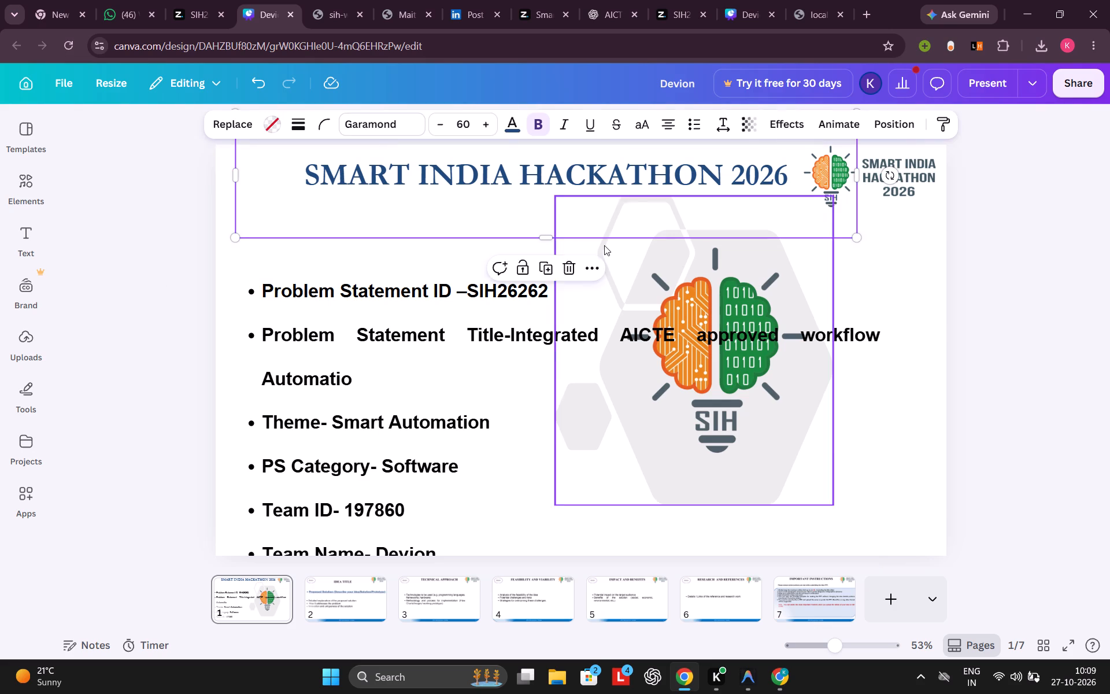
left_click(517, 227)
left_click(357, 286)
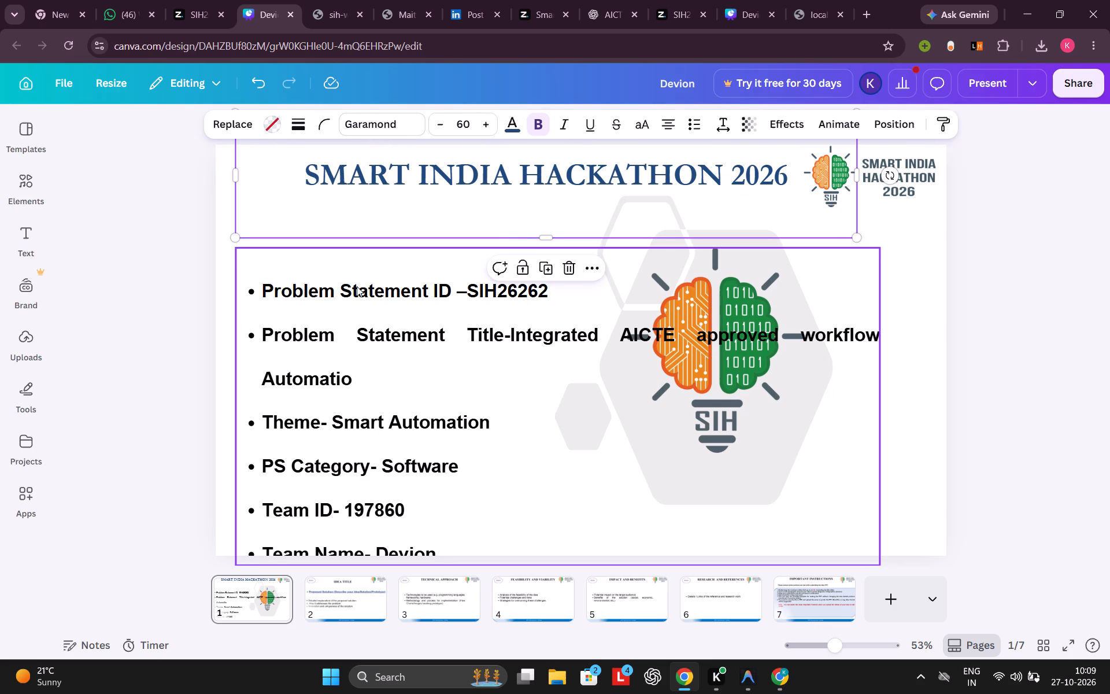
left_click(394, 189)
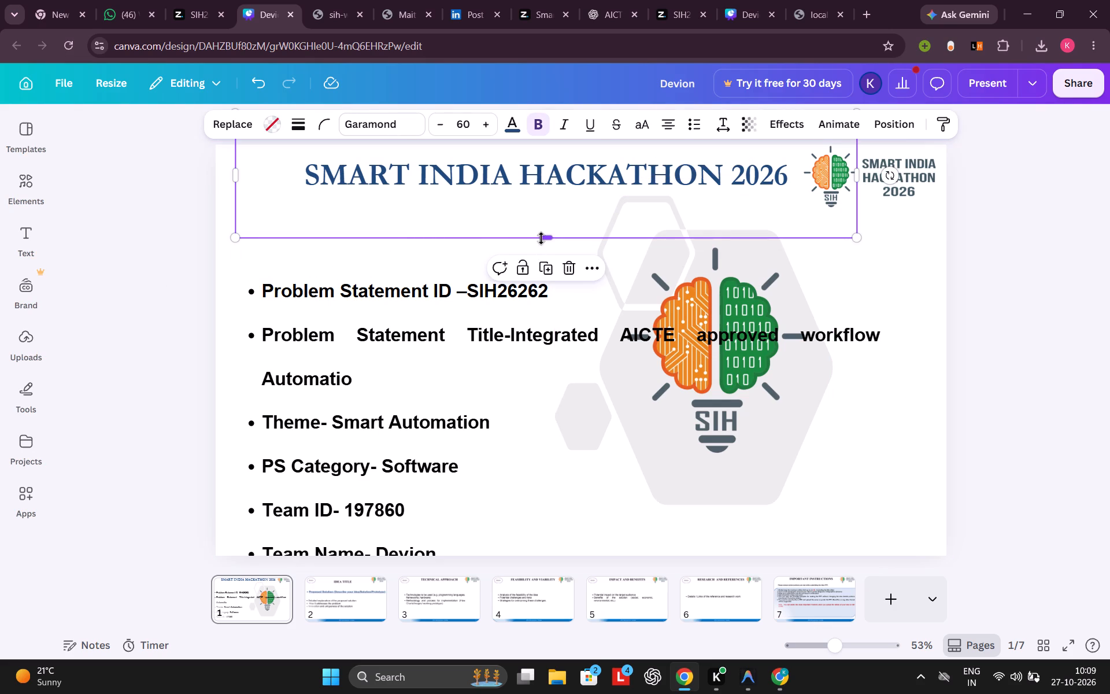
Resize the "SMART INDIA HACKATHON 2026" text box to about 1,620 wide, fitting one line just below the page's top edge.
left_click_drag(541, 238, 539, 231)
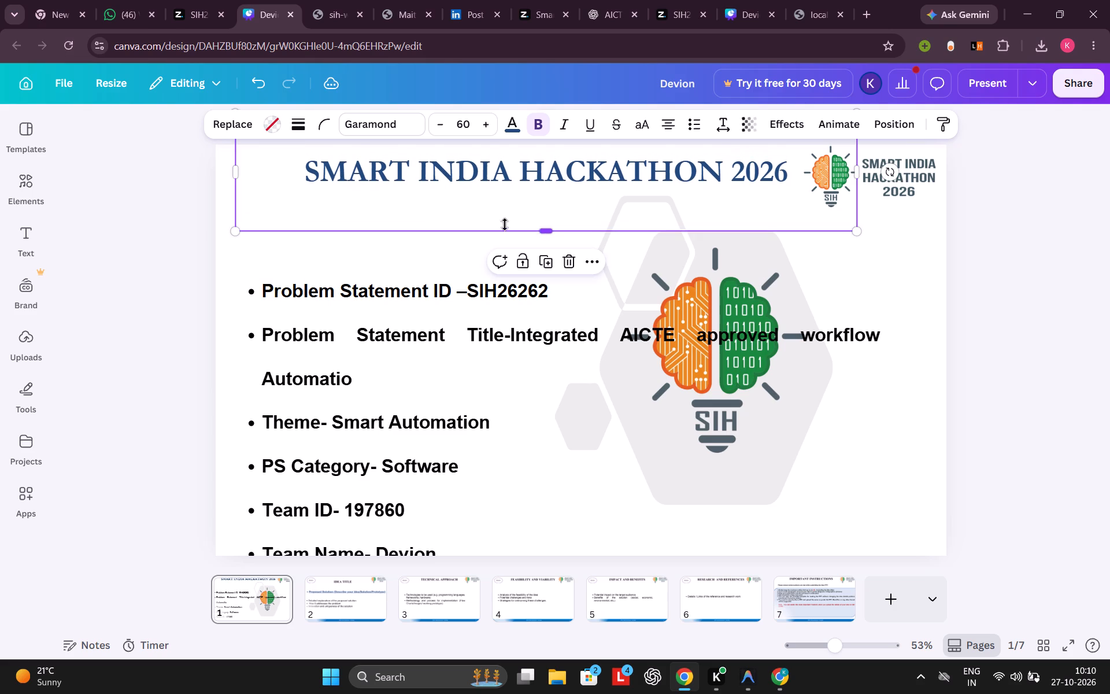
left_click(964, 226)
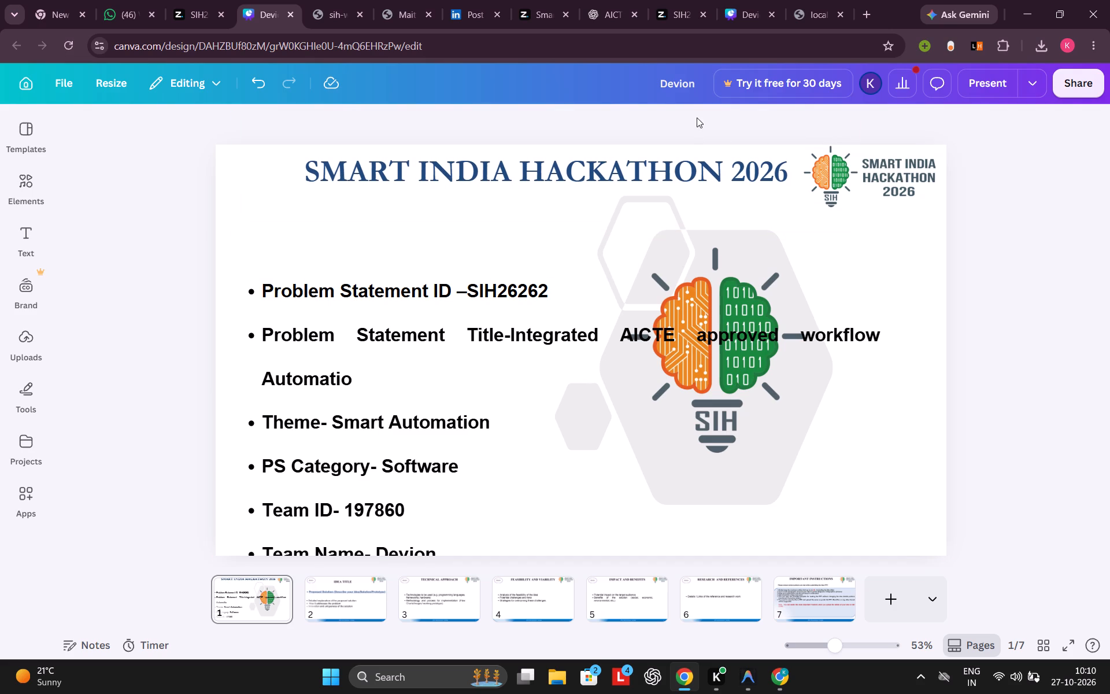
left_click(648, 150)
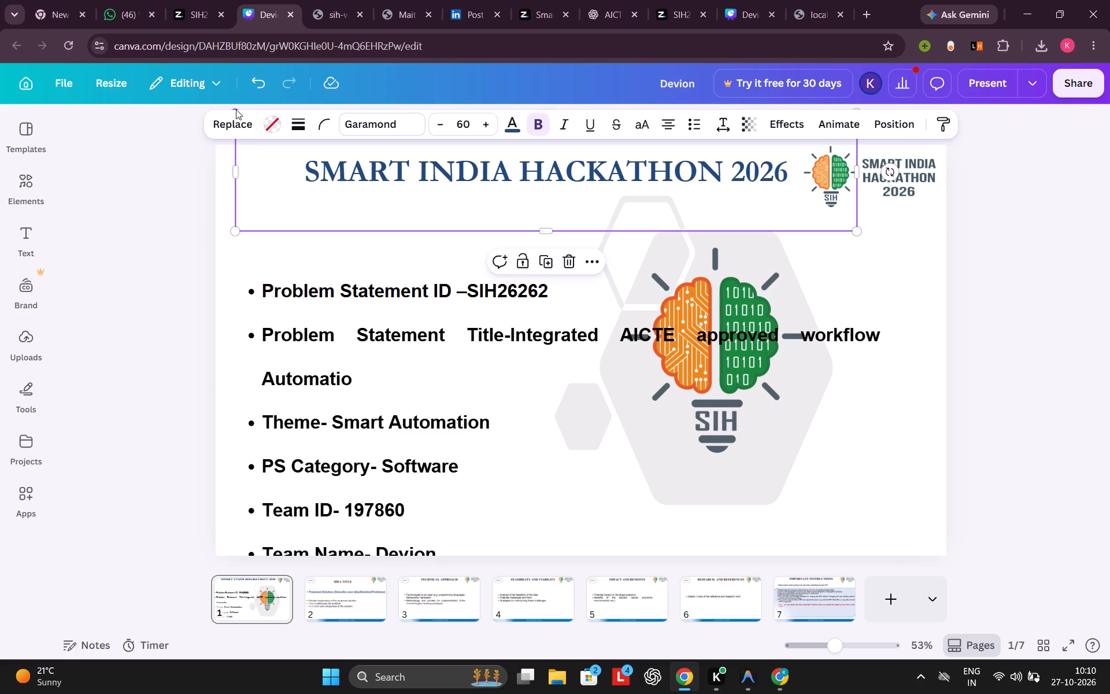
left_click_drag(235, 107, 235, 123)
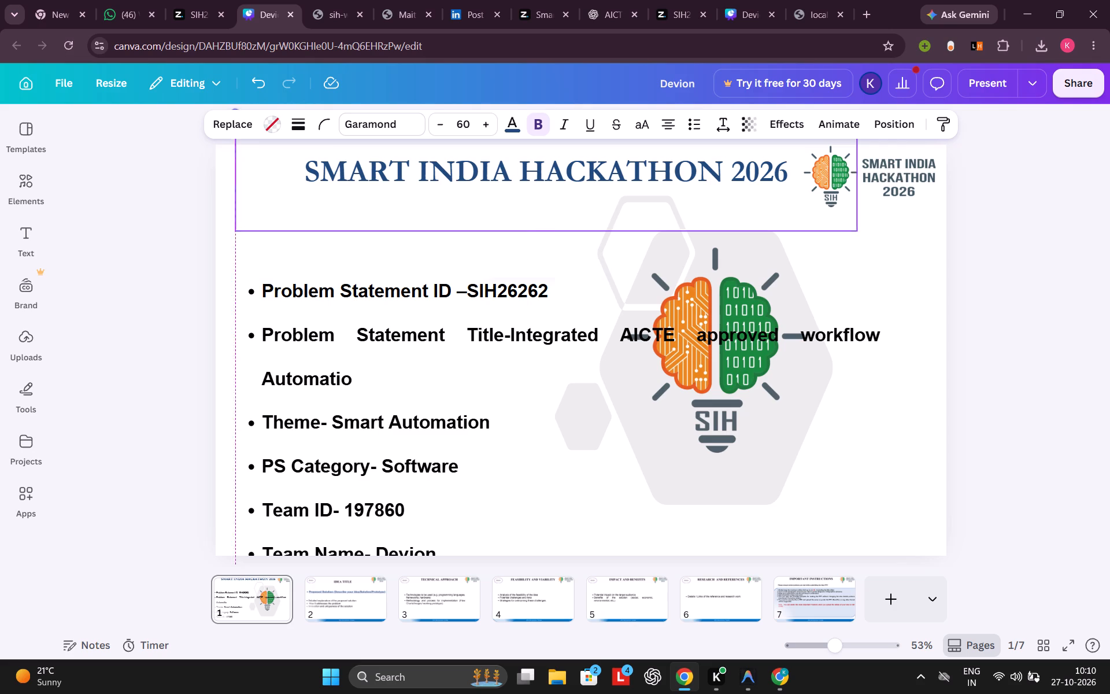
left_click_drag(235, 123, 356, 220)
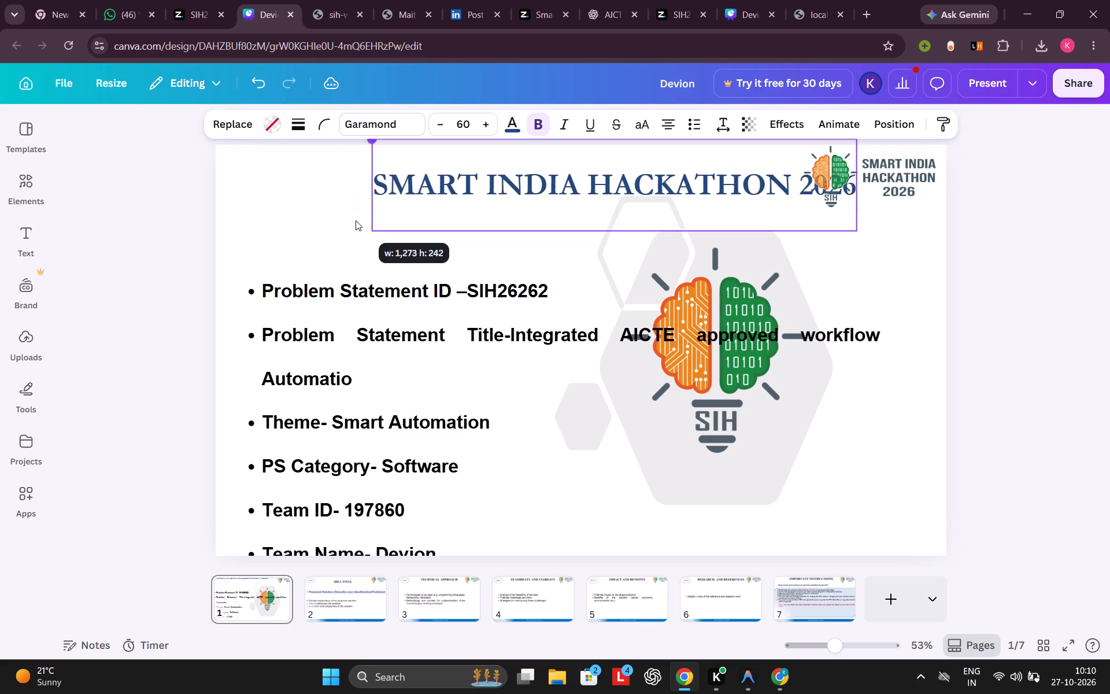
left_click_drag(356, 220, 499, 274)
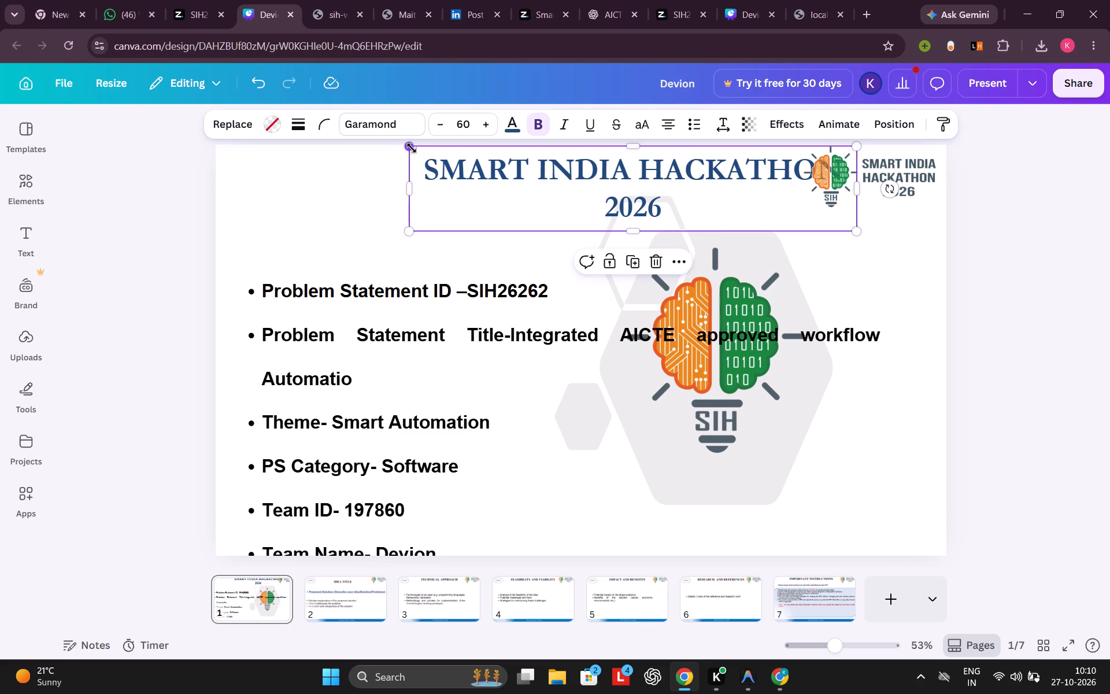
left_click_drag(411, 148, 449, 204)
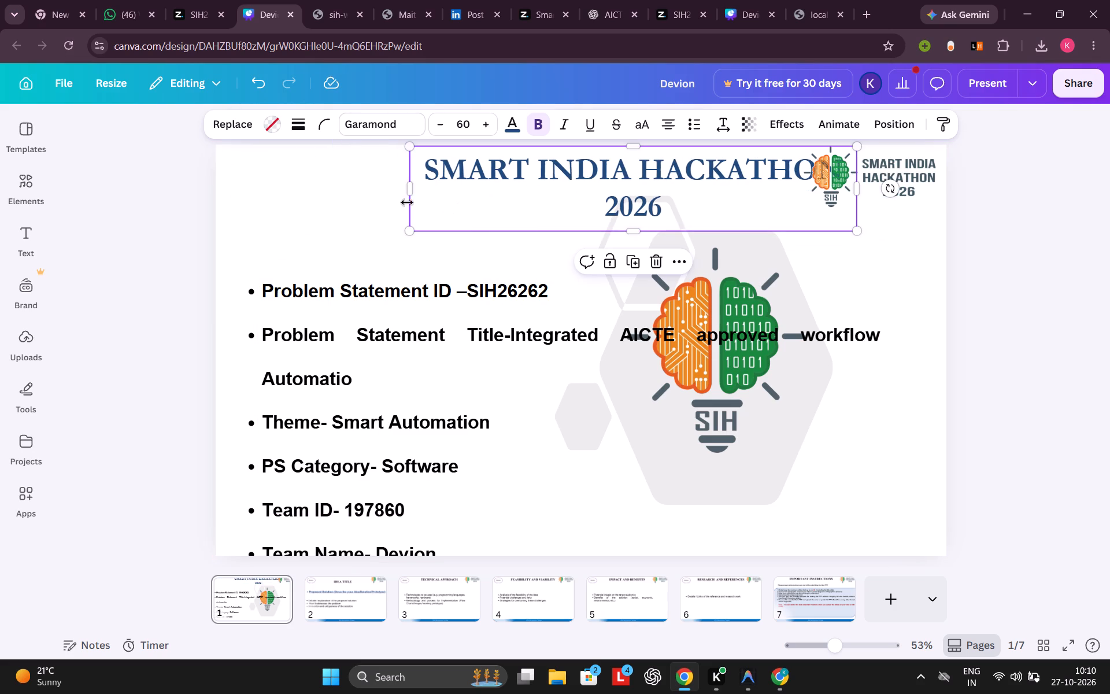
left_click_drag(407, 191, 273, 204)
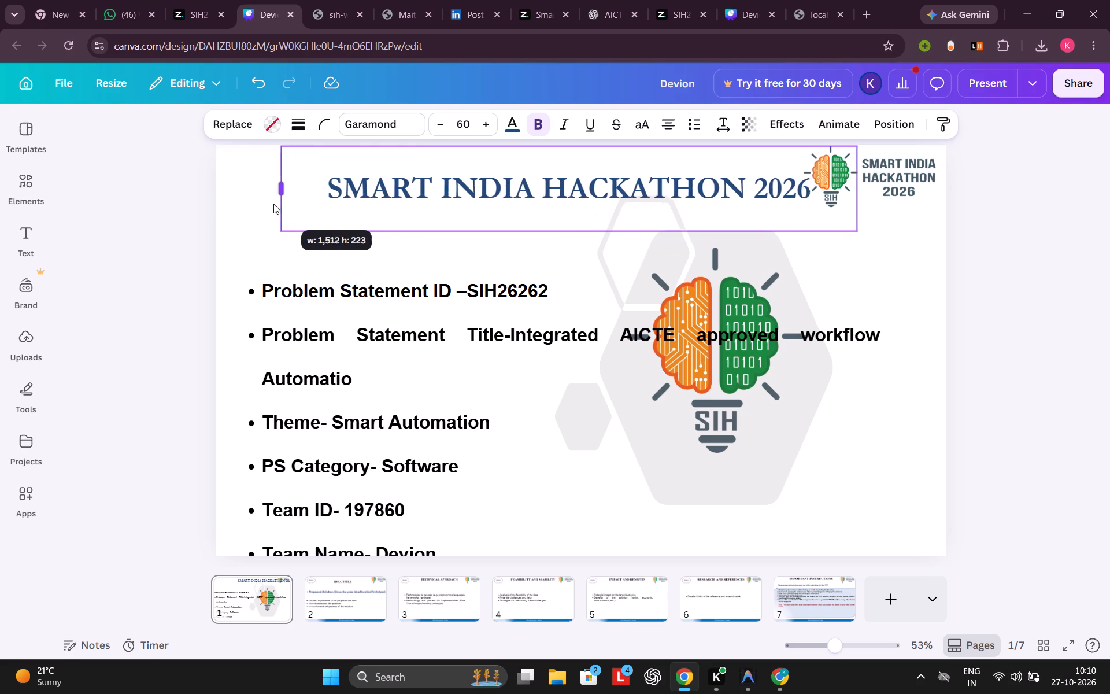
left_click_drag(273, 204, 238, 197)
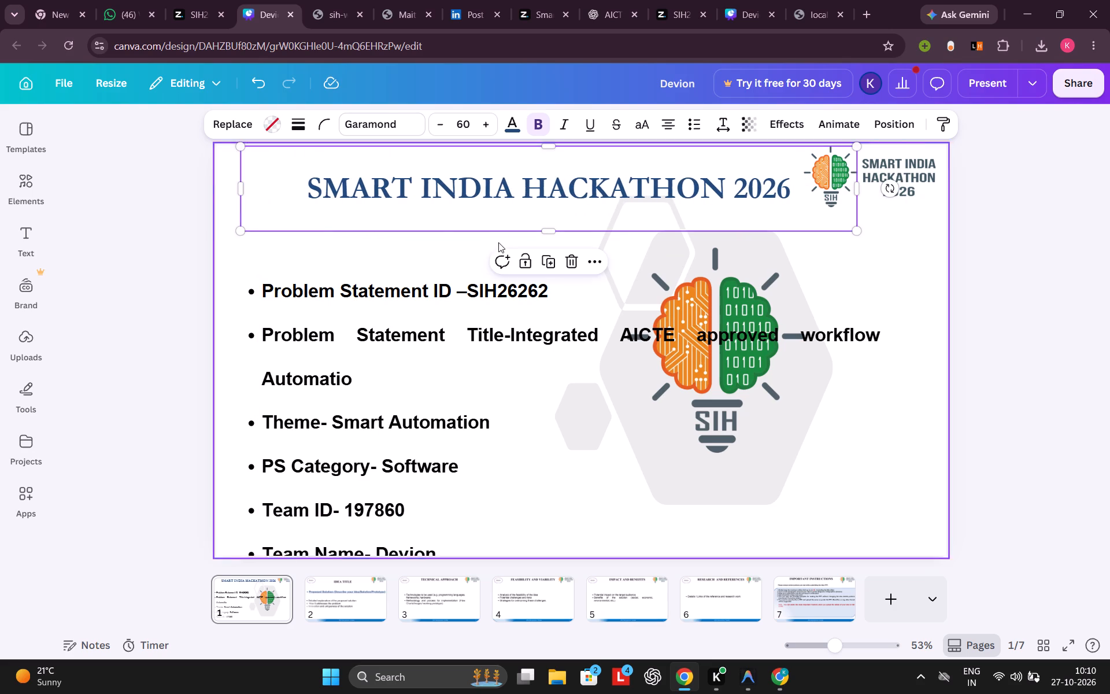
left_click_drag(546, 230, 542, 209)
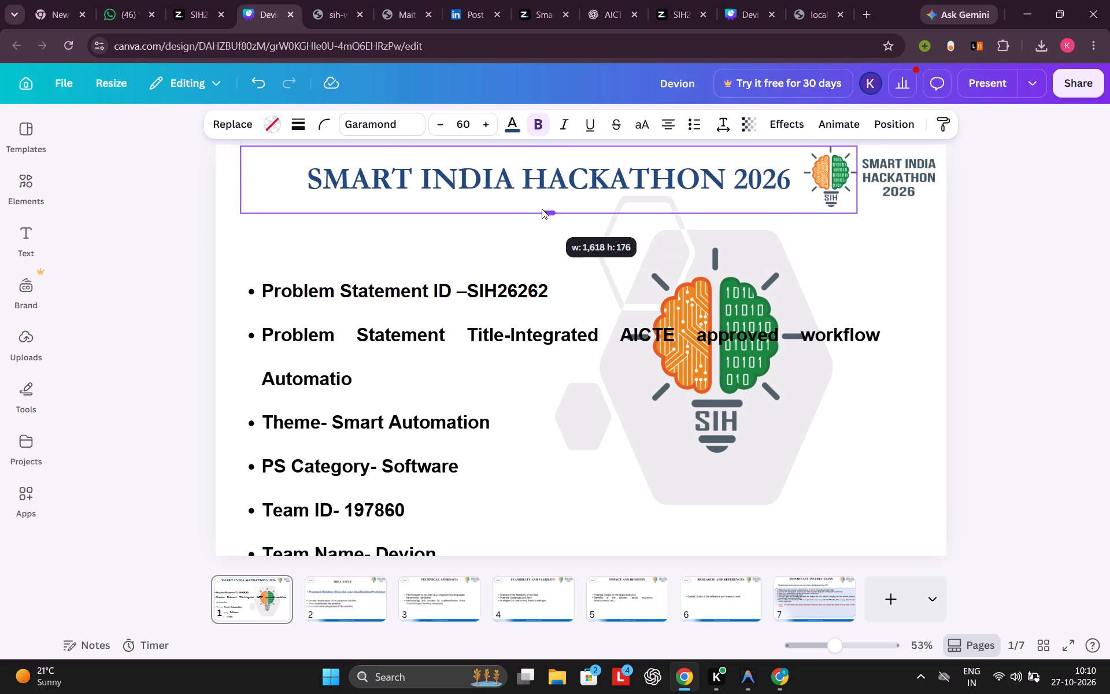
left_click_drag(542, 209, 539, 204)
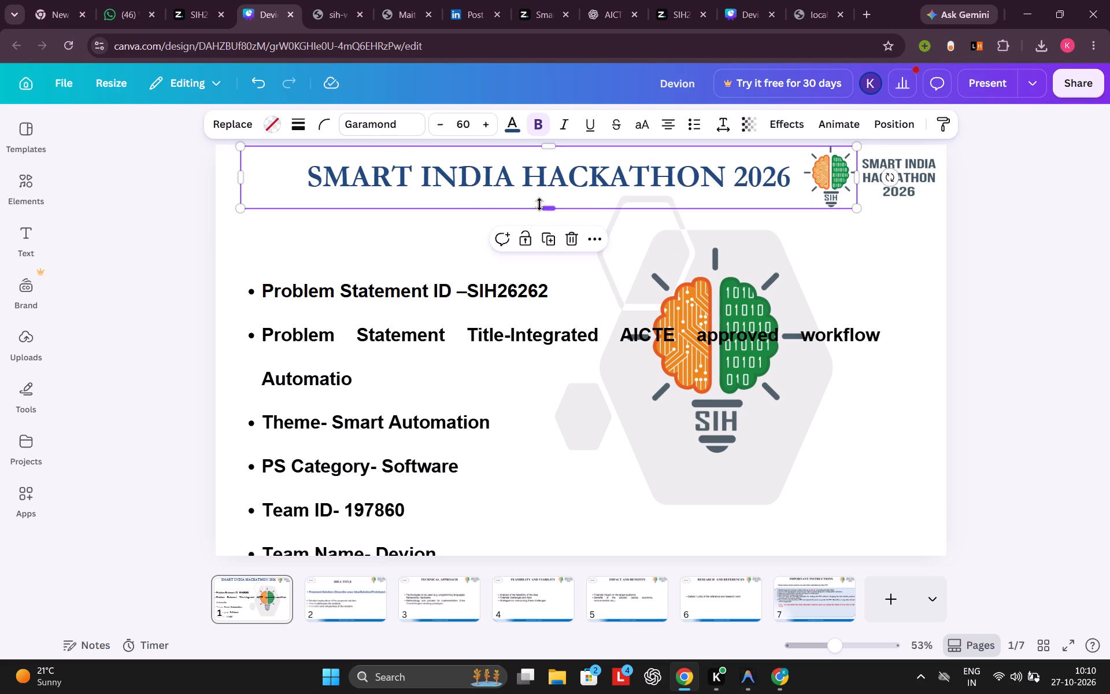
Scale the bullet list up slightly to font size 36.3 and move it up against the page's left edge, overlapping the heading's lower part.
left_click(444, 289)
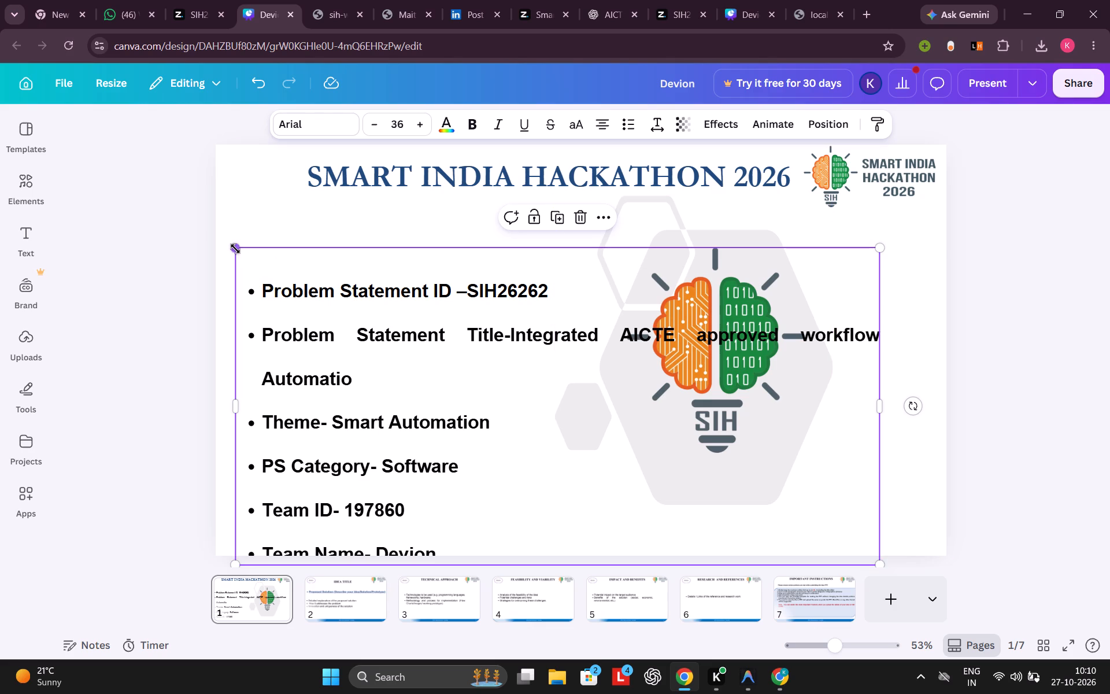
left_click_drag(235, 248, 245, 210)
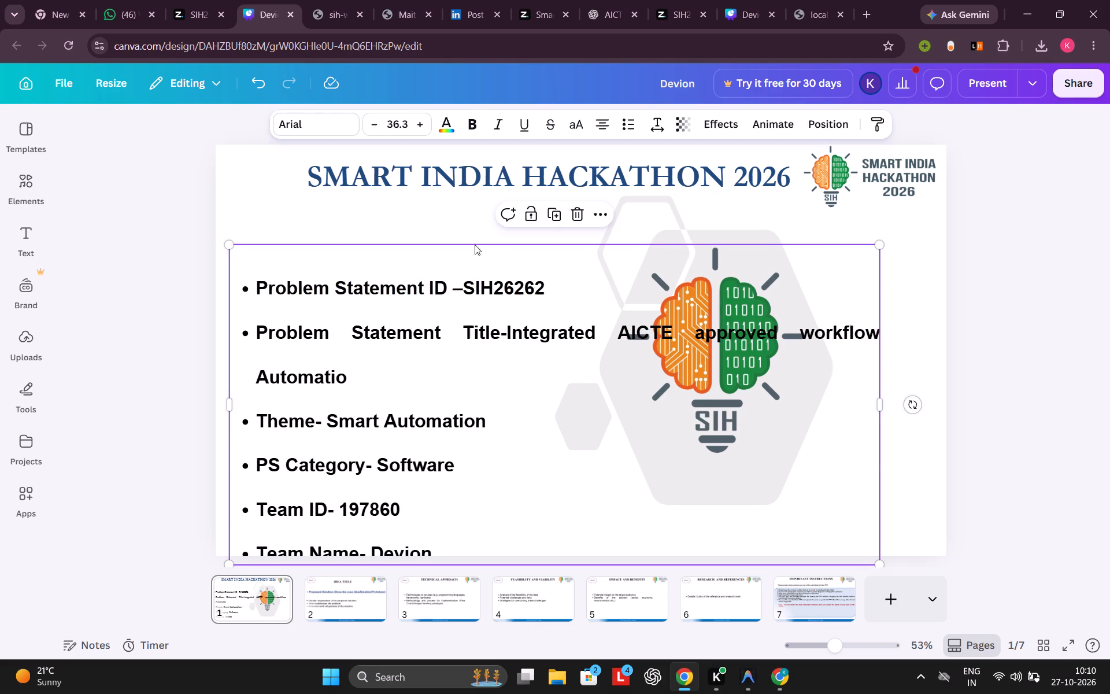
left_click_drag(482, 245, 467, 230)
left_click(467, 230)
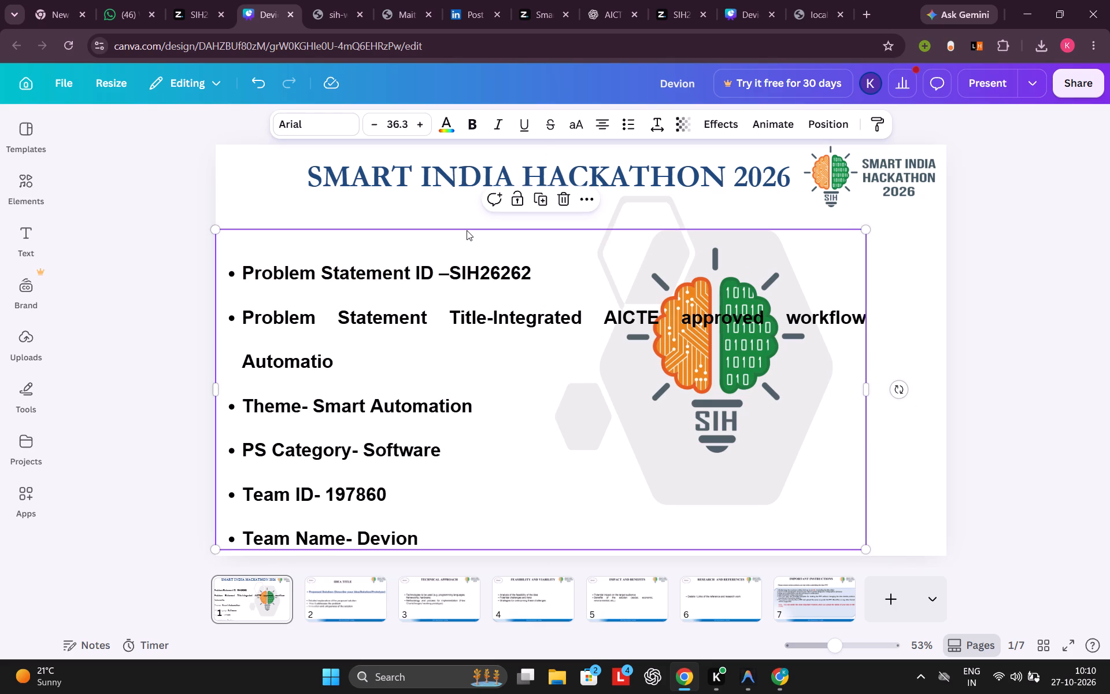
left_click_drag(467, 230, 468, 245)
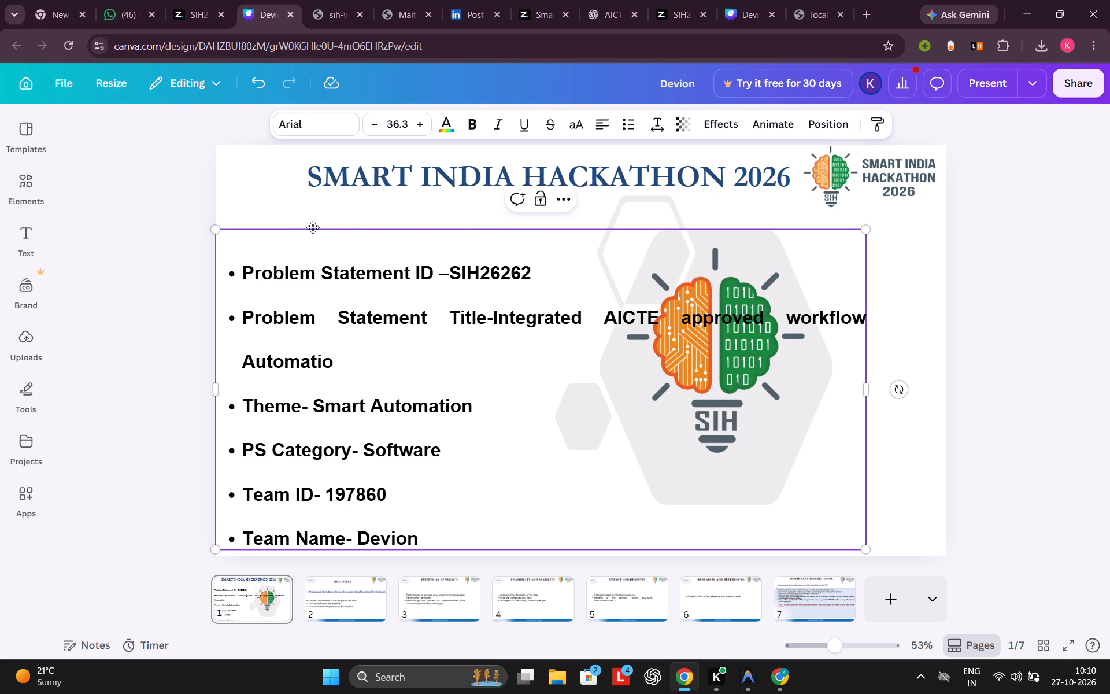
left_click_drag(313, 227, 314, 201)
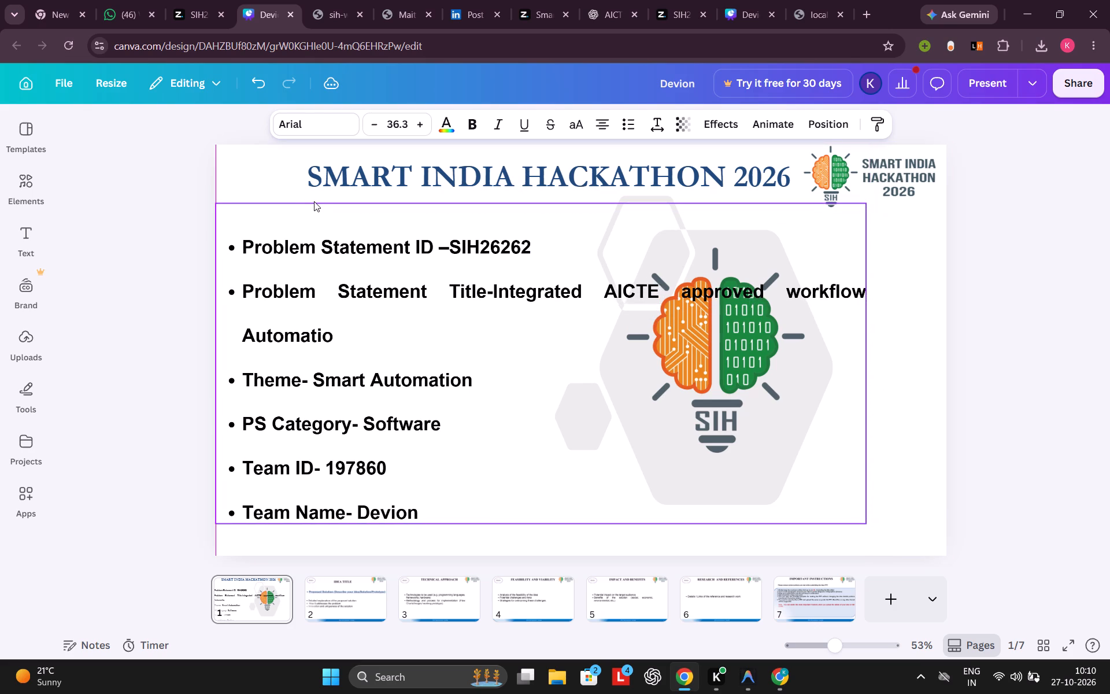
left_click_drag(314, 201, 316, 186)
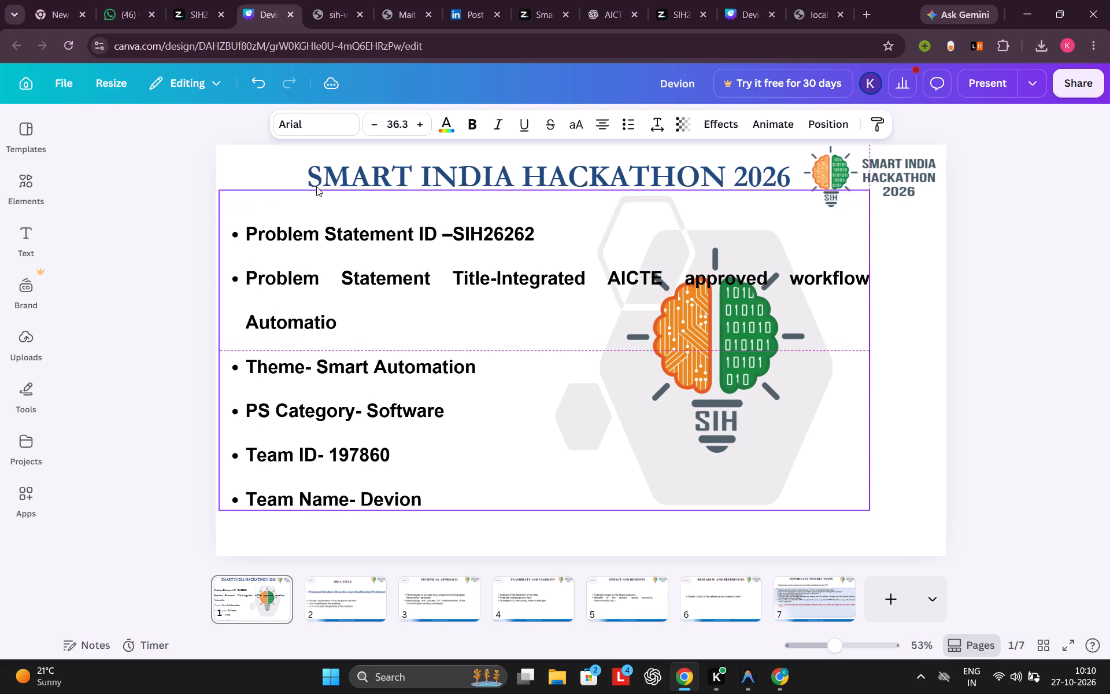
left_click_drag(316, 186, 314, 178)
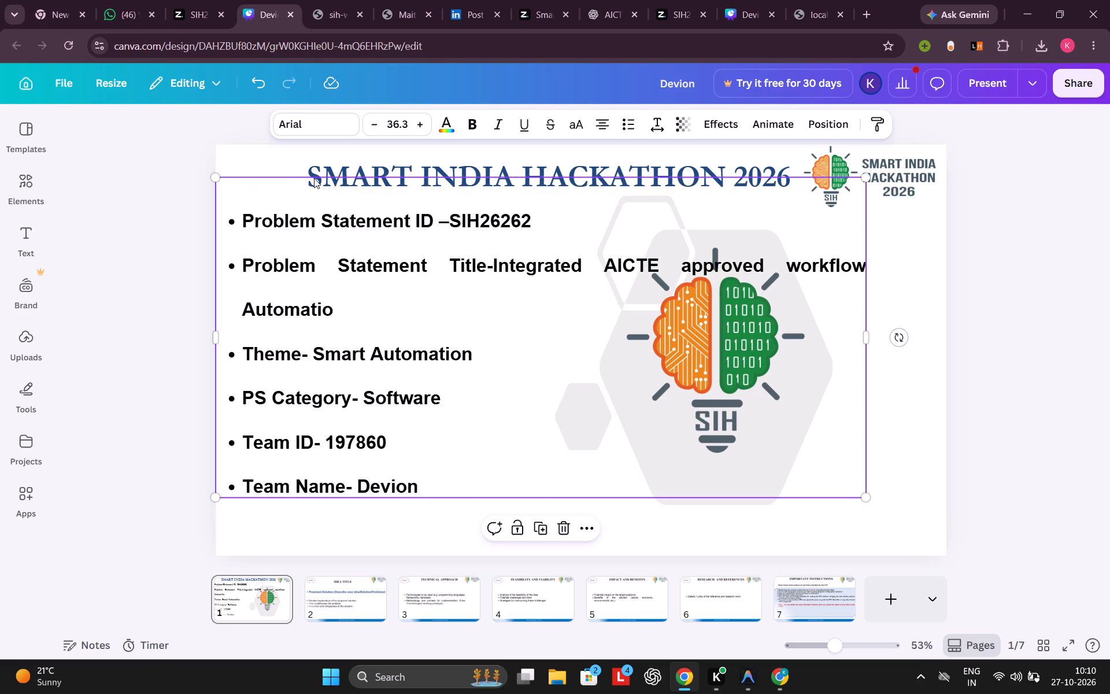
left_click(961, 286)
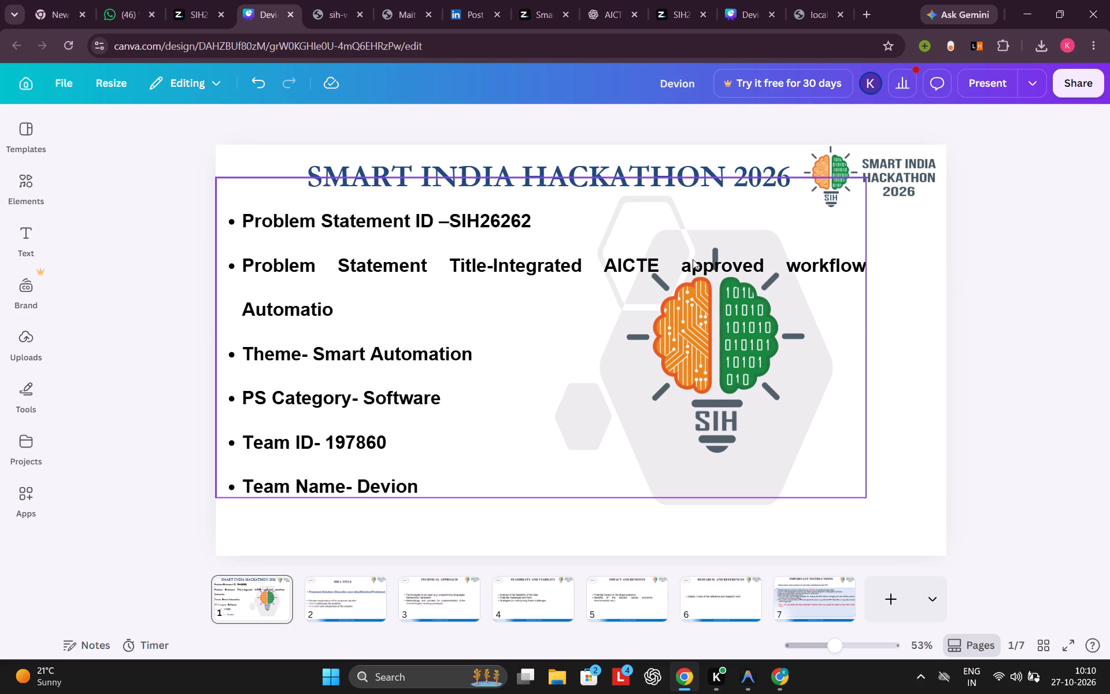
Check how the first winning presentation lays out its problem statement title, then return to the Devion design.
left_click(684, 257)
left_click(683, 270)
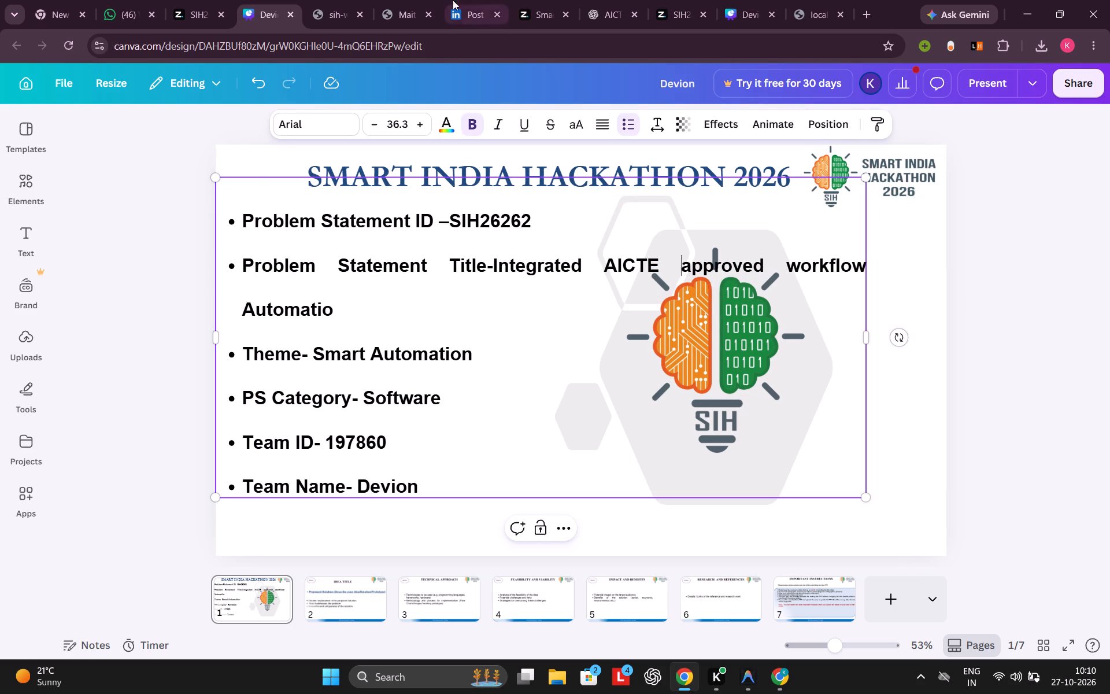
left_click(305, 0)
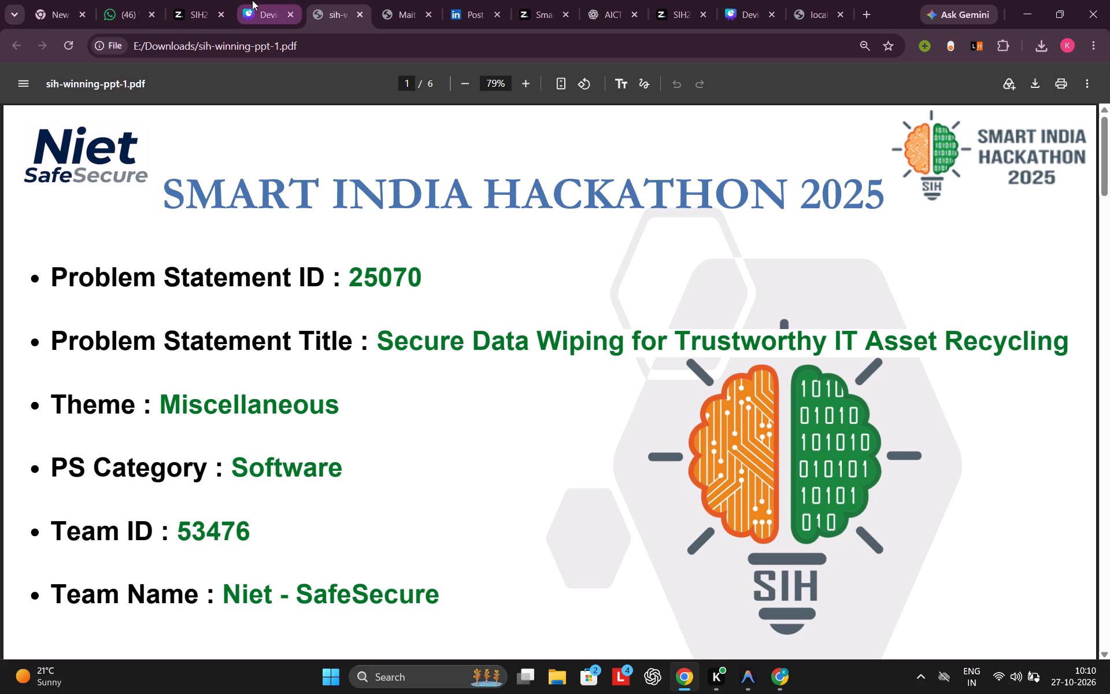
left_click(251, 0)
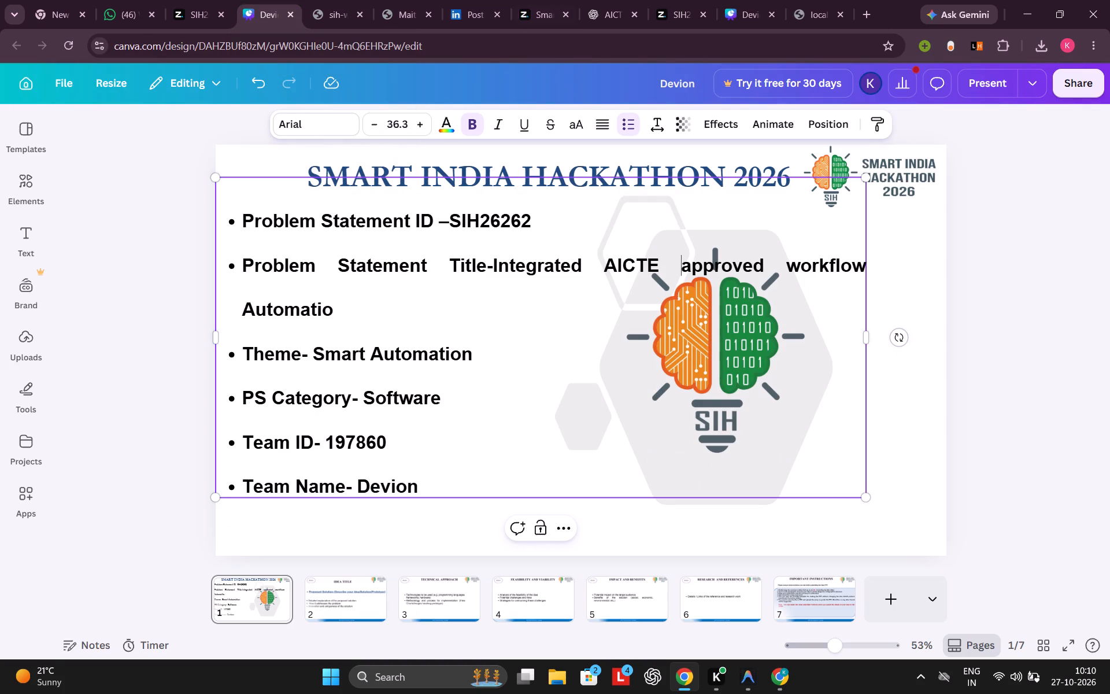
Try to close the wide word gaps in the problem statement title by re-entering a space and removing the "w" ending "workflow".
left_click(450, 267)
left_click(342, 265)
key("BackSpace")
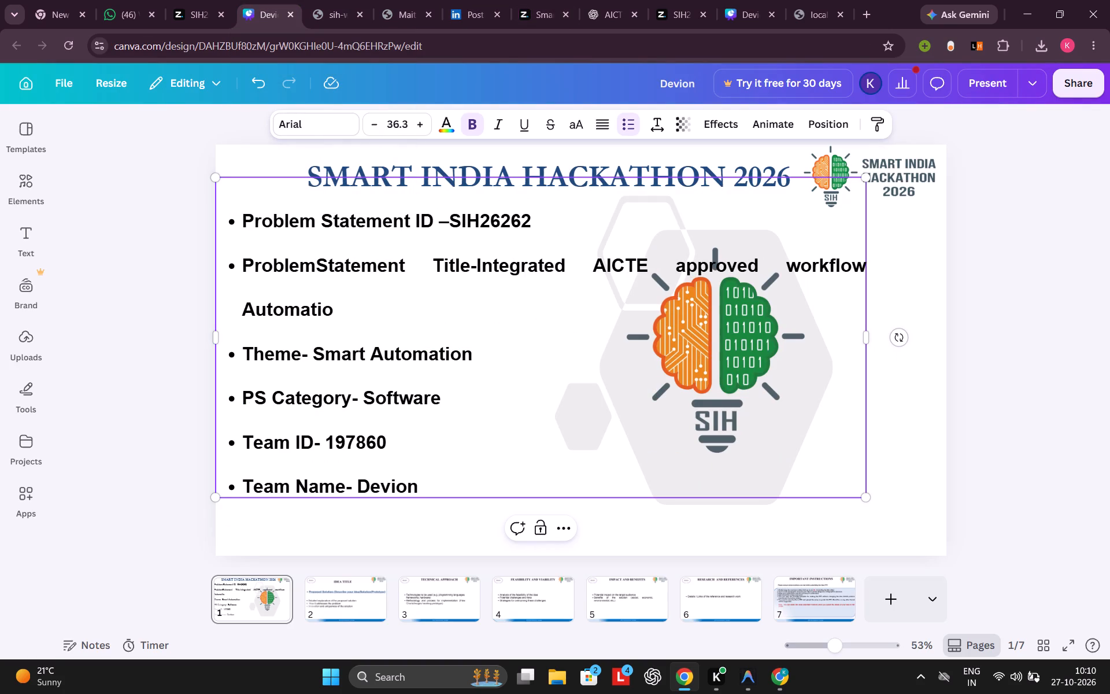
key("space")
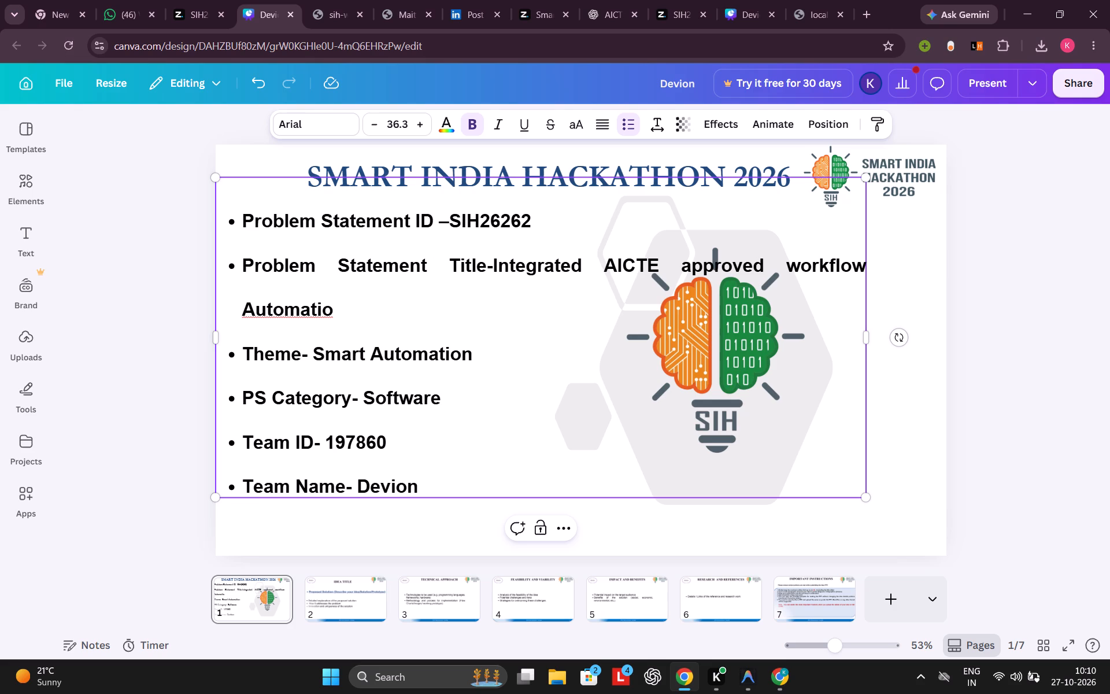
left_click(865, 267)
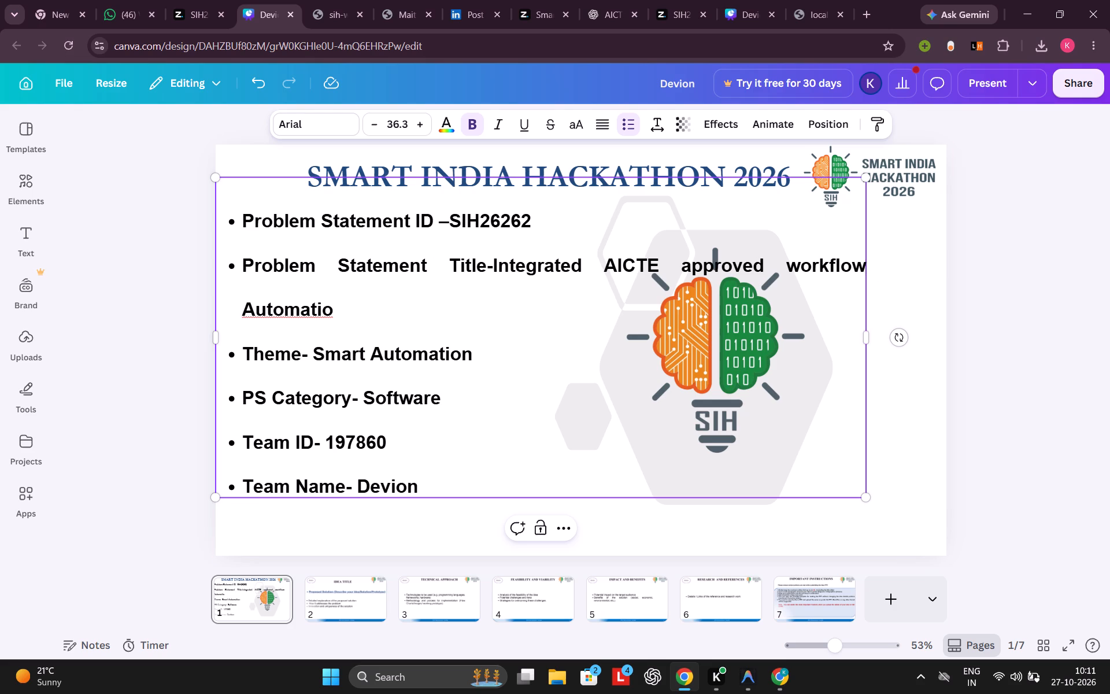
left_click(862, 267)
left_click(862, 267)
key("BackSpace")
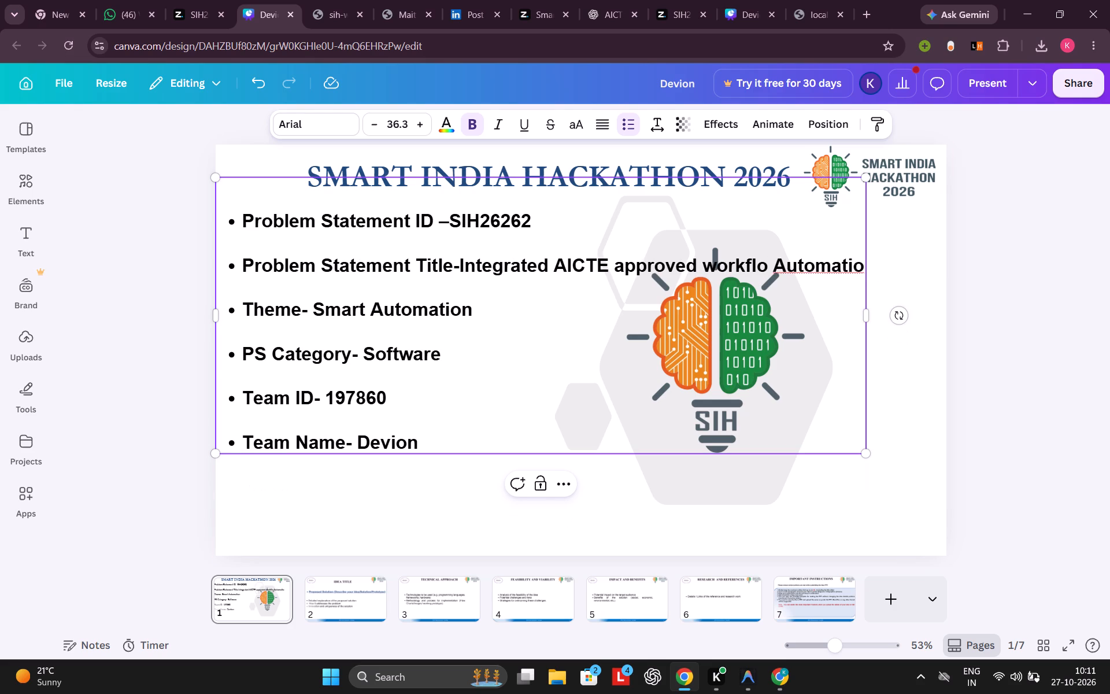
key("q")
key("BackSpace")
Delete the title text "Integrated AICTE approved workflo Automatio" following "Problem Statement Title-" in the bullet list.
left_click(863, 268)
left_click_drag(863, 268, 461, 259)
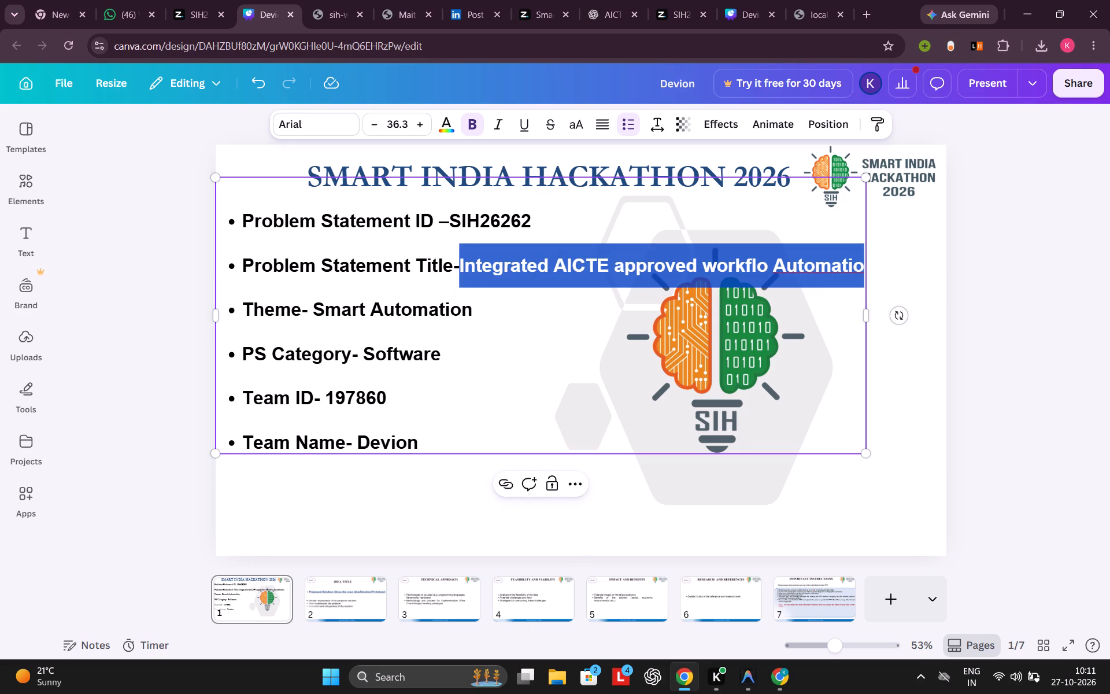
key("BackSpace")
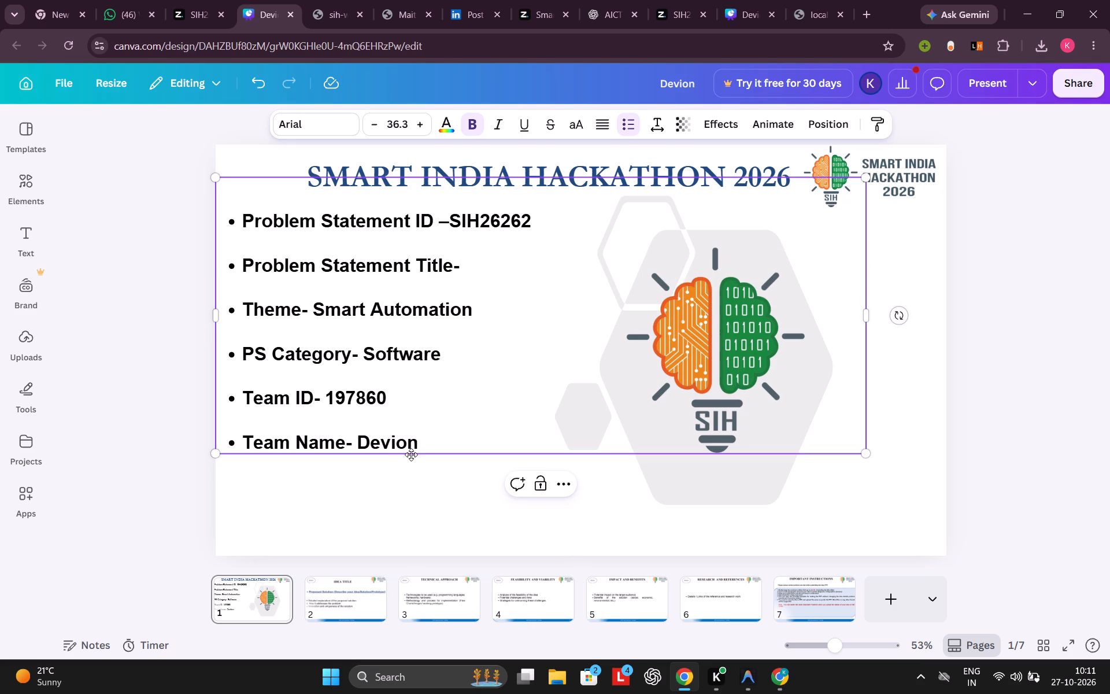
Move the bullet list down and slightly right so it sits clear of the "SMART INDIA HACKATHON 2026" heading.
left_click_drag(411, 455, 419, 479)
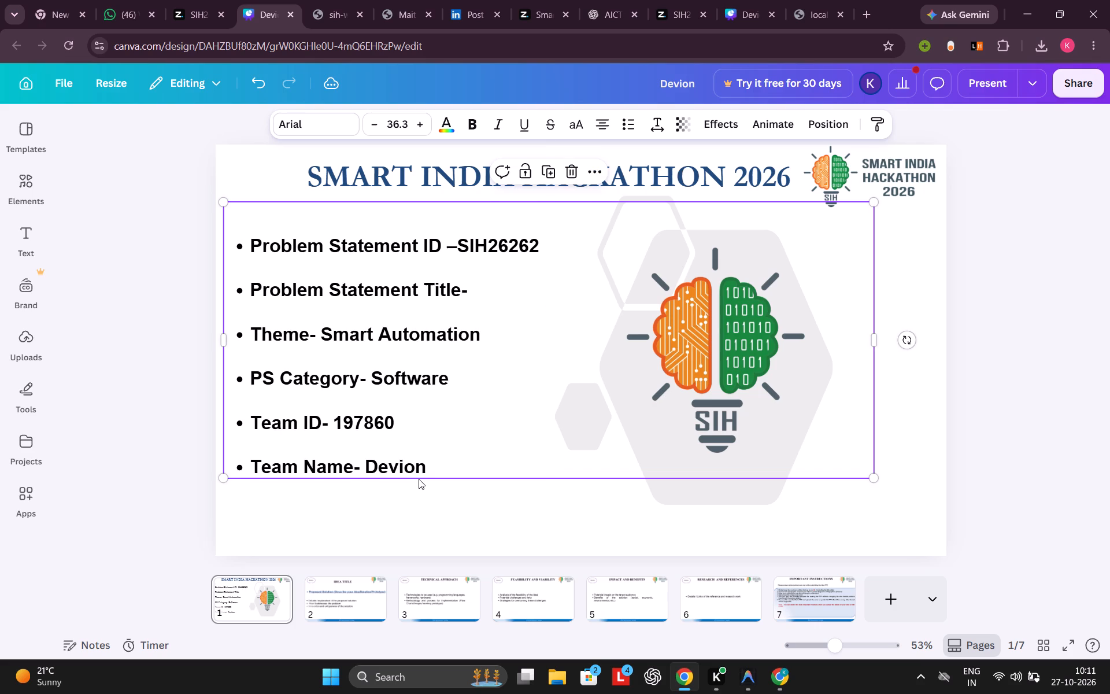
Copy the full SIH26262 problem title from its web page as plain text and insert it after "Problem Statement Title-" in the Devion design.
left_click(483, 287)
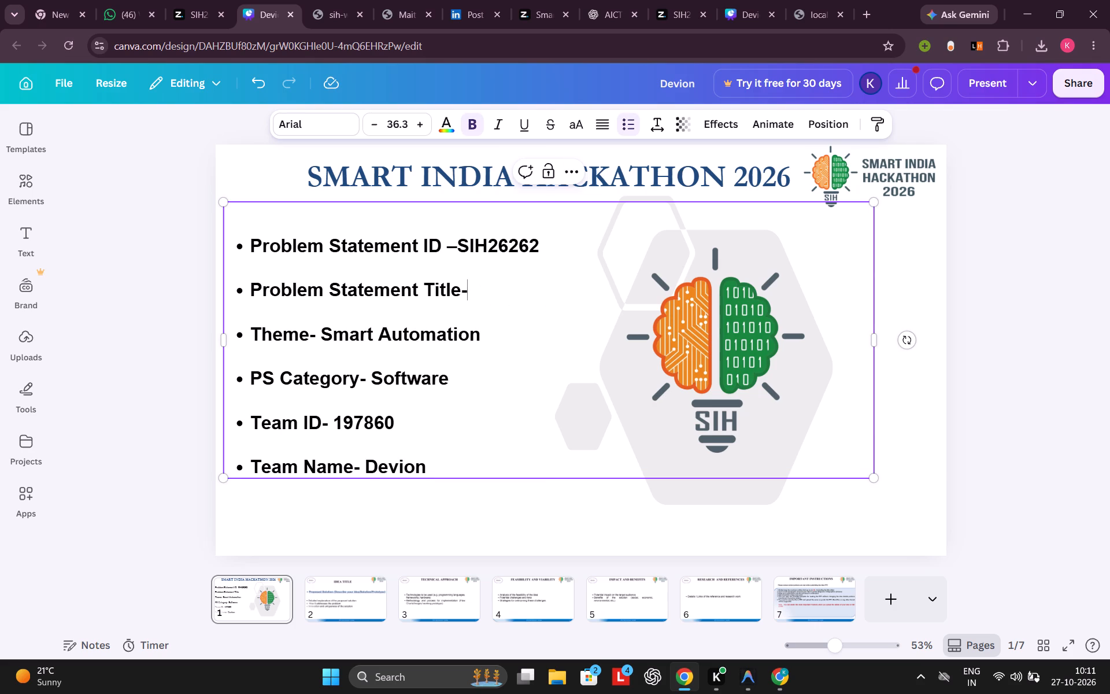
key("space")
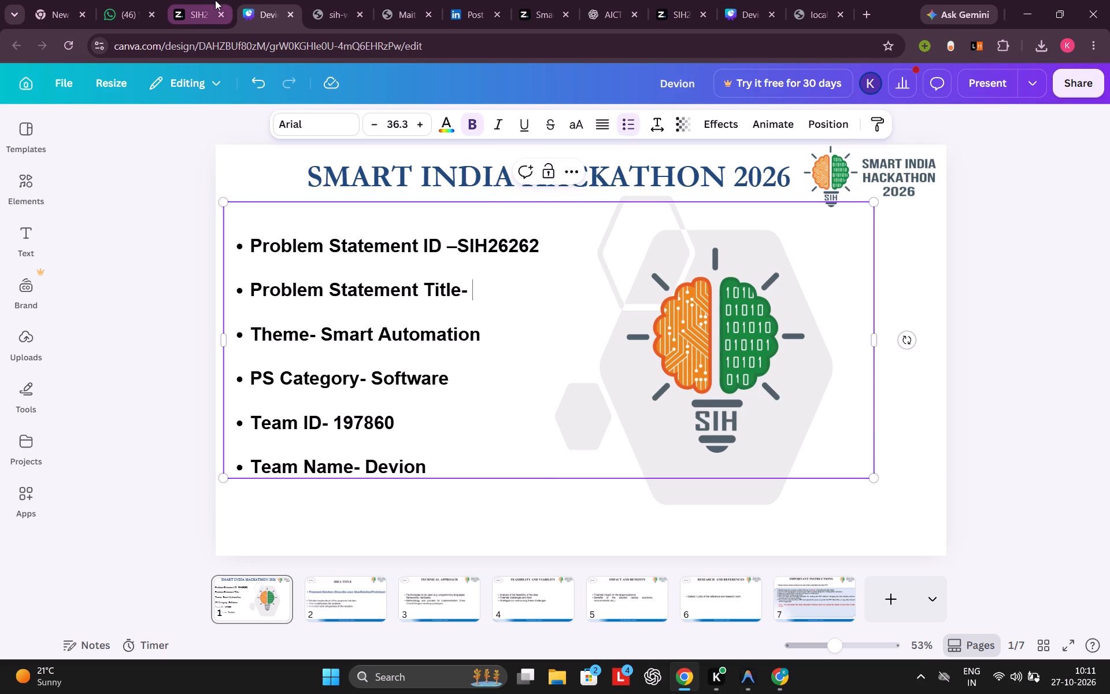
left_click(210, 0)
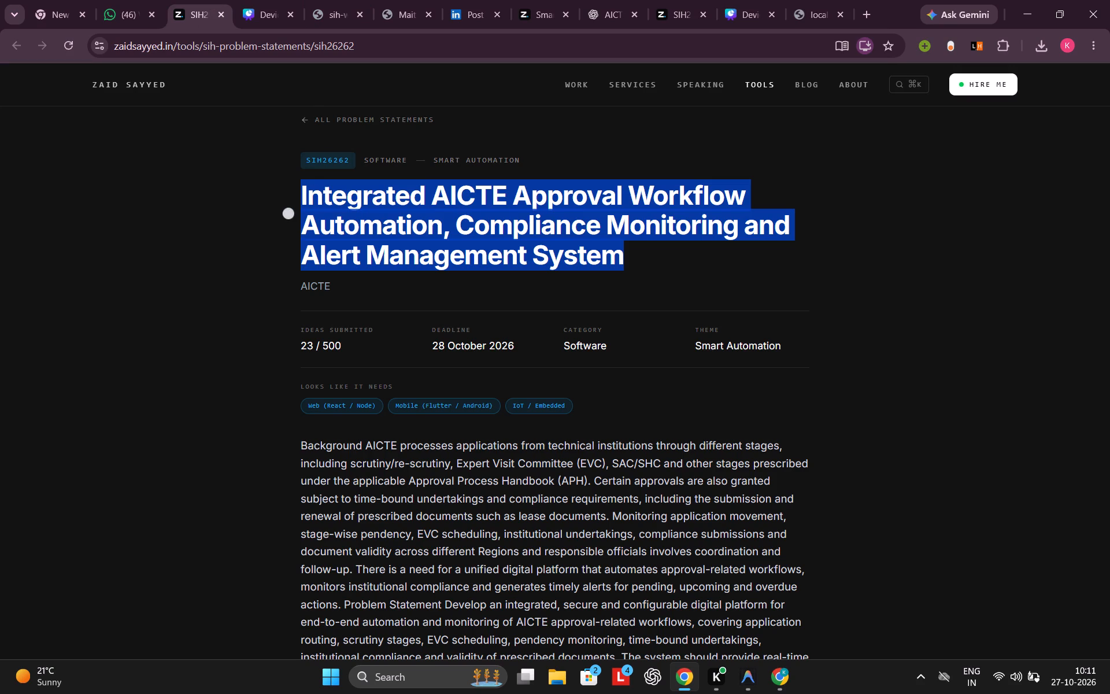
left_click(288, 213)
left_click_drag(301, 186, 631, 259)
left_click_drag(631, 259, 630, 259)
key("ctrl+c")
left_click(864, 3)
key("ctrl+v")
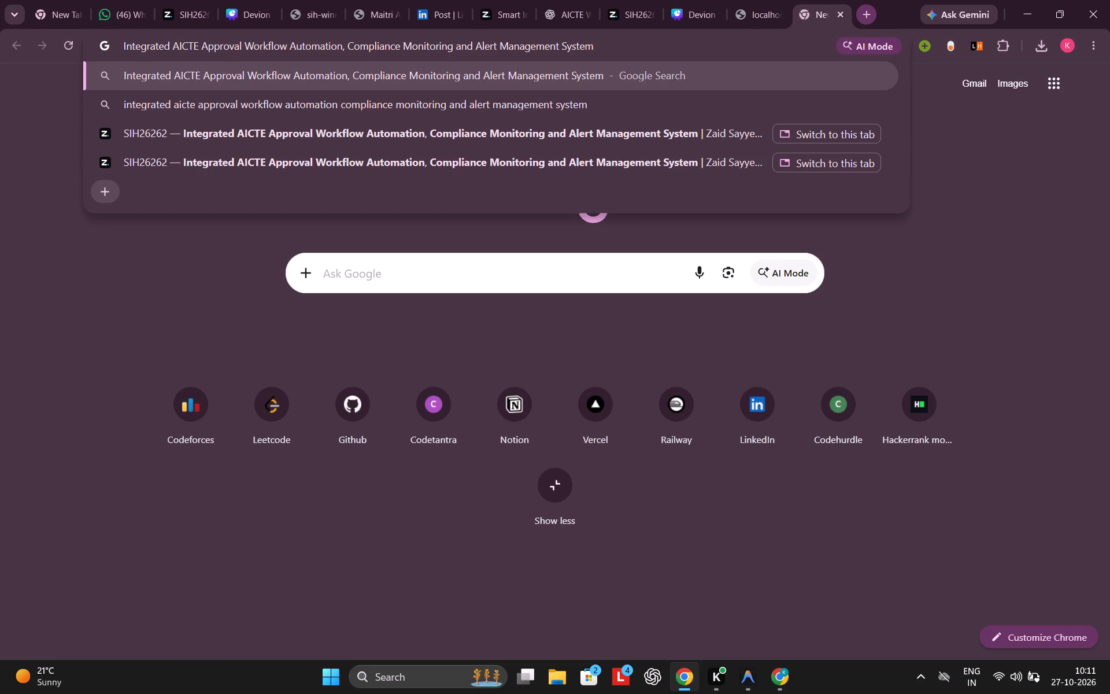
left_click(382, 45)
key("ctrl+a")
key("ctrl+c")
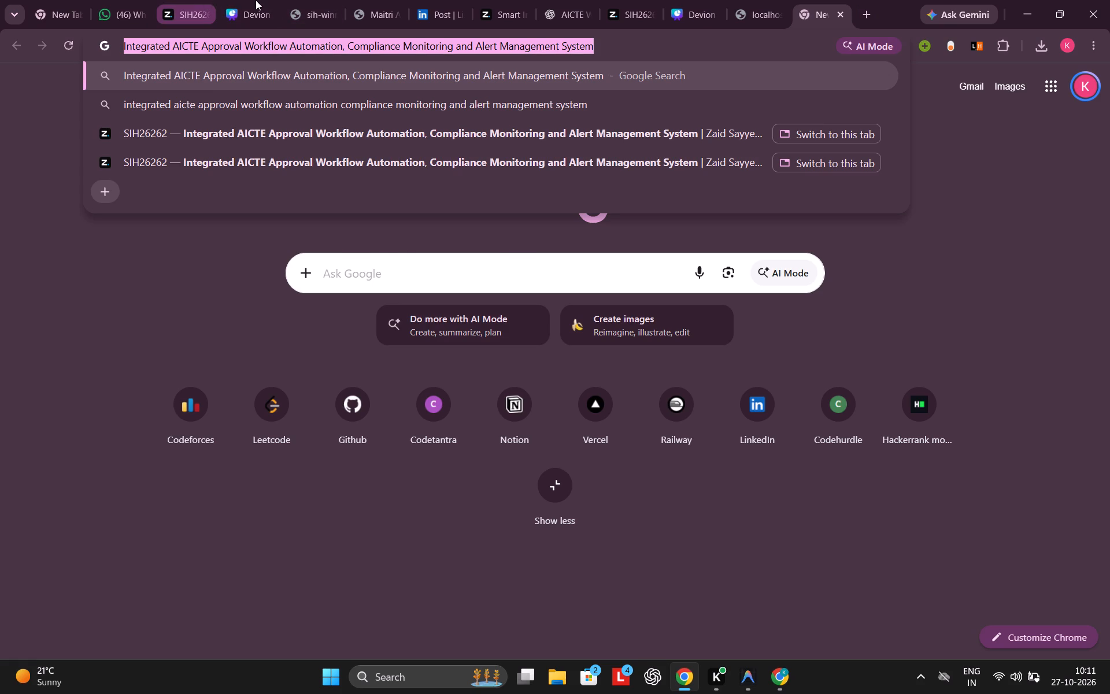
left_click(261, 0)
key("ctrl+v")
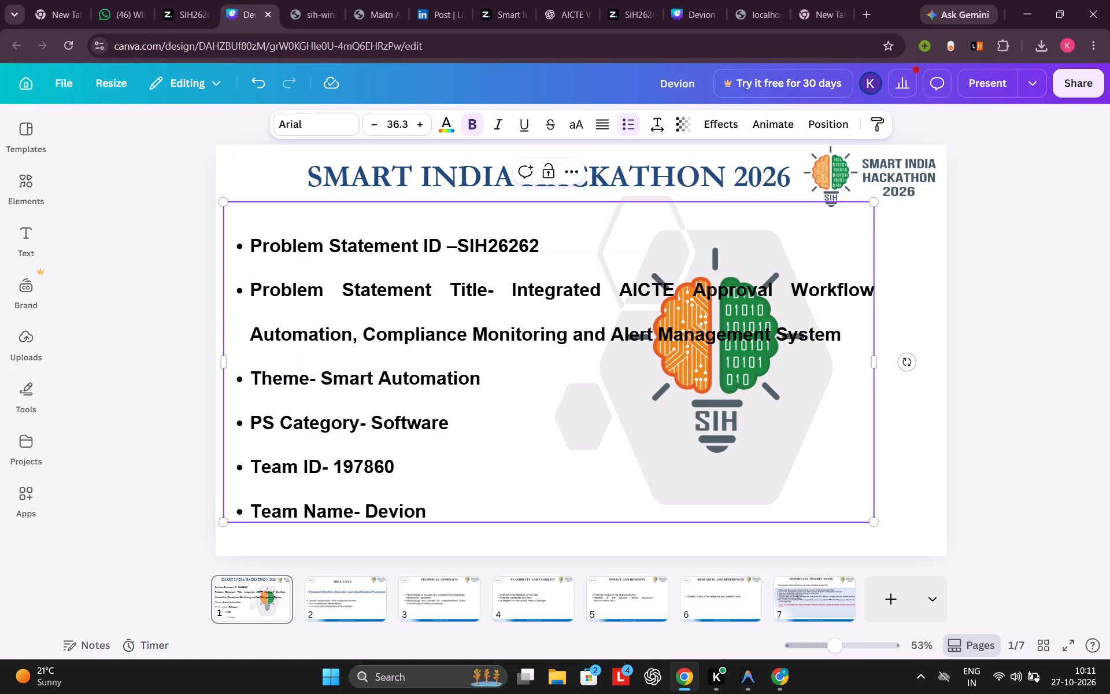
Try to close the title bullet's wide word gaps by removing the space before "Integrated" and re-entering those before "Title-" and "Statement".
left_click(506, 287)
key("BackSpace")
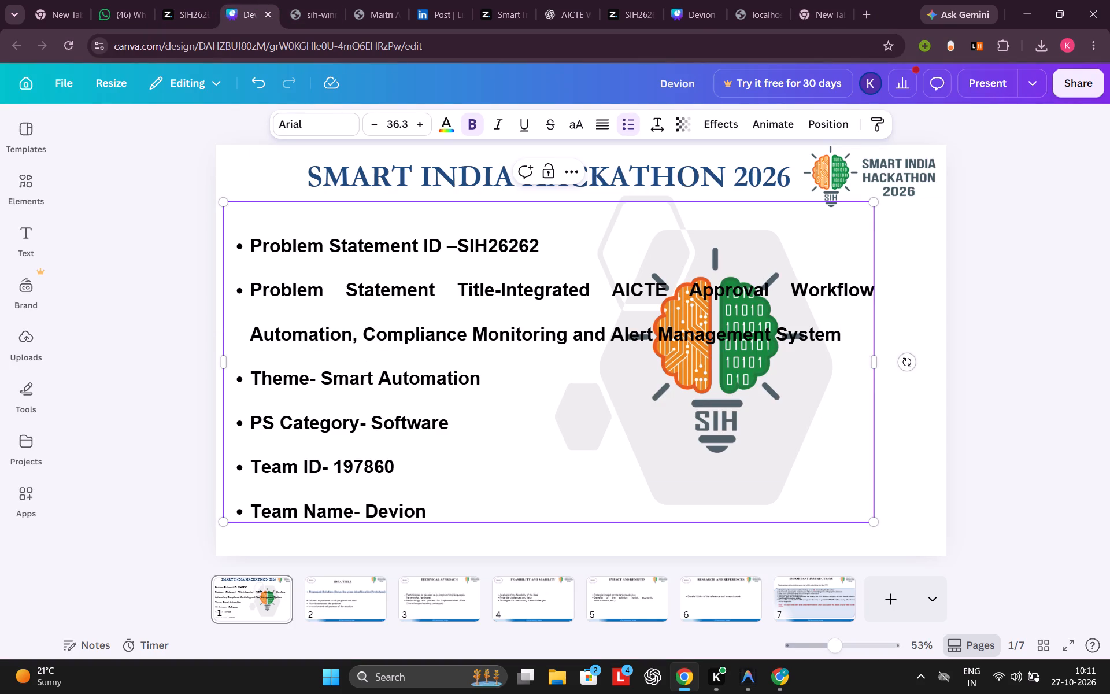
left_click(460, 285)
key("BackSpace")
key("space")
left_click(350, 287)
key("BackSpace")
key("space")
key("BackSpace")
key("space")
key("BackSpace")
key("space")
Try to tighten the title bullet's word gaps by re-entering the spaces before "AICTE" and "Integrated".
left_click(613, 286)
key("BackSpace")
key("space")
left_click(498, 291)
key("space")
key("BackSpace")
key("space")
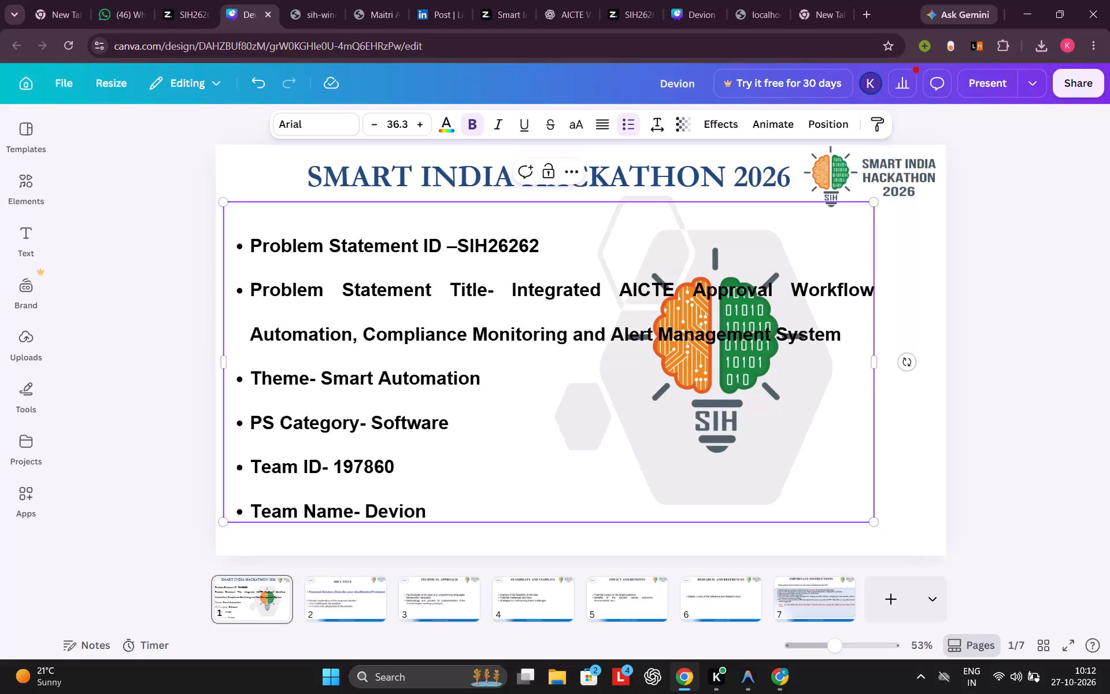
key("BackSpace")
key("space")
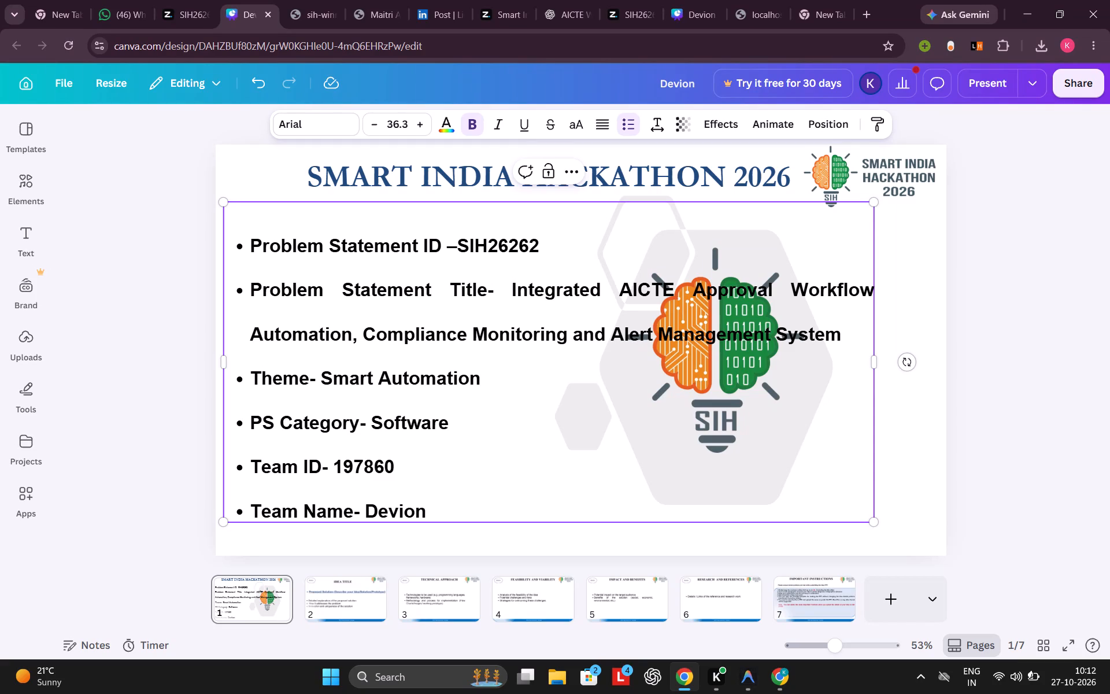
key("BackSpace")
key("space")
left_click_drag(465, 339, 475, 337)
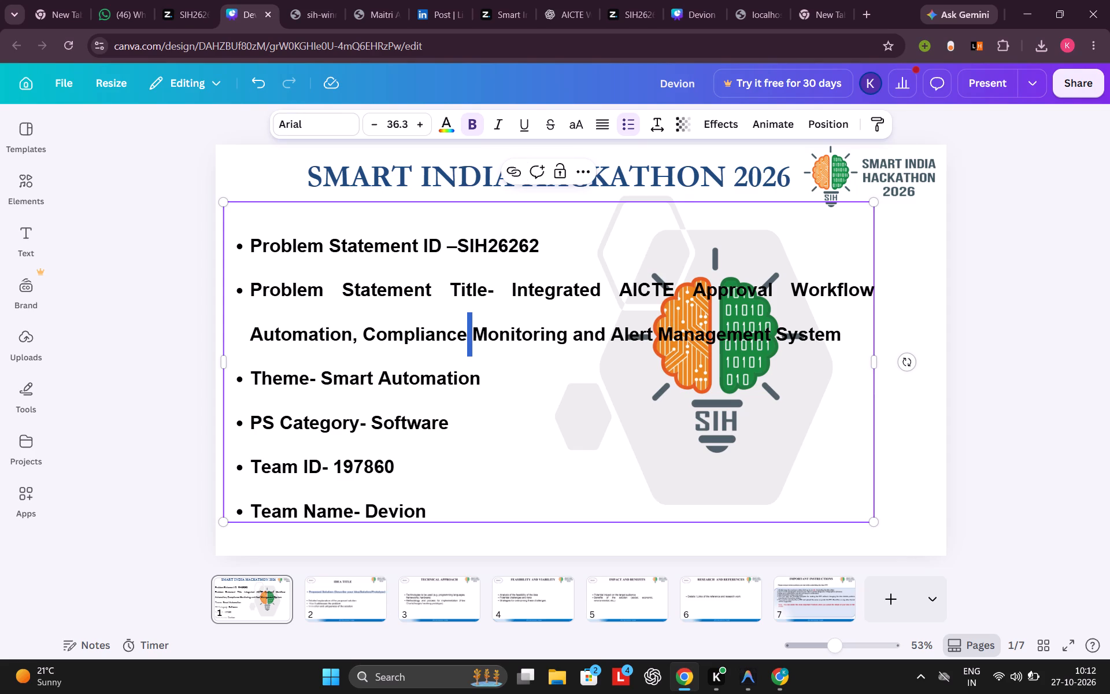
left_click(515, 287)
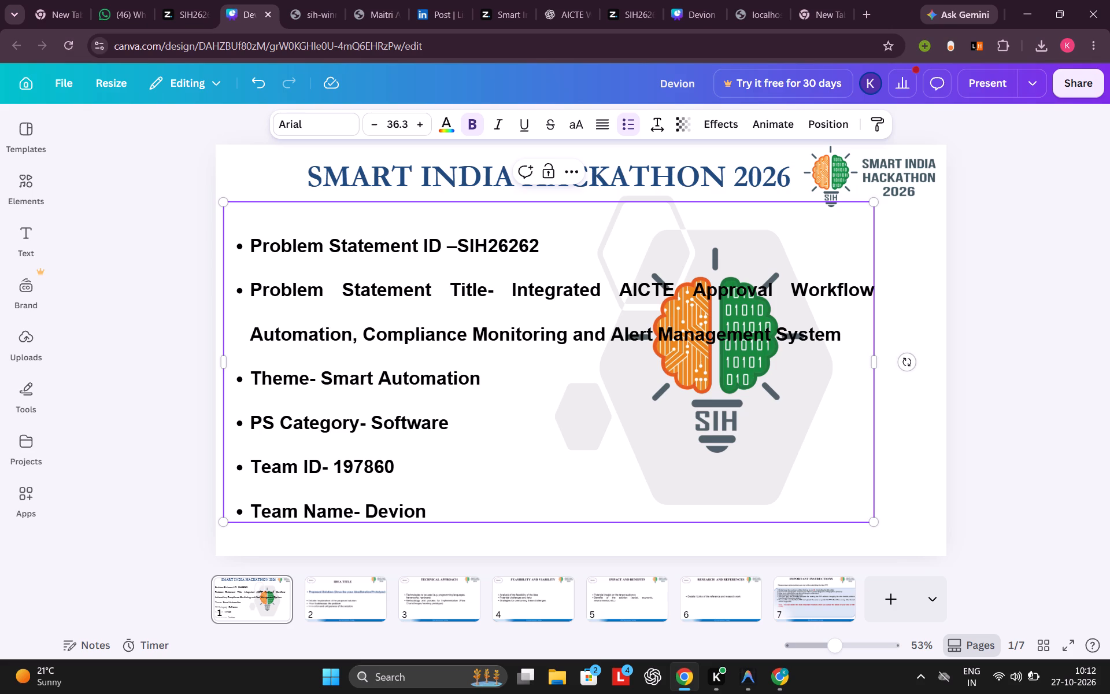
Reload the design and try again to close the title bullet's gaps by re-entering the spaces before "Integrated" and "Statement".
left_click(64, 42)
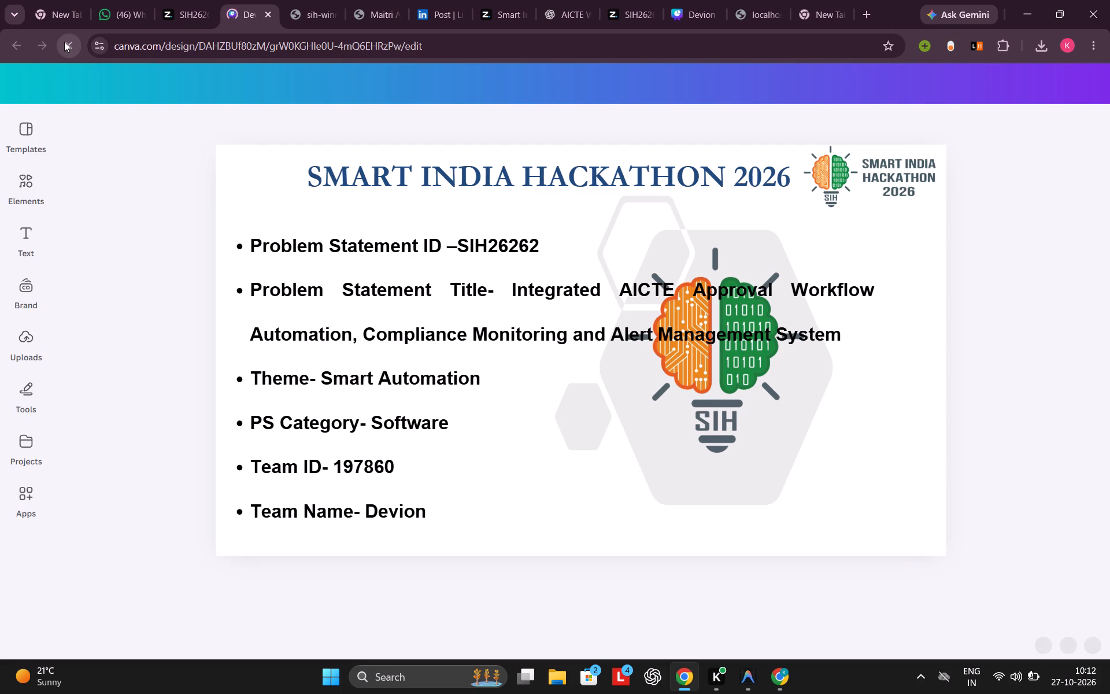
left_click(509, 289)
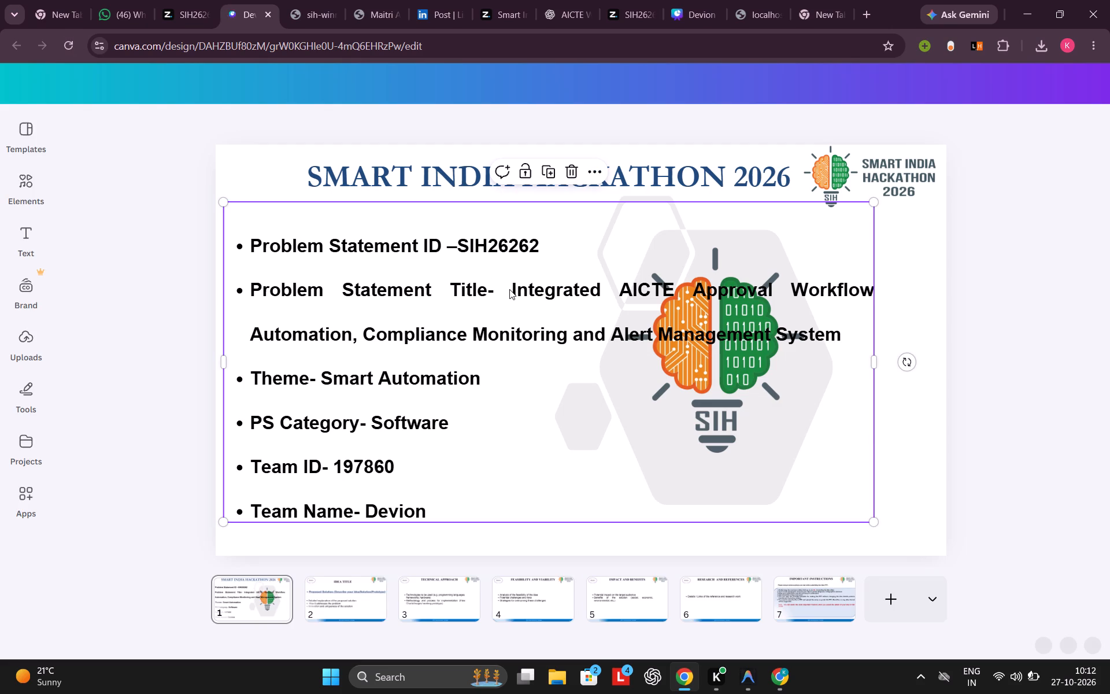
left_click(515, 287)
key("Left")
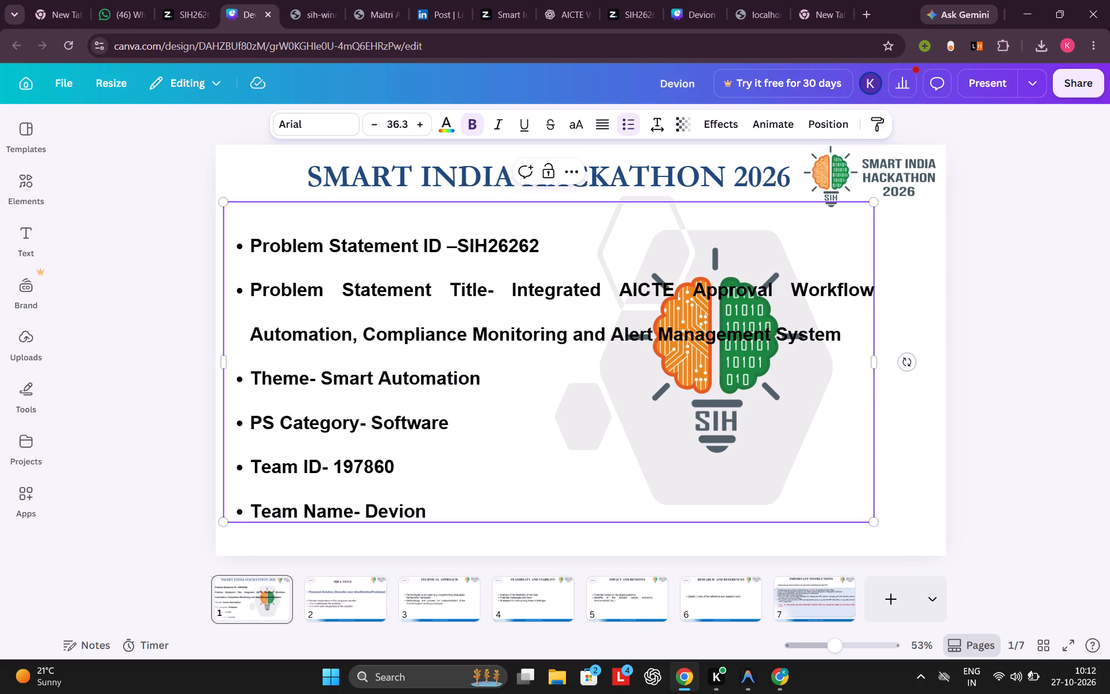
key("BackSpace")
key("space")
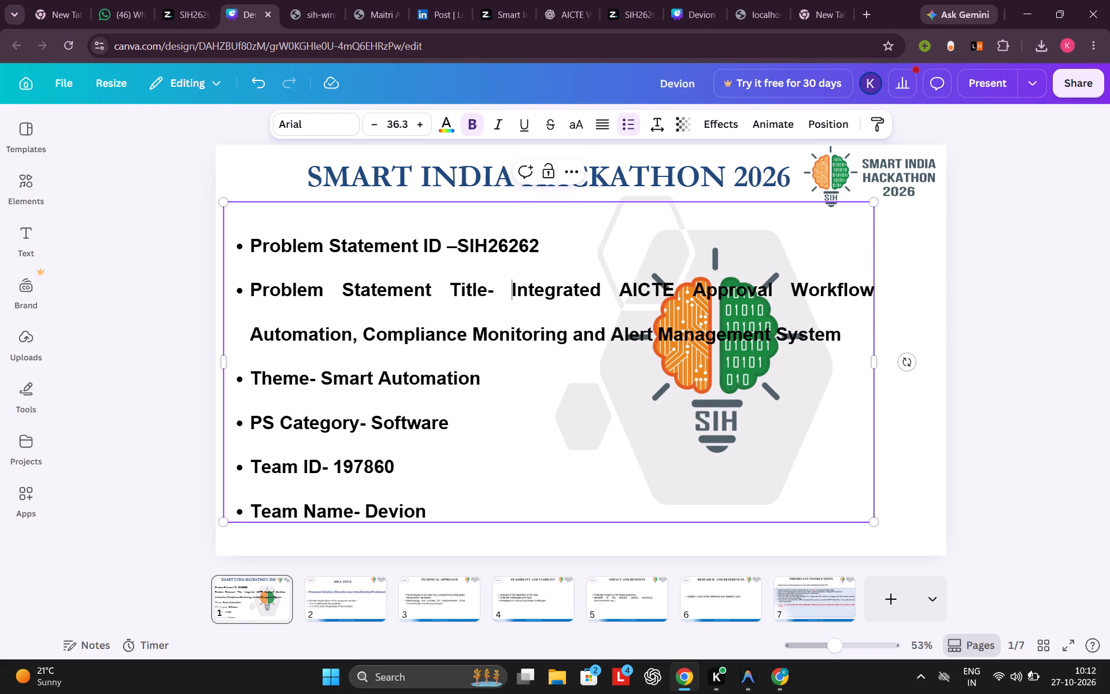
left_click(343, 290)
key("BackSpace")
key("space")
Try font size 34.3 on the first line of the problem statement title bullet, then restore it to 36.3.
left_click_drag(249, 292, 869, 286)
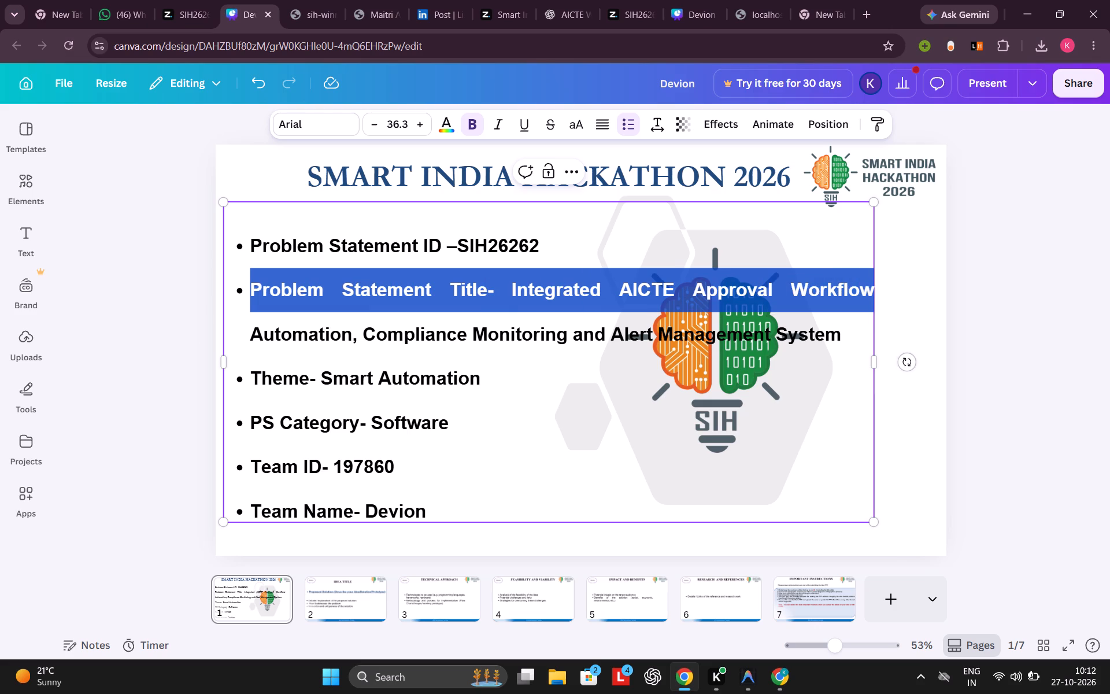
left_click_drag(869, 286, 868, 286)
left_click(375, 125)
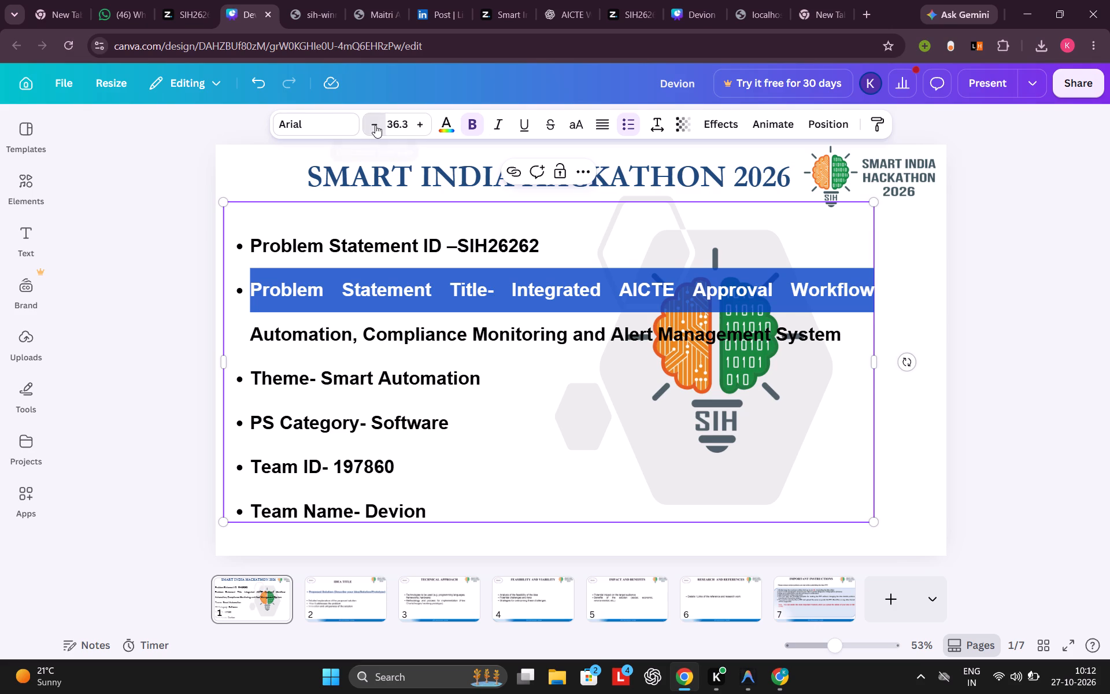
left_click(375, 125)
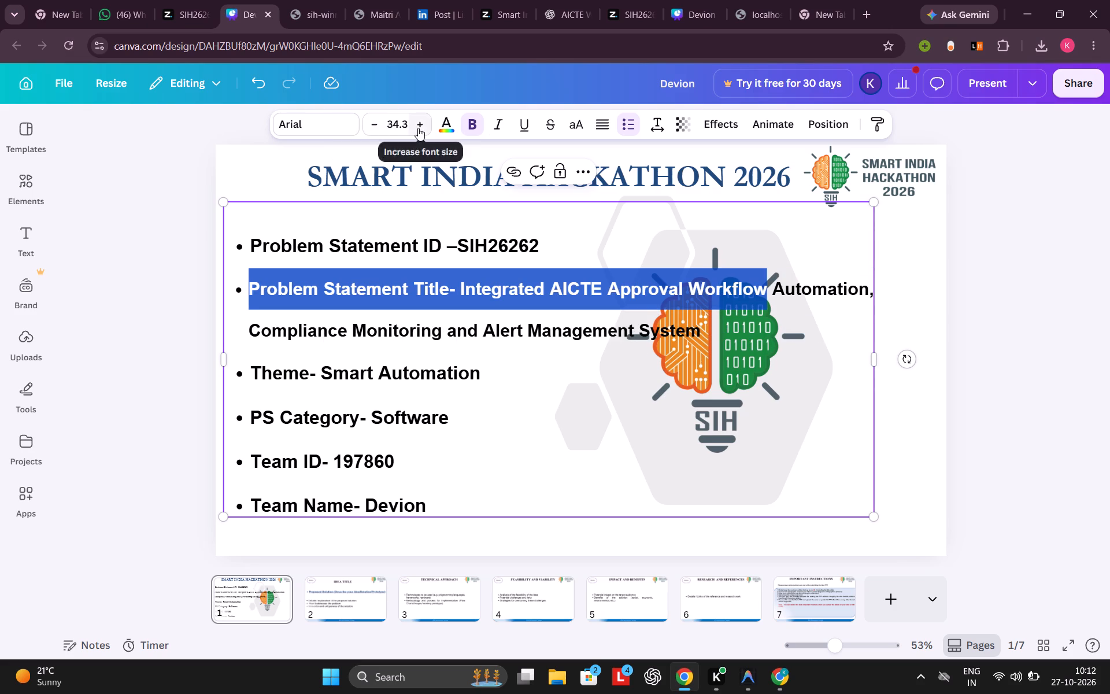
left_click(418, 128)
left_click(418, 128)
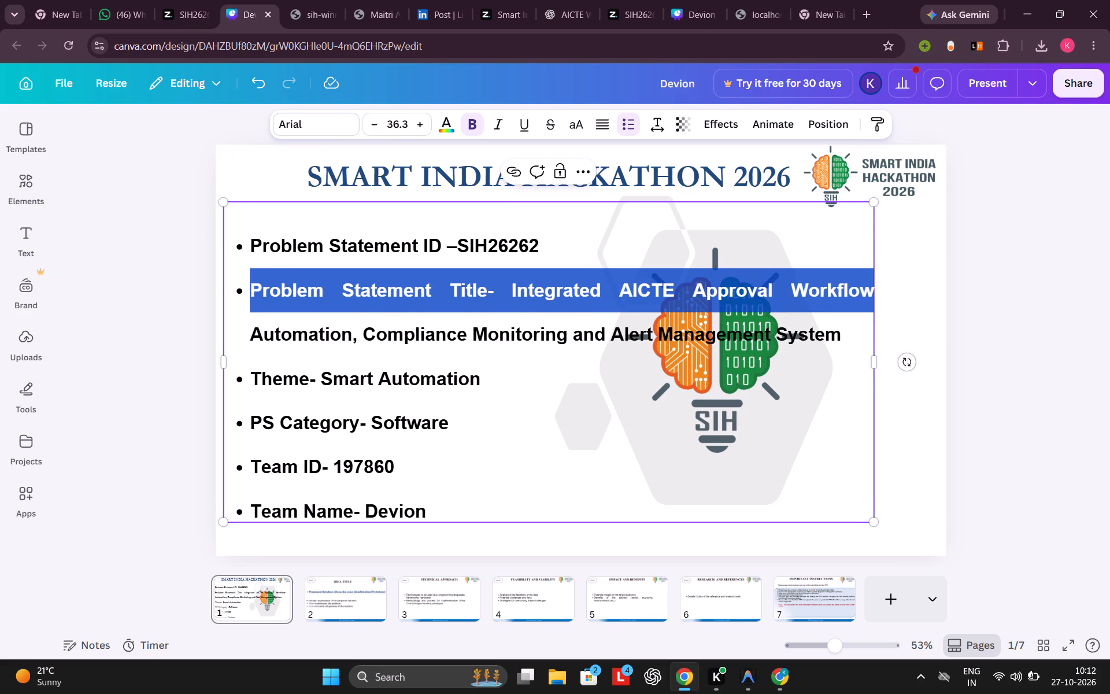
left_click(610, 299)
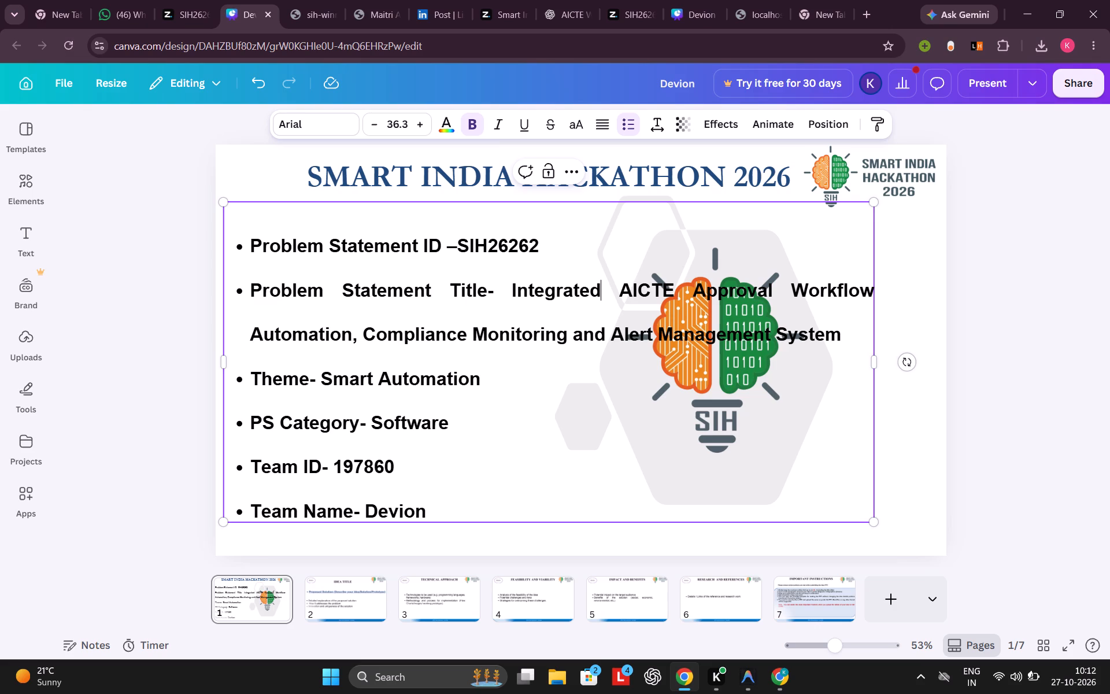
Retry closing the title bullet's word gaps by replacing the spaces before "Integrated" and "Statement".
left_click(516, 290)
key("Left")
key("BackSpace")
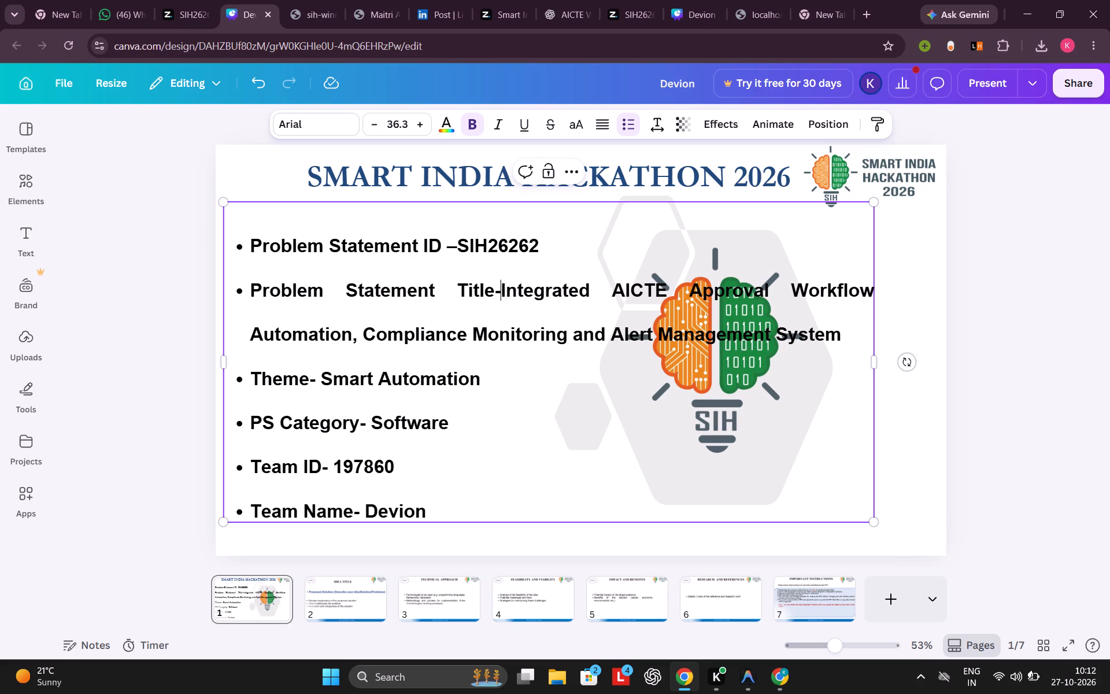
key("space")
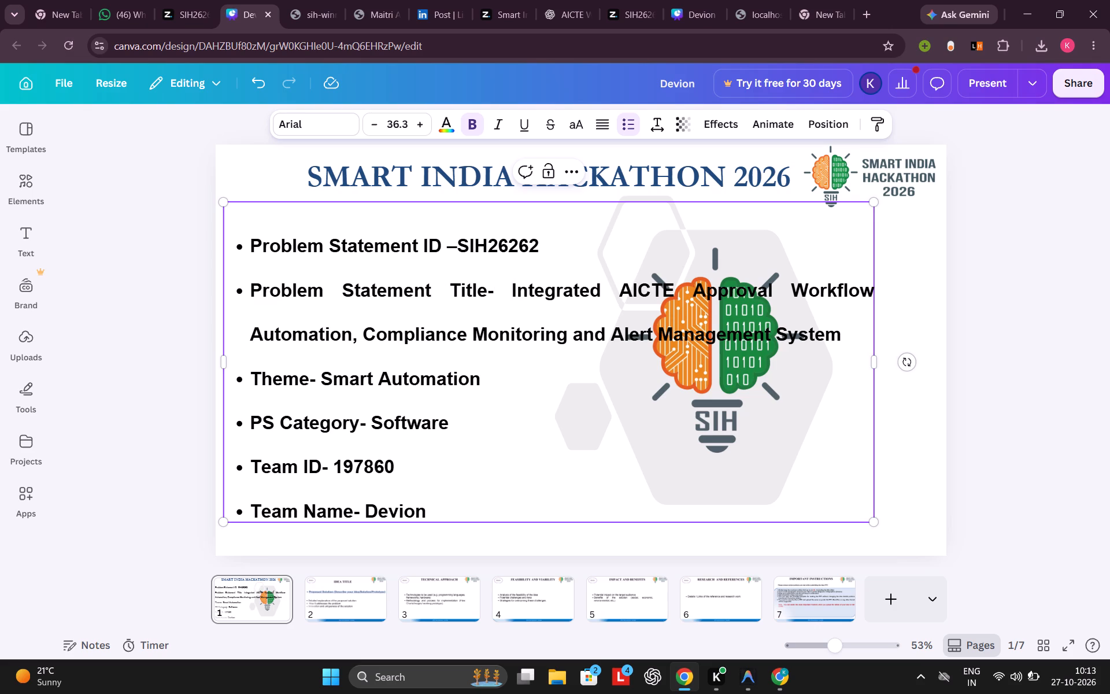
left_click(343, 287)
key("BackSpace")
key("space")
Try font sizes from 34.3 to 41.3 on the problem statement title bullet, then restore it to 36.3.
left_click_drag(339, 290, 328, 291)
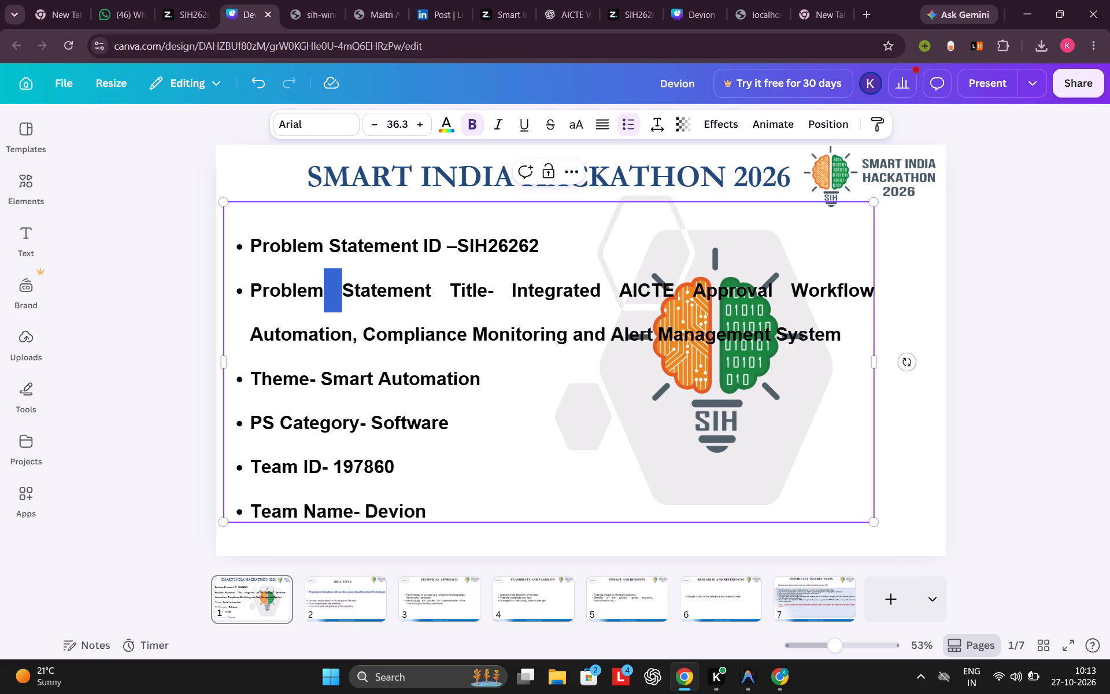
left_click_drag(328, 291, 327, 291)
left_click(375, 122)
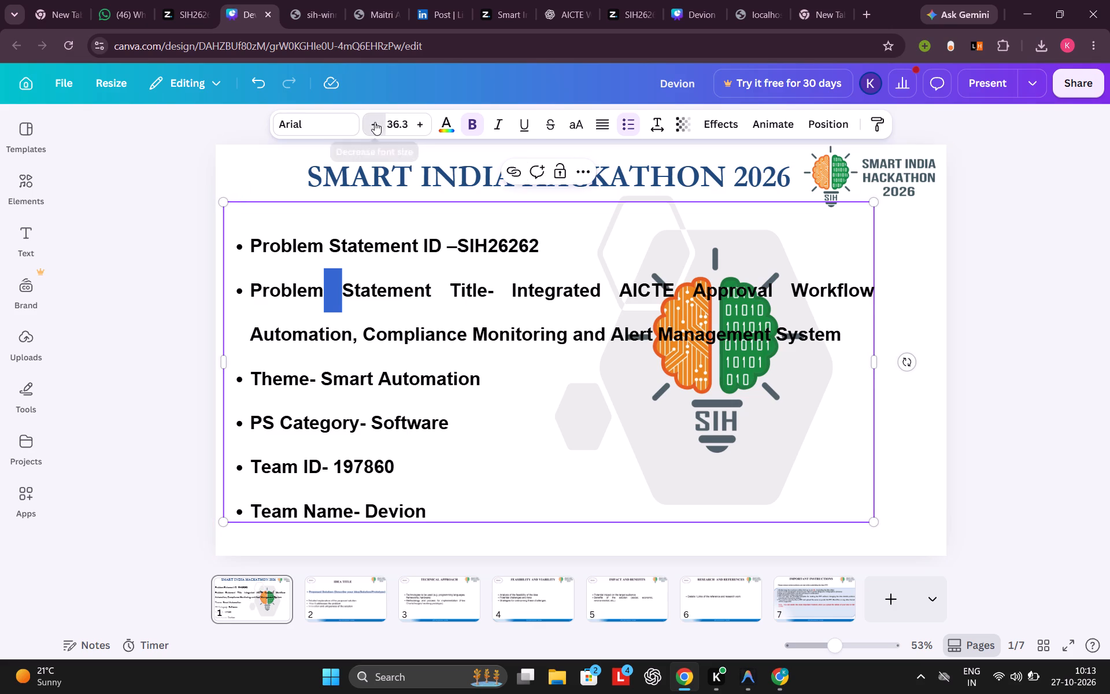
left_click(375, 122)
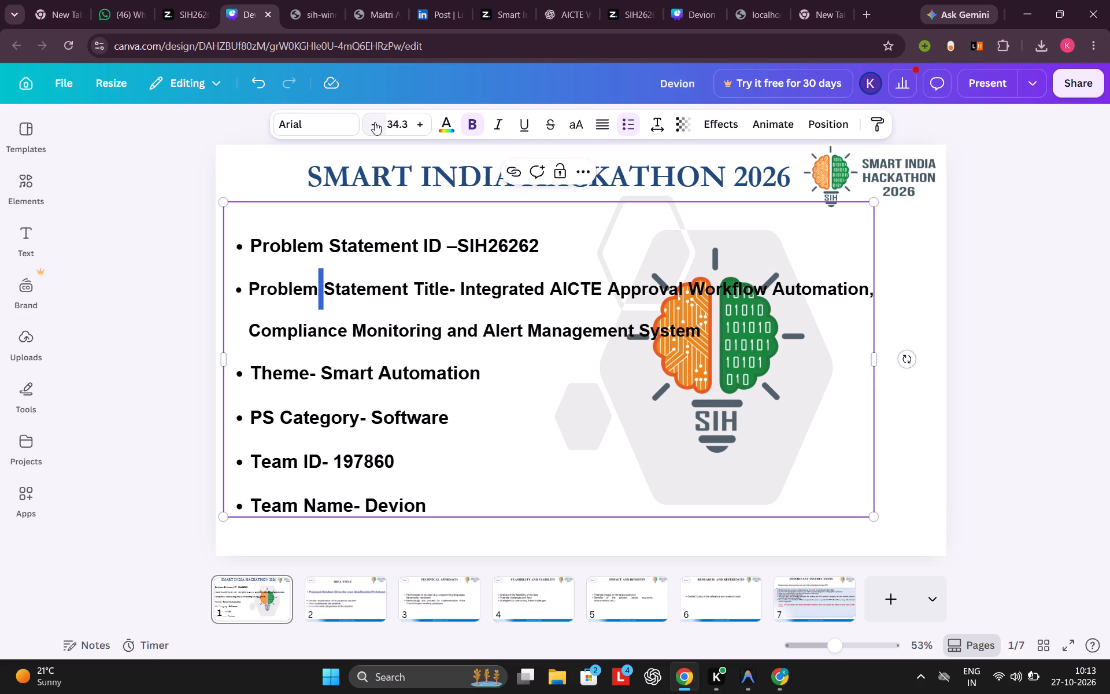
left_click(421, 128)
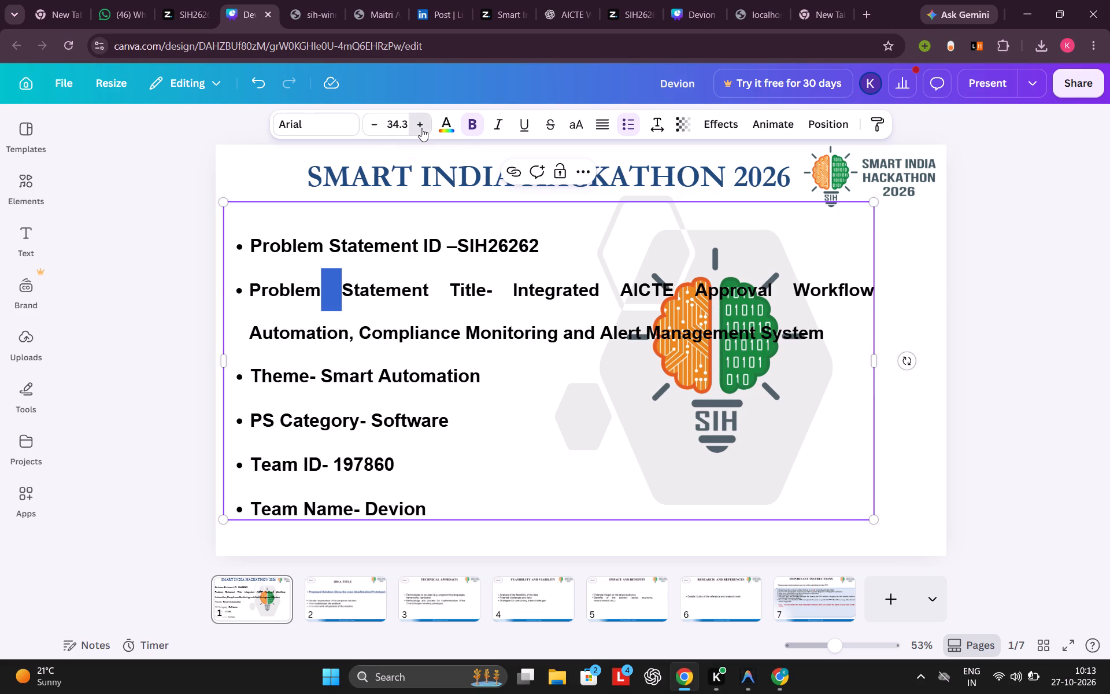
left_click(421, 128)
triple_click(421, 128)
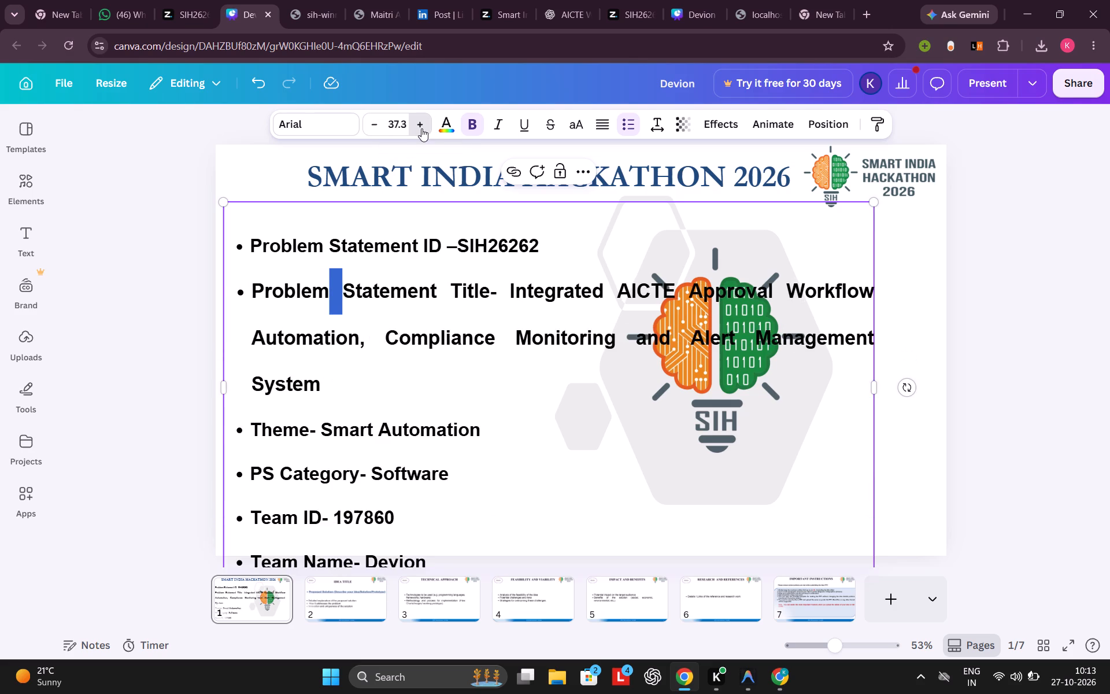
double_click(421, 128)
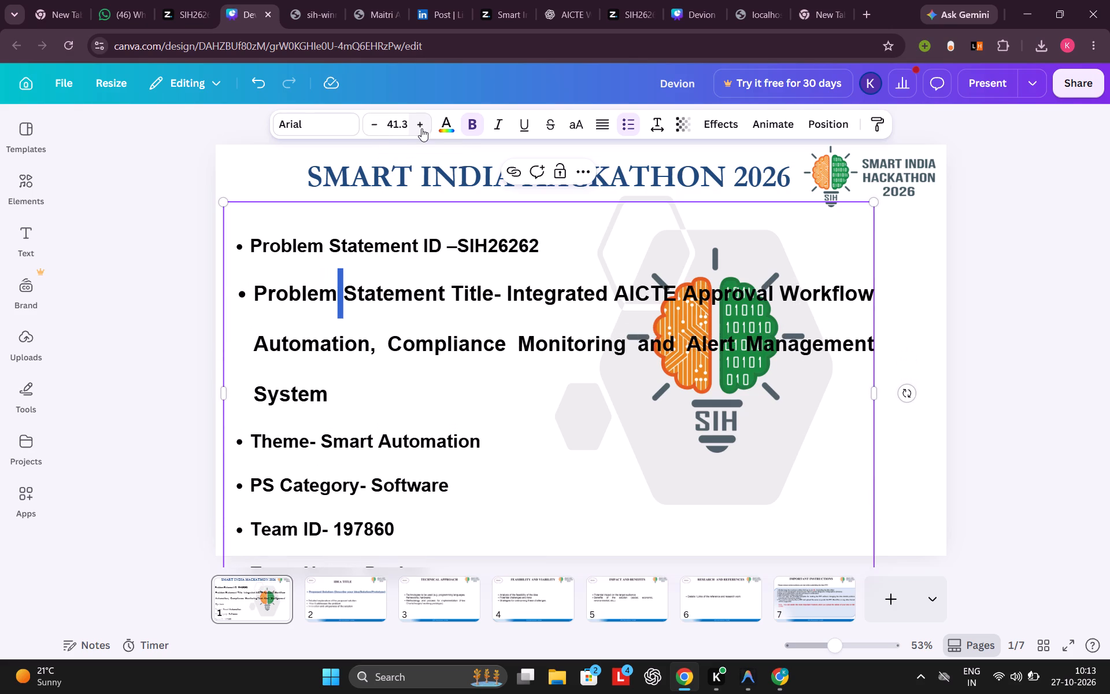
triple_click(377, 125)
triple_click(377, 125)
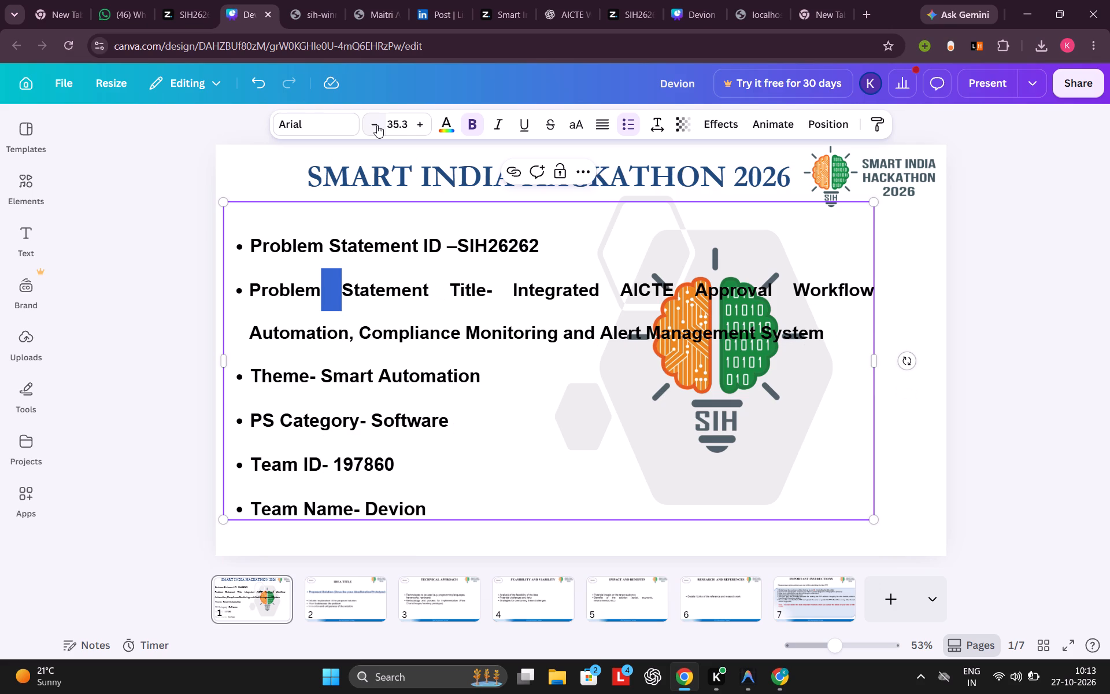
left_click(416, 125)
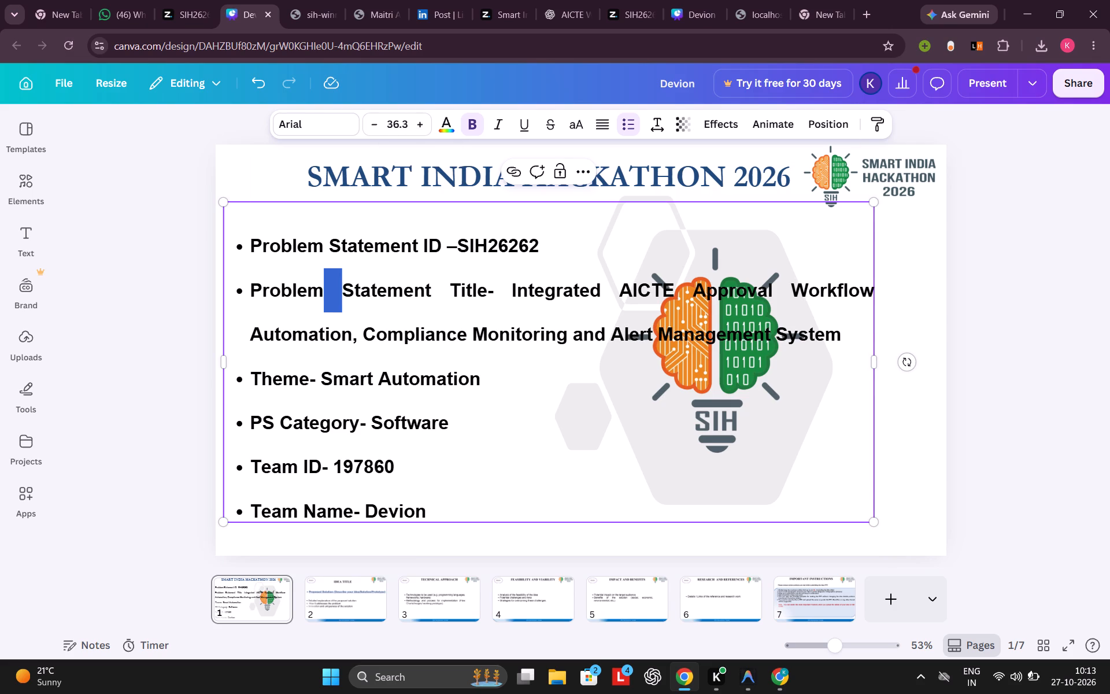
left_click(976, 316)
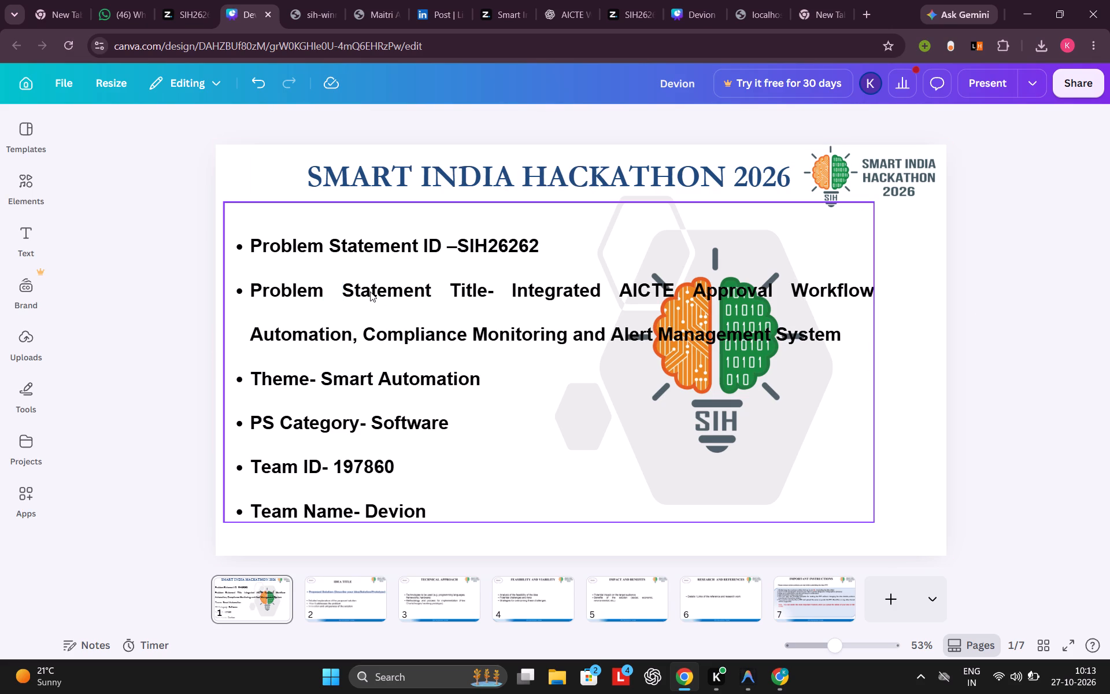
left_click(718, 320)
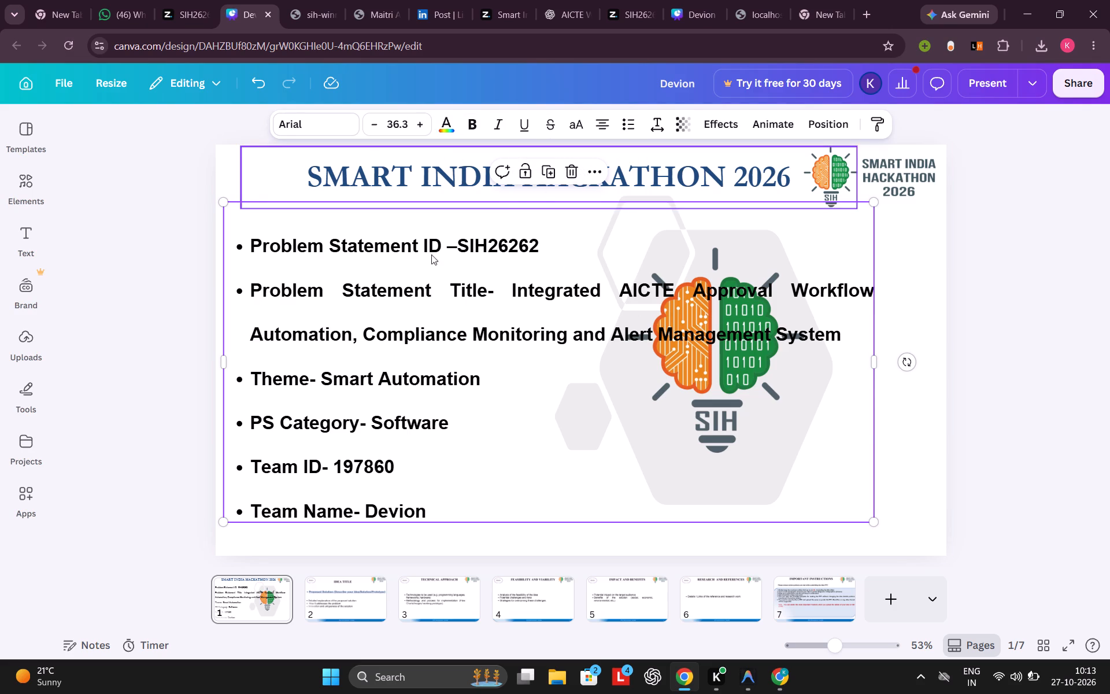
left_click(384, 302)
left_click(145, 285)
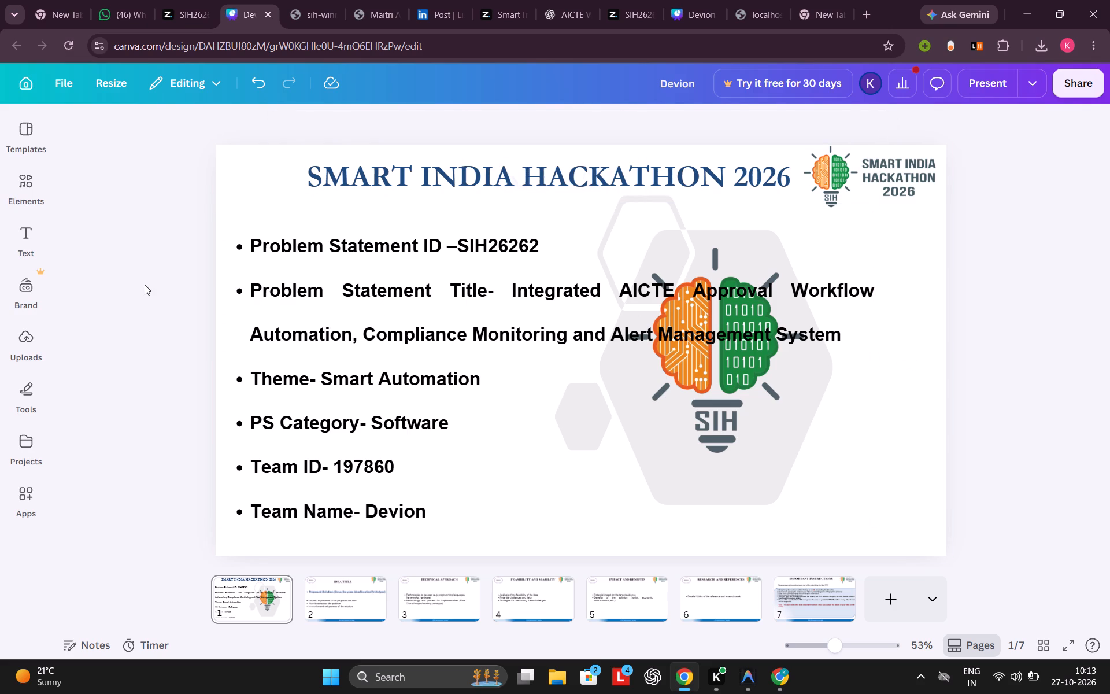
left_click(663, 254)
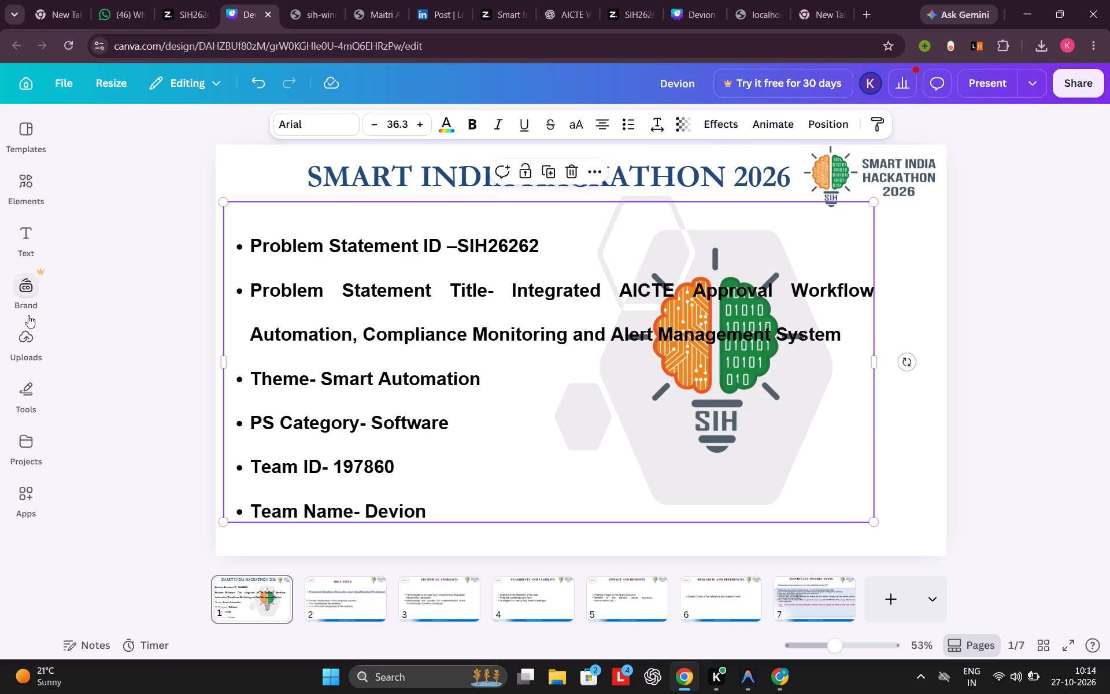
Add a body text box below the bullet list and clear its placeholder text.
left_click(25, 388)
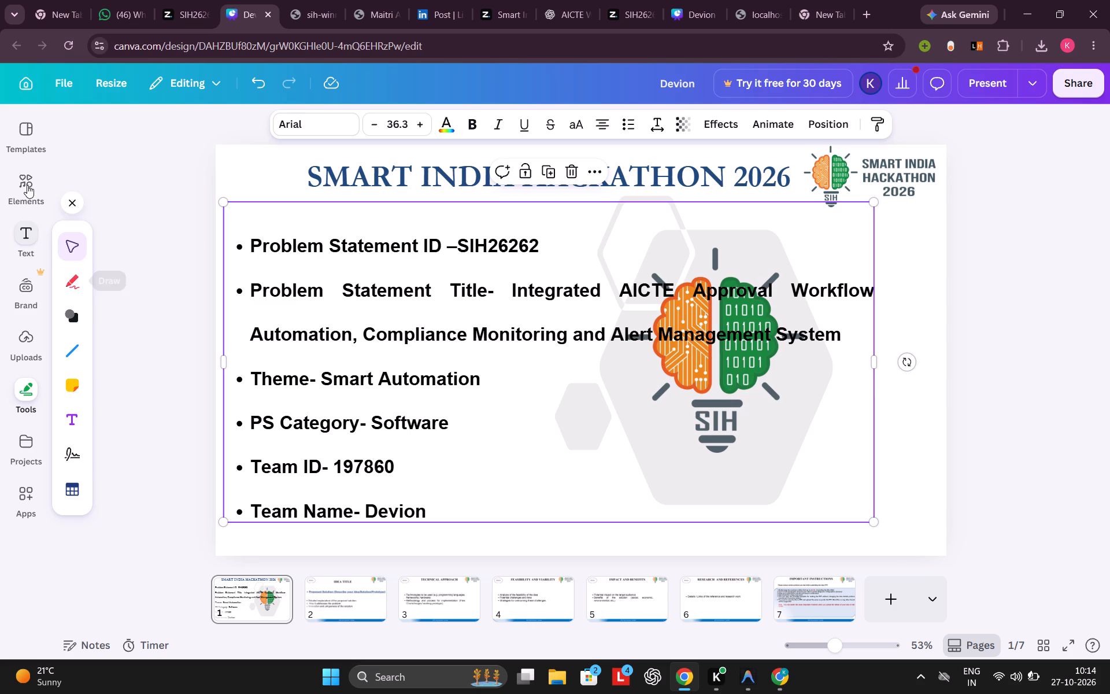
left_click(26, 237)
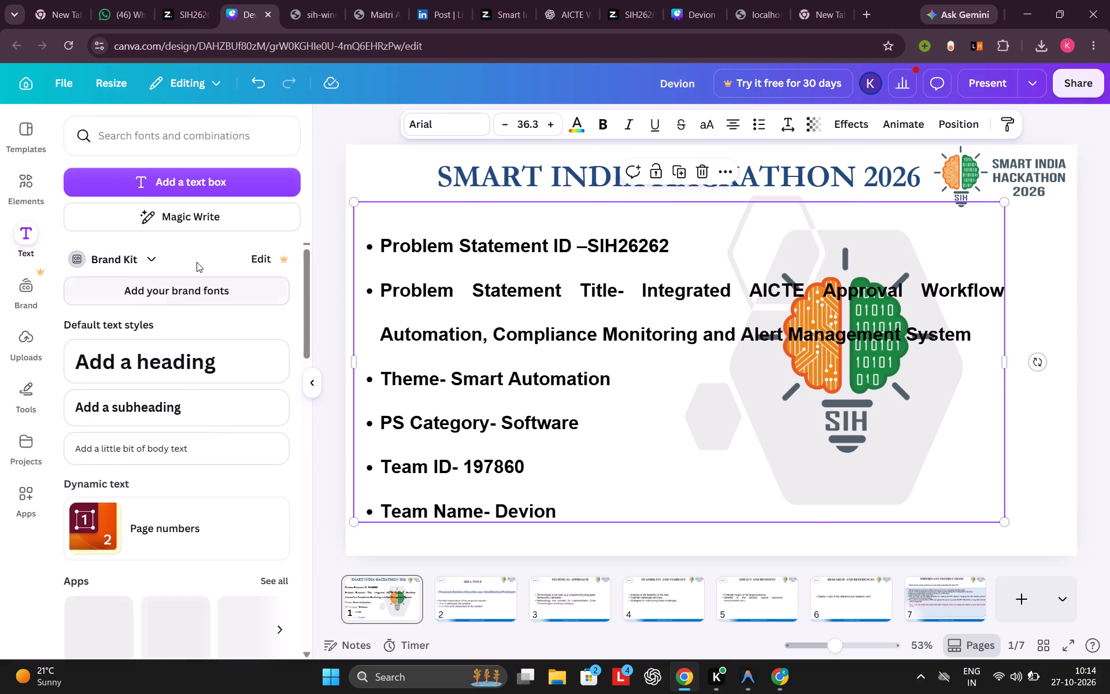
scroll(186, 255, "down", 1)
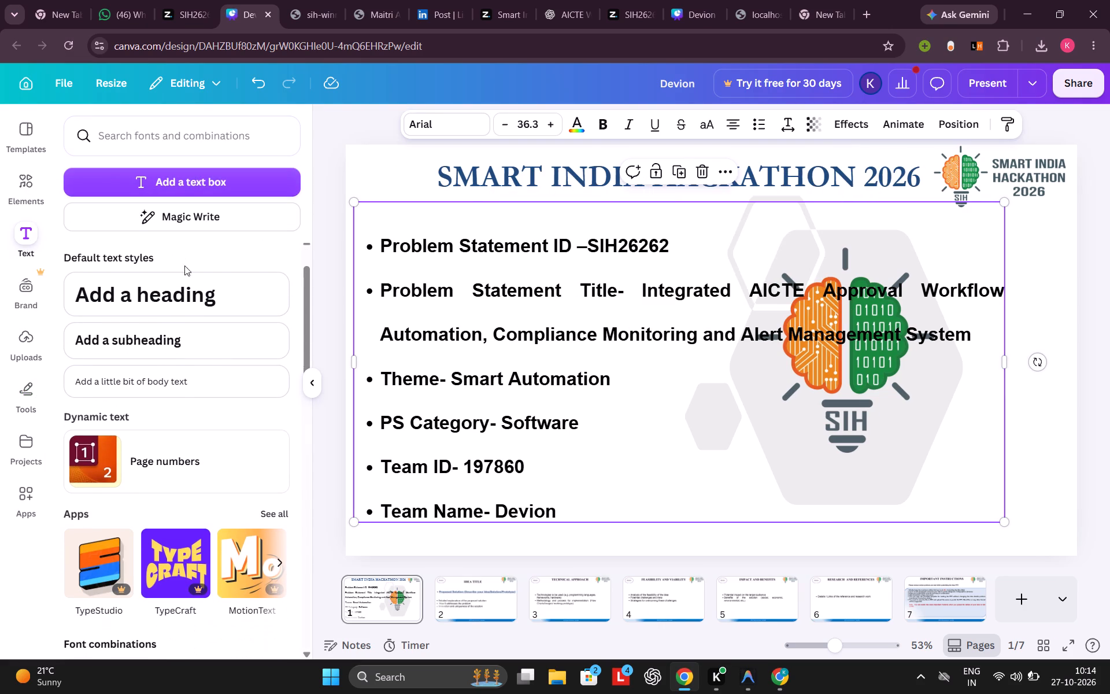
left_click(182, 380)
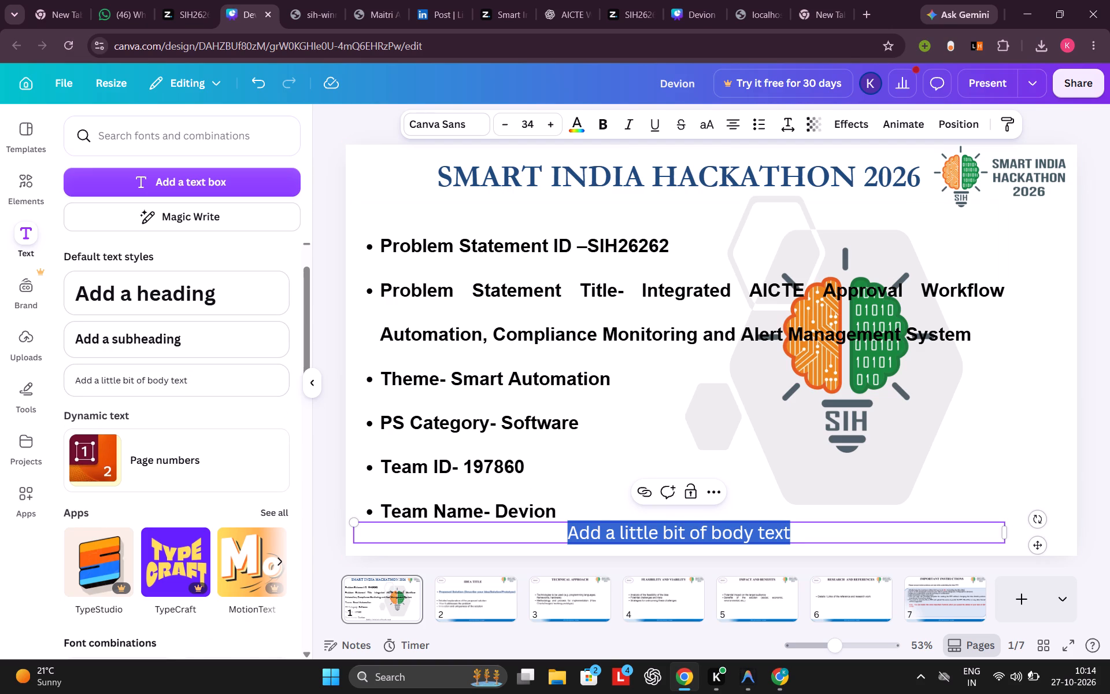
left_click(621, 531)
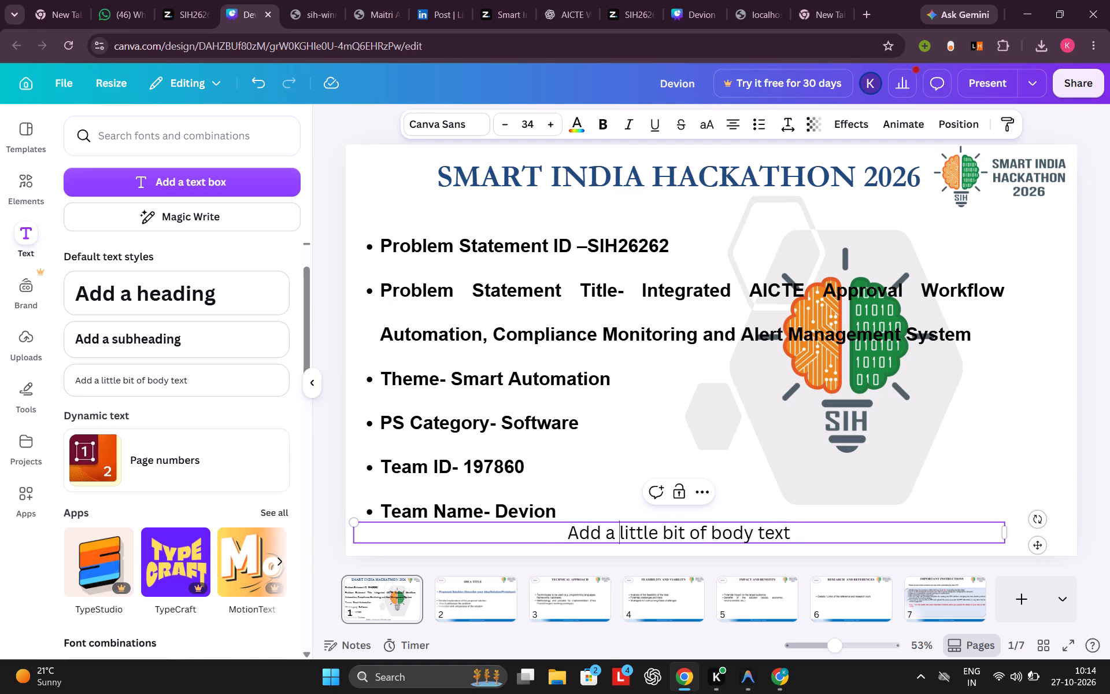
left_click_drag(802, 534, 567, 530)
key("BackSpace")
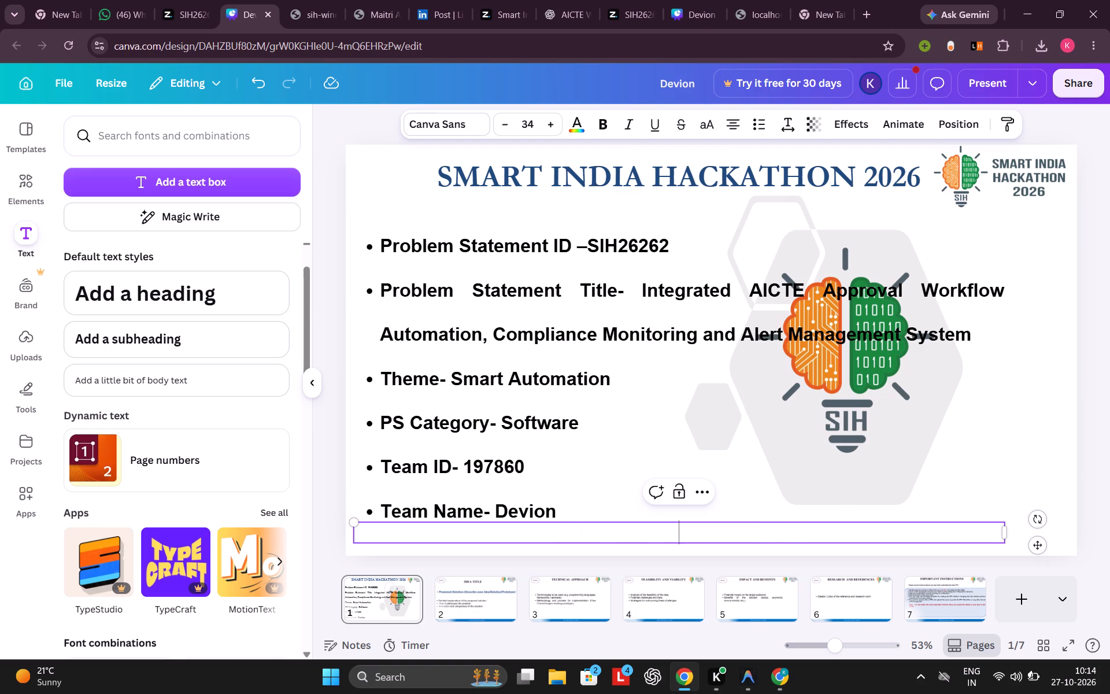
Copy the full text of the "Problem Statement Title" bullet.
left_click(380, 285)
left_click_drag(380, 285, 387, 286)
left_click(399, 292)
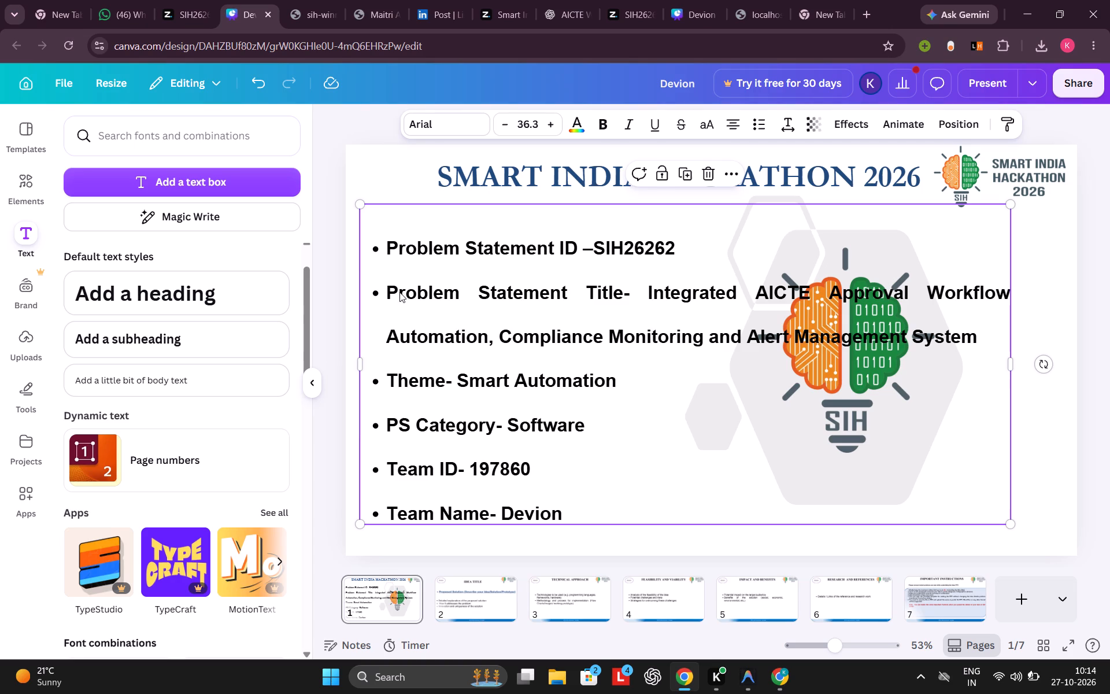
left_click(385, 291)
left_click_drag(385, 291, 390, 291)
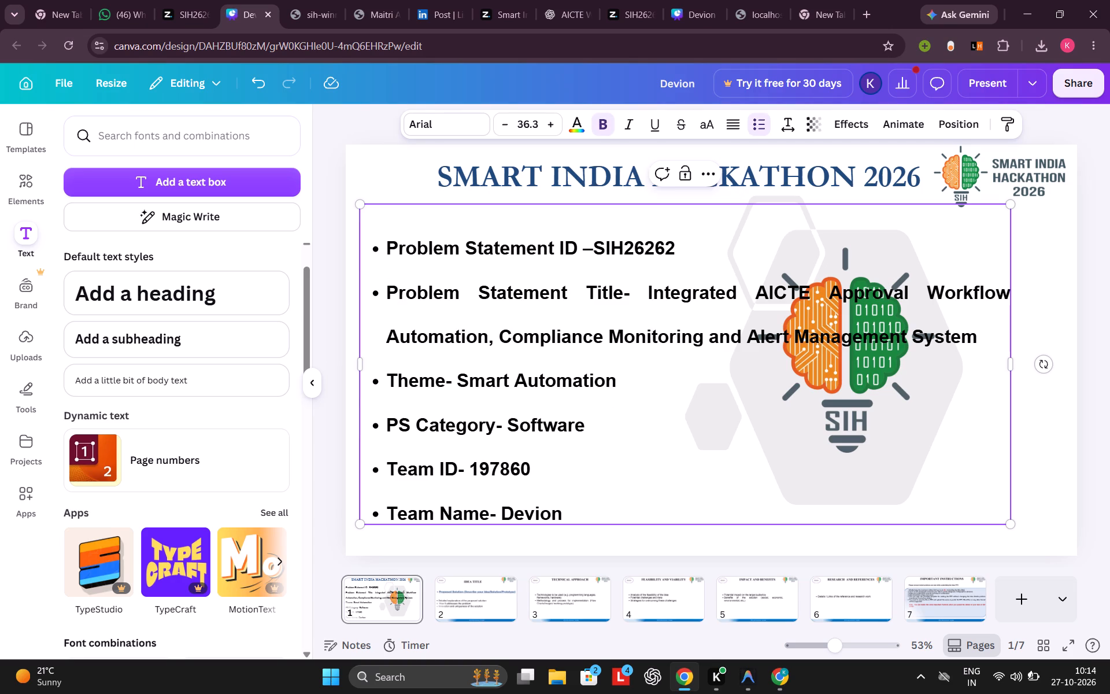
left_click_drag(390, 291, 975, 350)
key("ctrl+c")
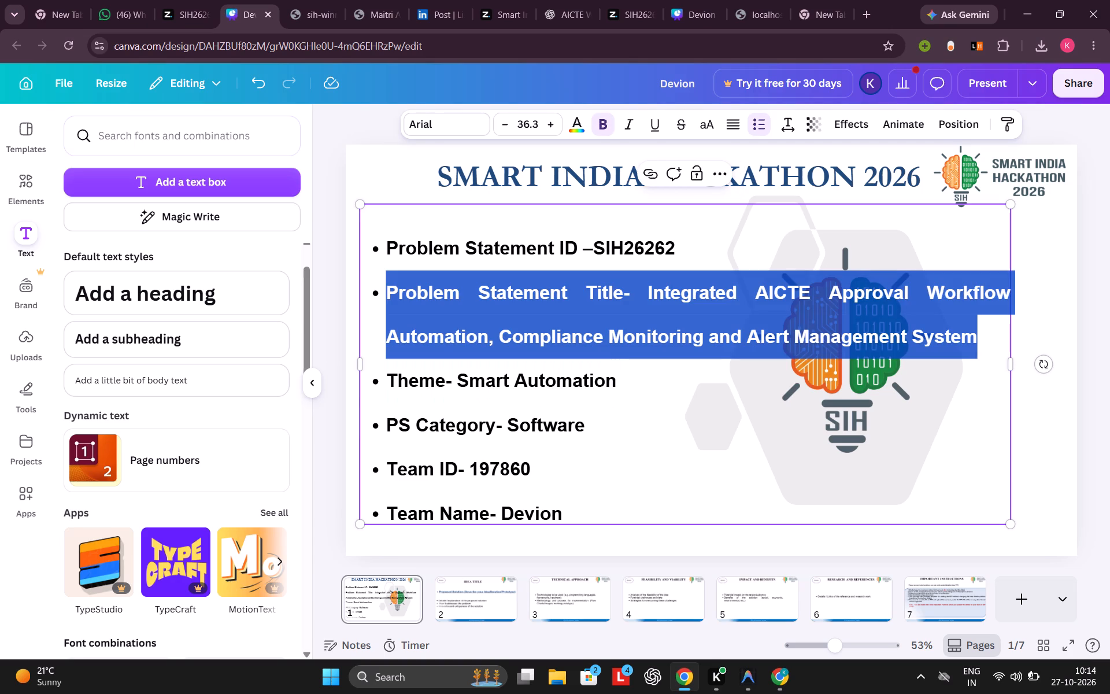
Add a new body text box to the title page and replace its placeholder with the copied problem statement title.
left_click(630, 537)
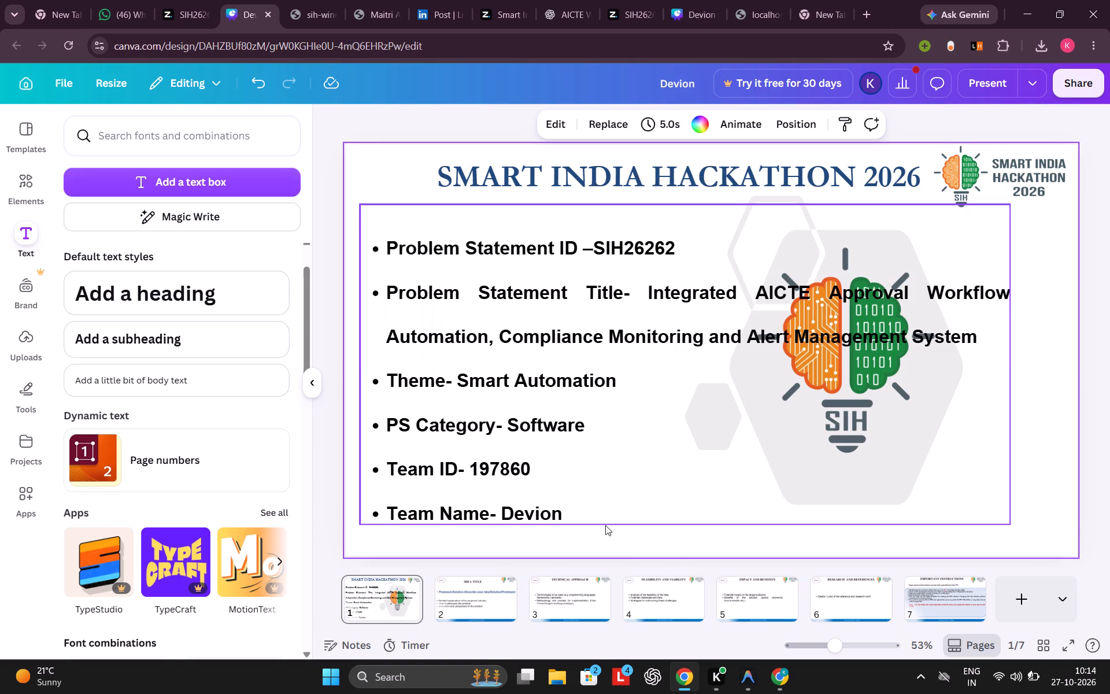
left_click(605, 525)
left_click(594, 502)
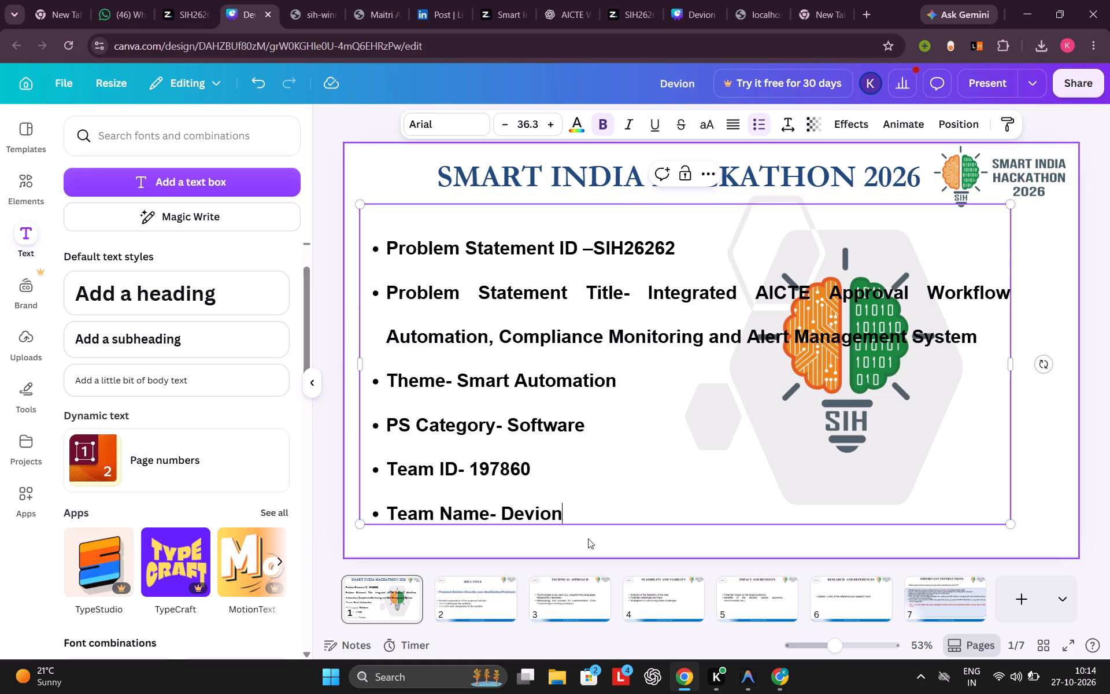
left_click(588, 538)
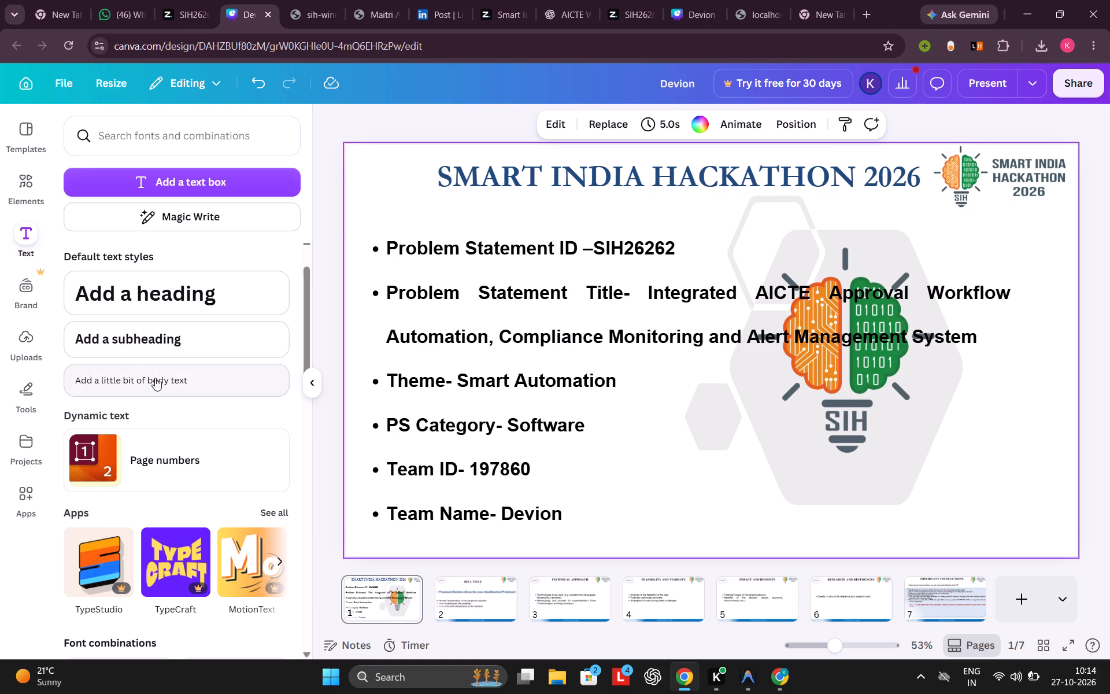
left_click(155, 378)
left_click(660, 355)
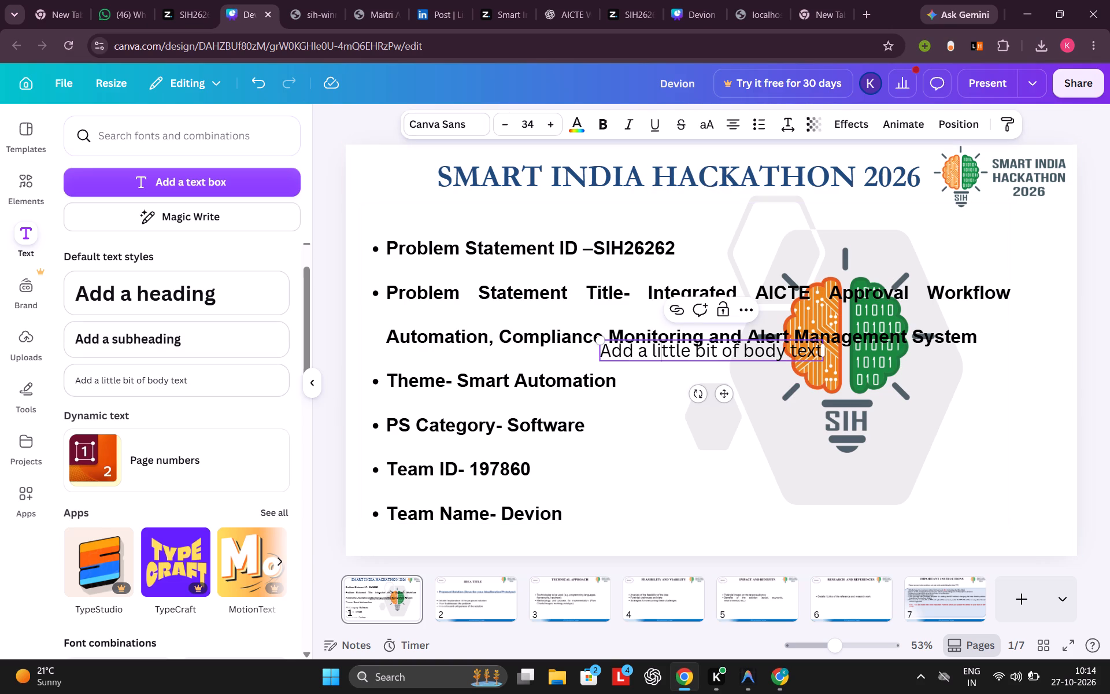
triple_click(816, 352)
left_click(816, 352)
key("ctrl+v")
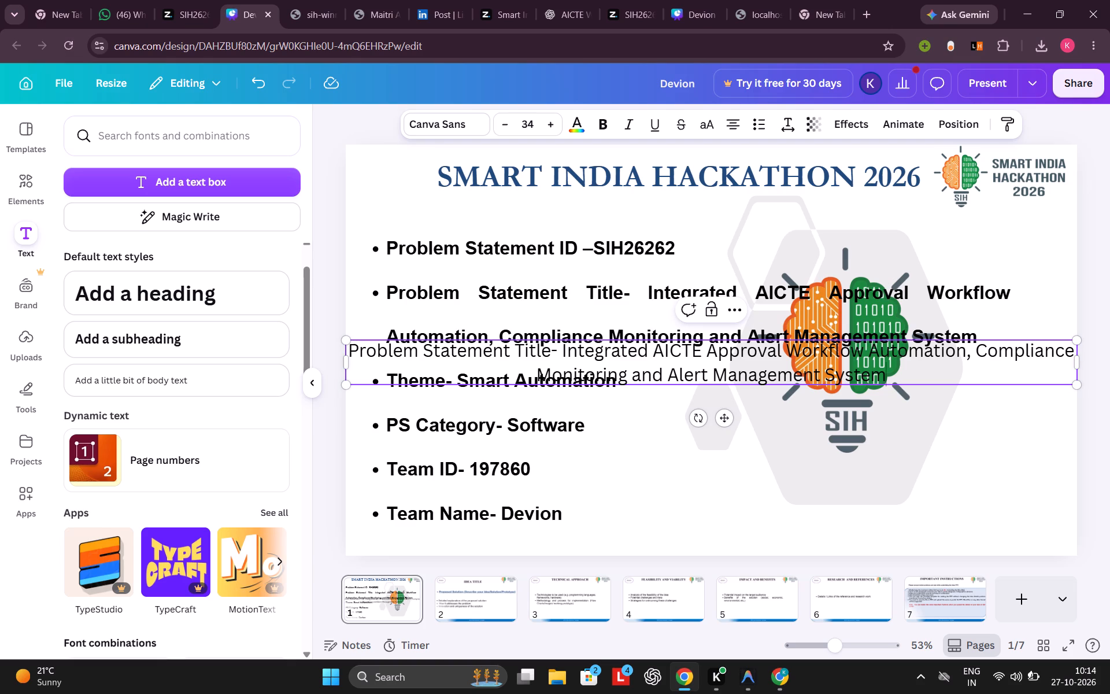
Format the pasted problem statement title as bold at font size 36.
left_click_drag(885, 372, 373, 356)
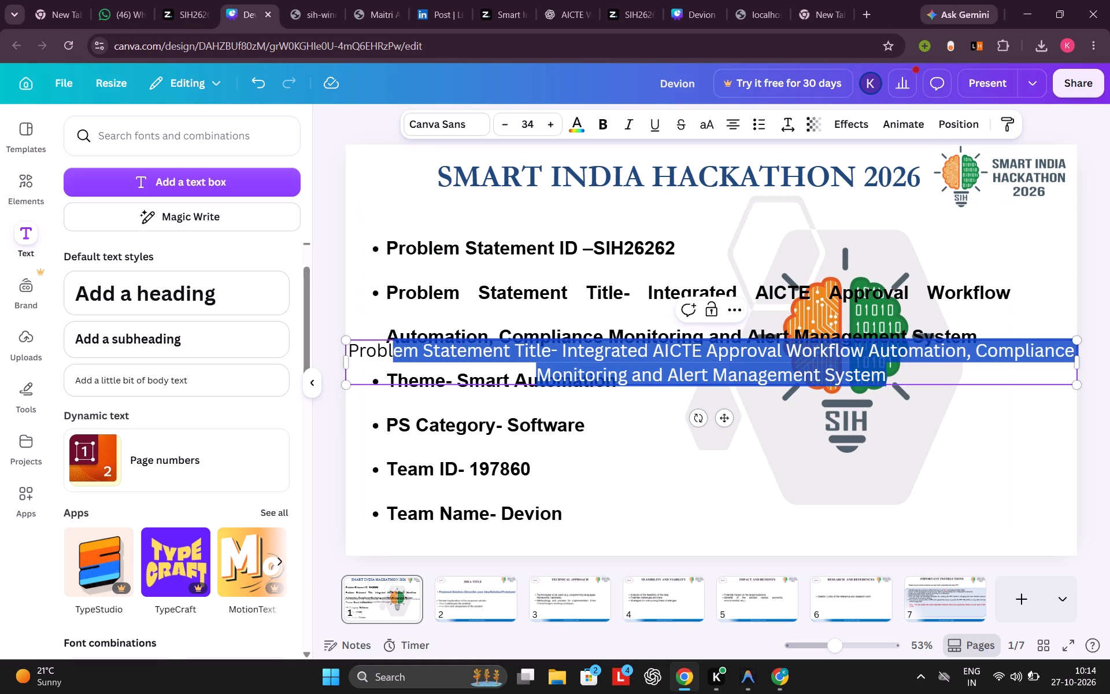
left_click_drag(373, 356, 351, 350)
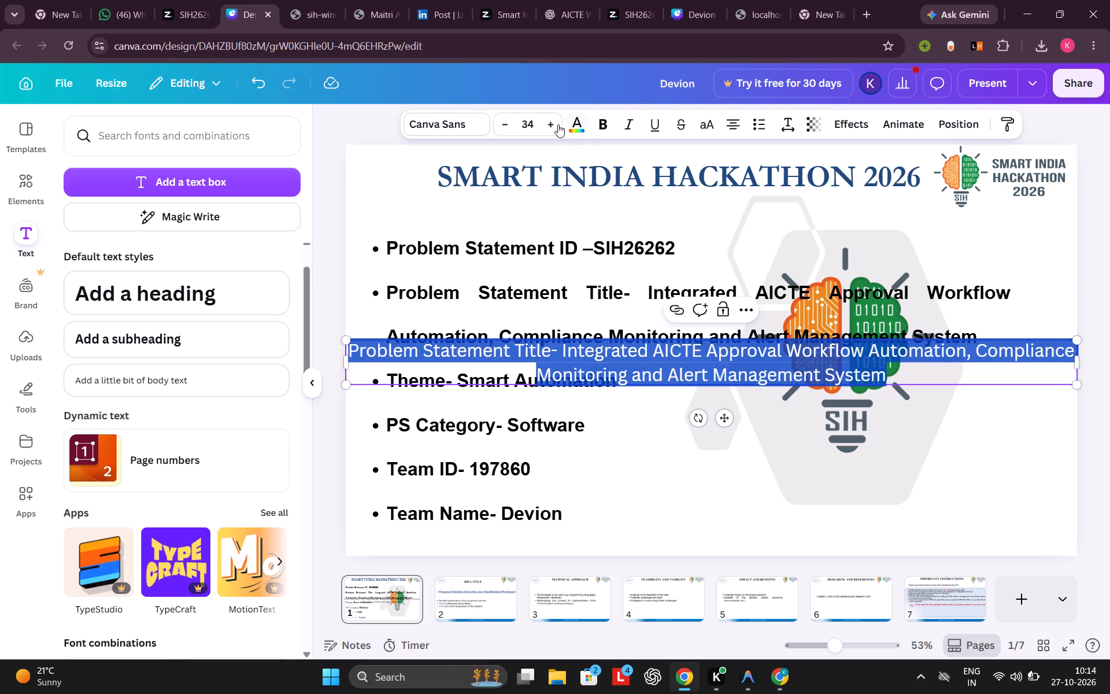
left_click(553, 124)
left_click(553, 124)
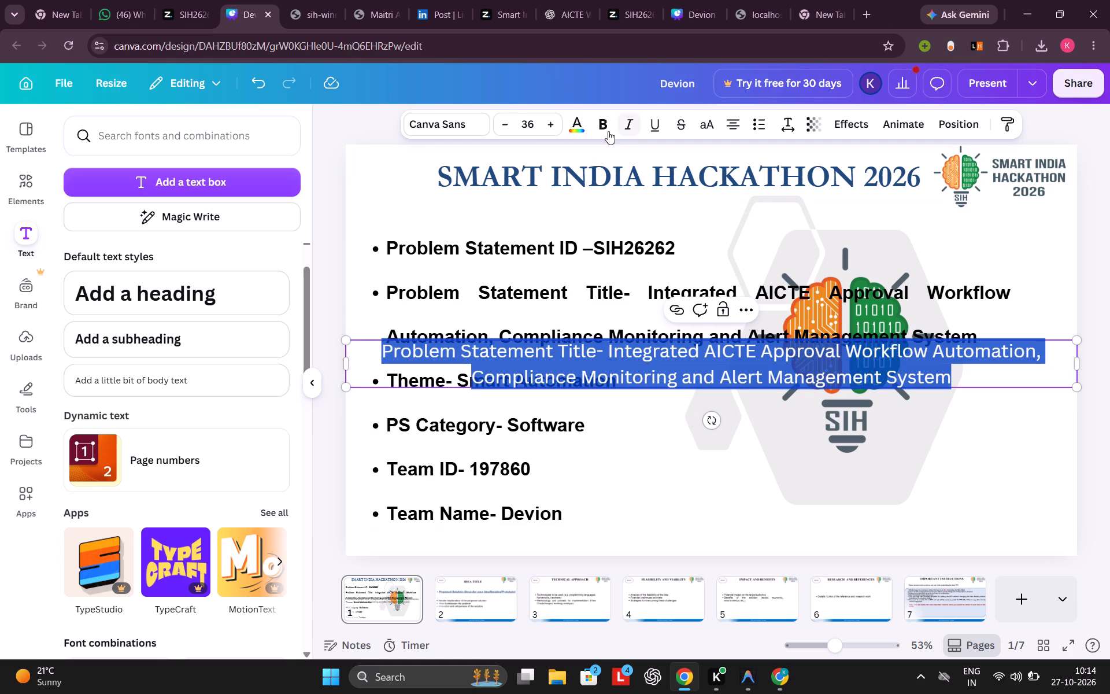
left_click(602, 131)
left_click(439, 368)
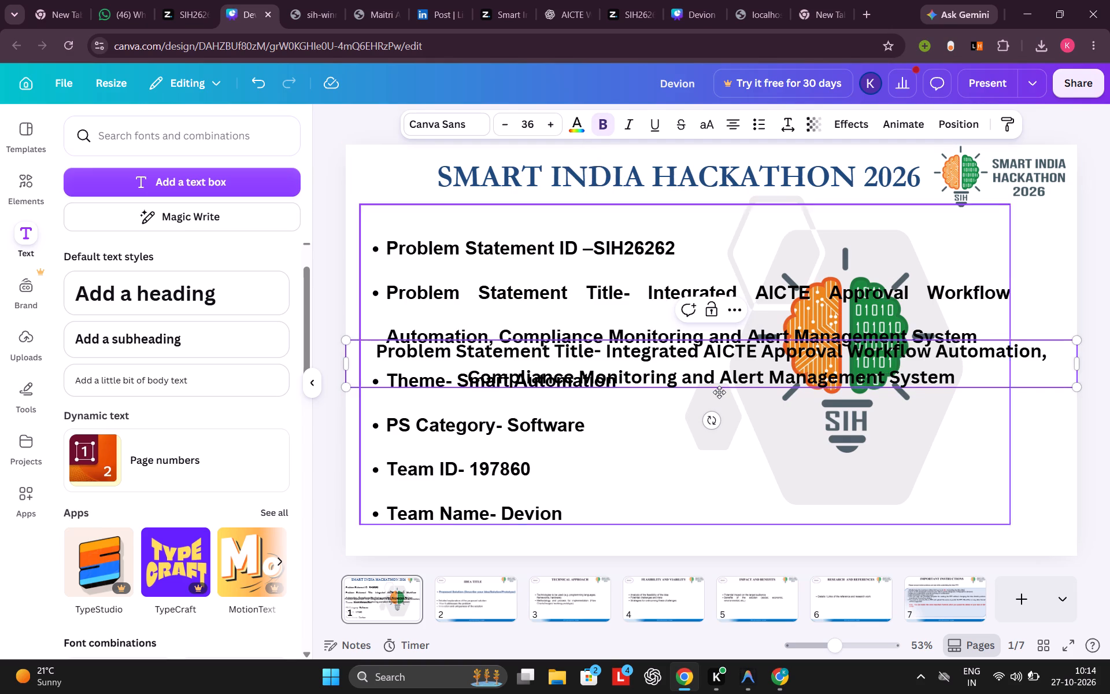
Move the new title text box down to the Team ID line, clear of the original title bullet.
left_click_drag(718, 389, 710, 488)
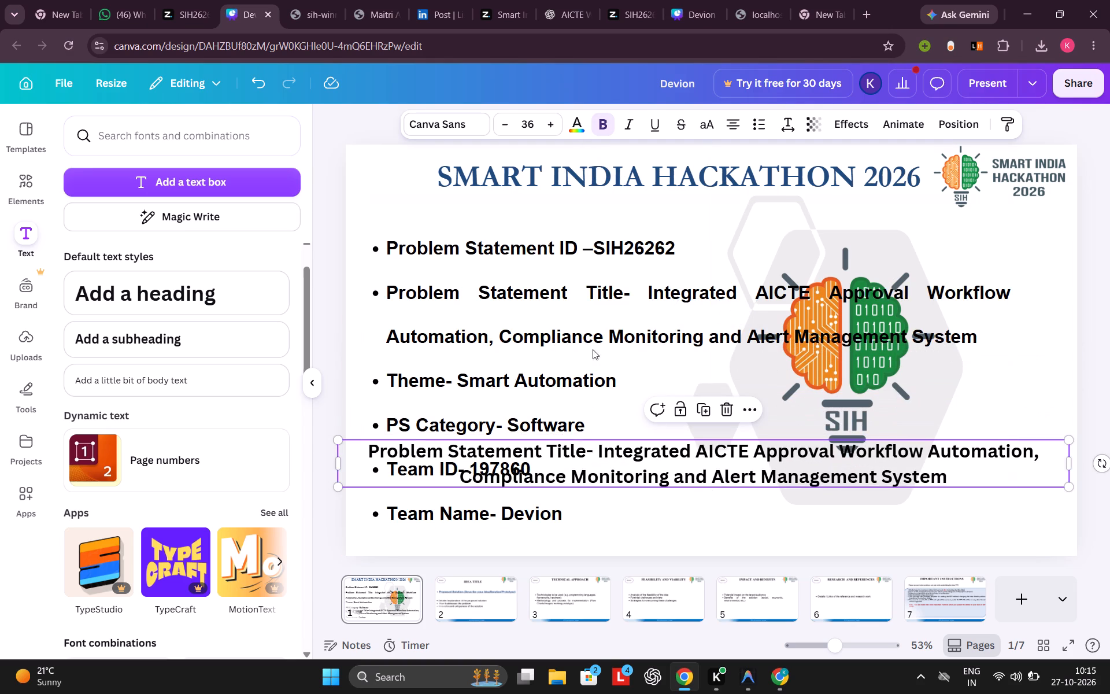
Delete the problem statement title text from the bullet list, keeping an empty bullet between Problem Statement ID and Theme.
left_click(561, 341)
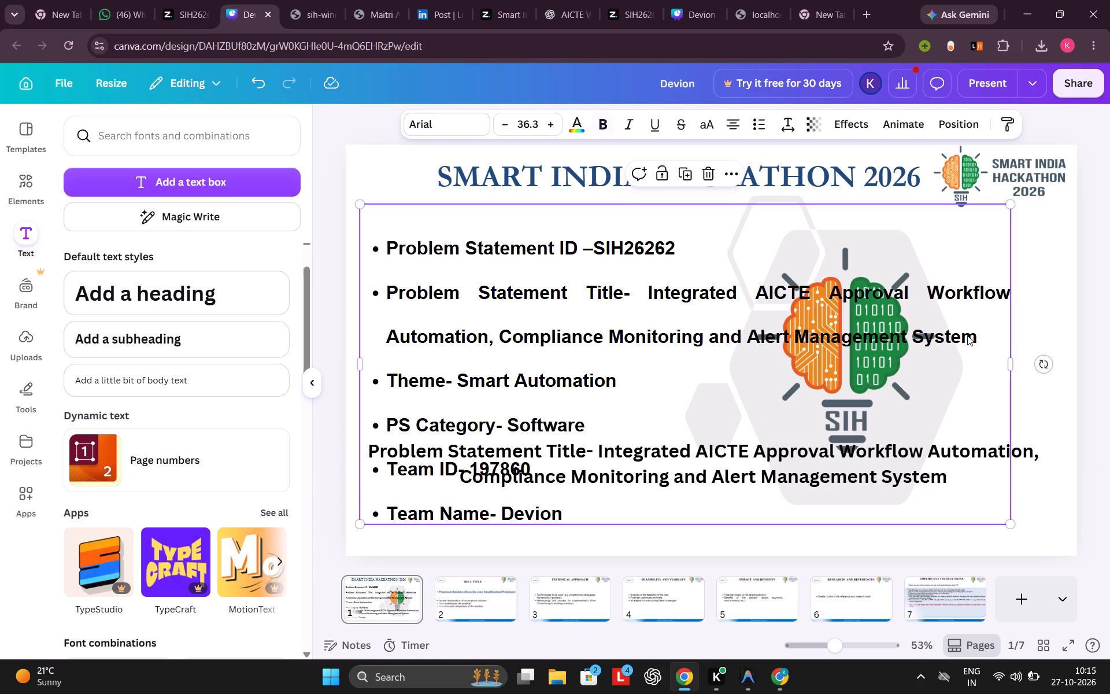
left_click(967, 335)
left_click(983, 338)
left_click_drag(983, 338, 372, 309)
key("BackSpace")
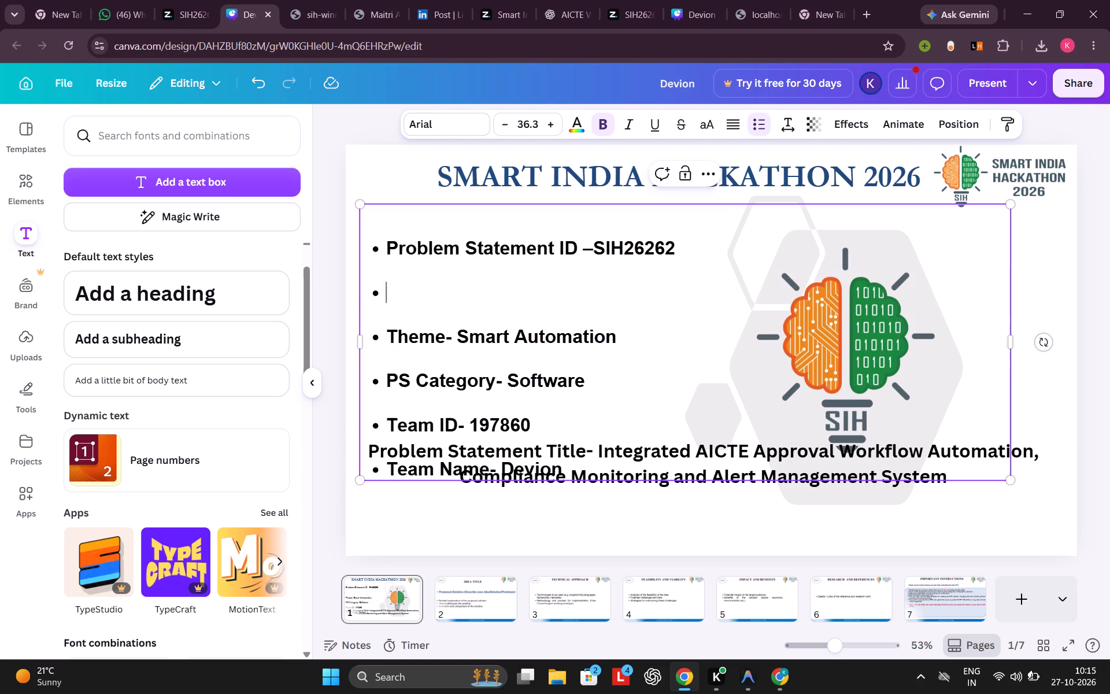
key("BackSpace")
key("BackSpace")
key("Return")
left_click(481, 470)
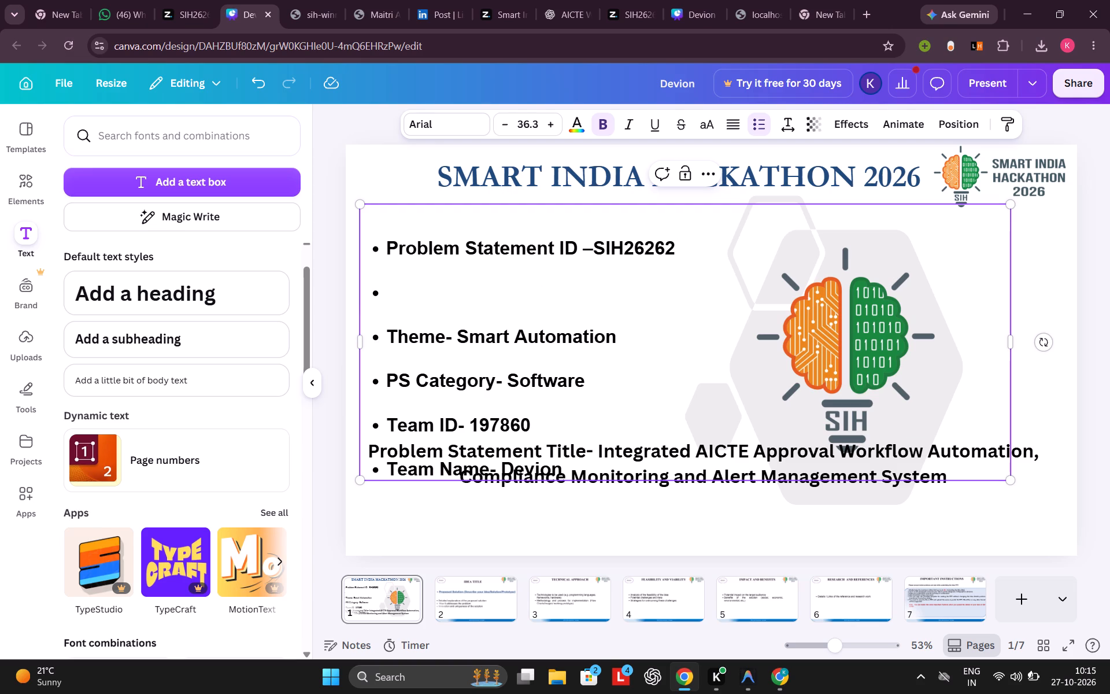
Scale down the separate problem statement title text box to font size 31.3 and narrow it slightly from its left edge.
left_click(571, 459)
left_click(568, 452)
left_click(707, 447)
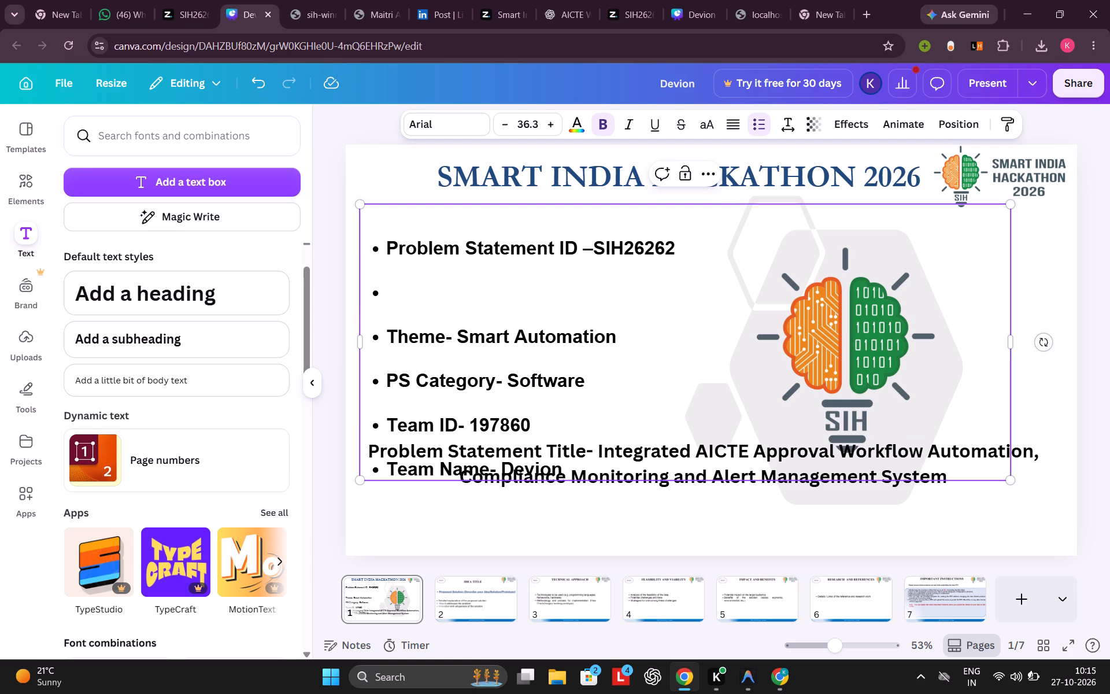
left_click(514, 445)
triple_click(650, 457)
left_click(650, 457)
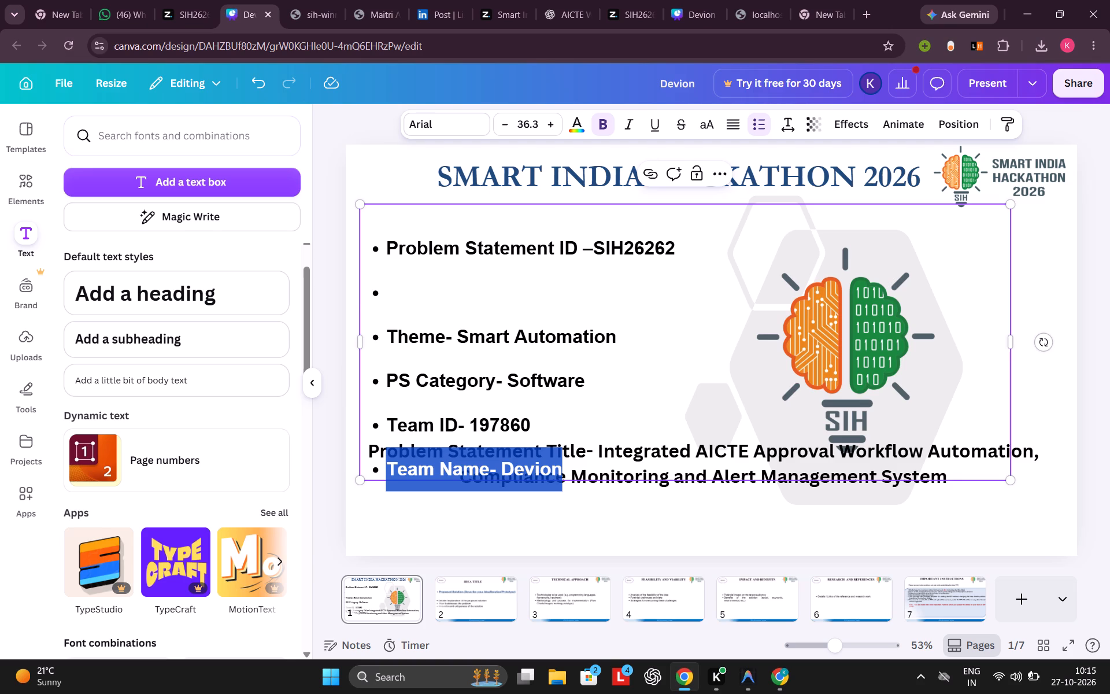
left_click(715, 468)
left_click_drag(377, 452, 517, 449)
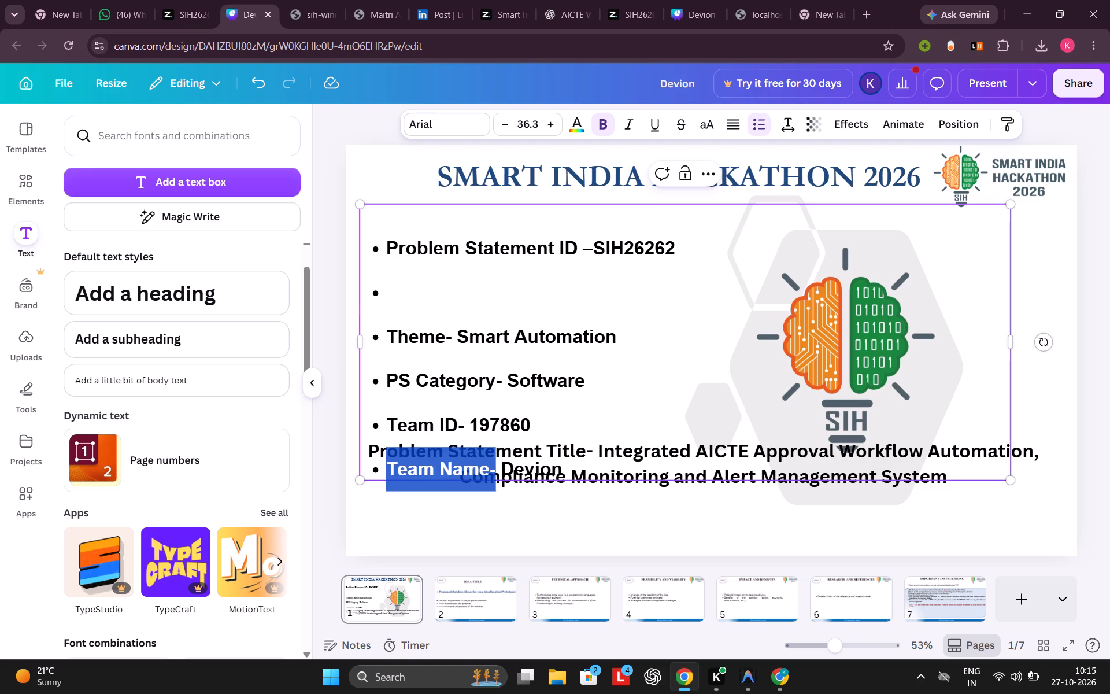
left_click_drag(517, 449, 675, 460)
left_click(675, 460)
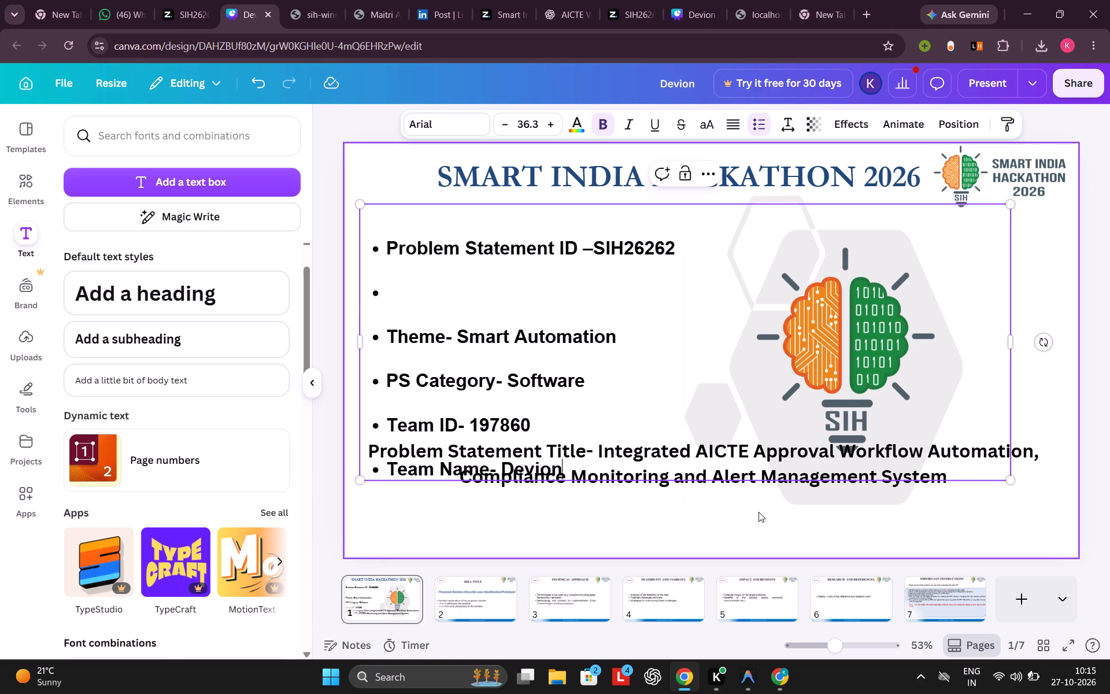
left_click(758, 512)
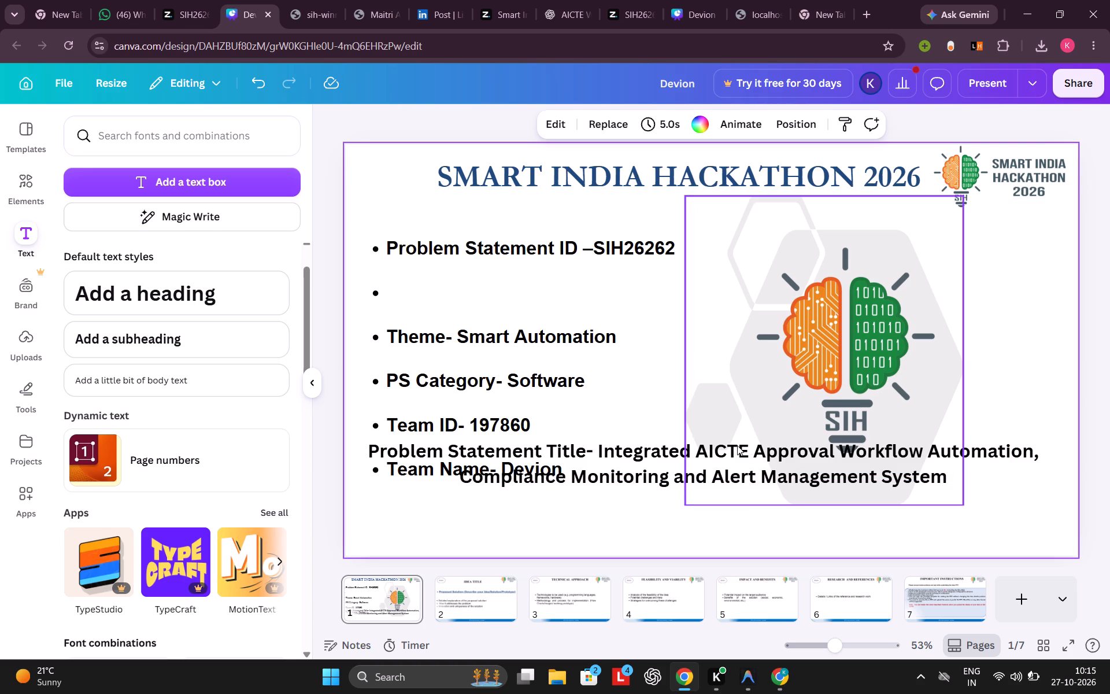
left_click_drag(737, 438, 713, 438)
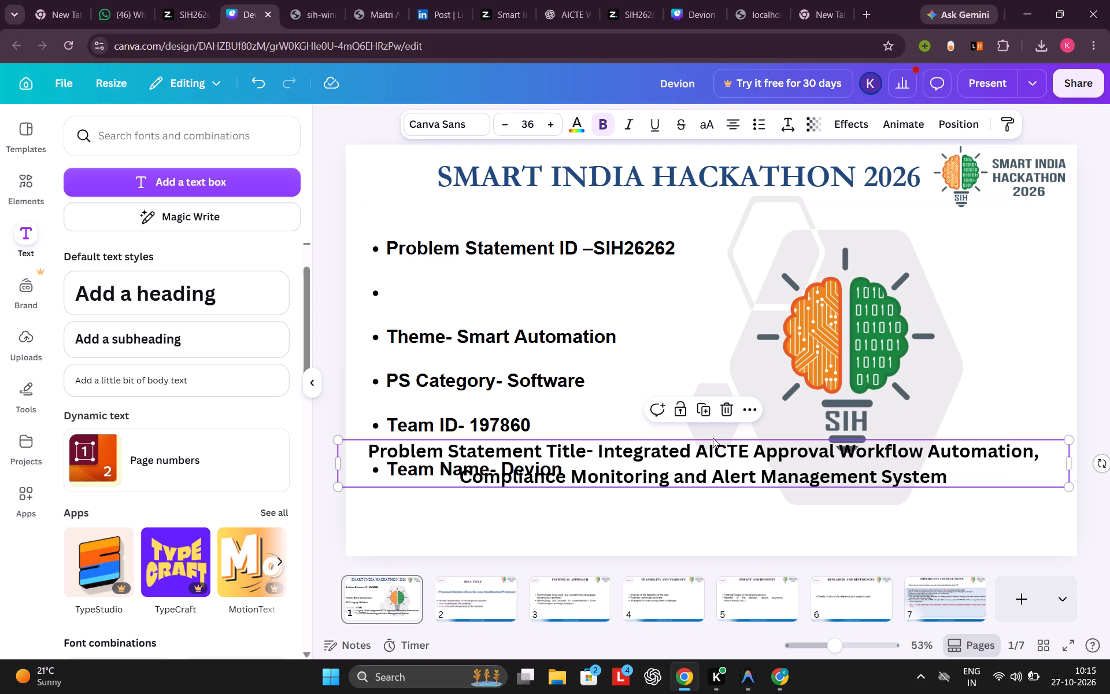
left_click_drag(339, 440, 450, 304)
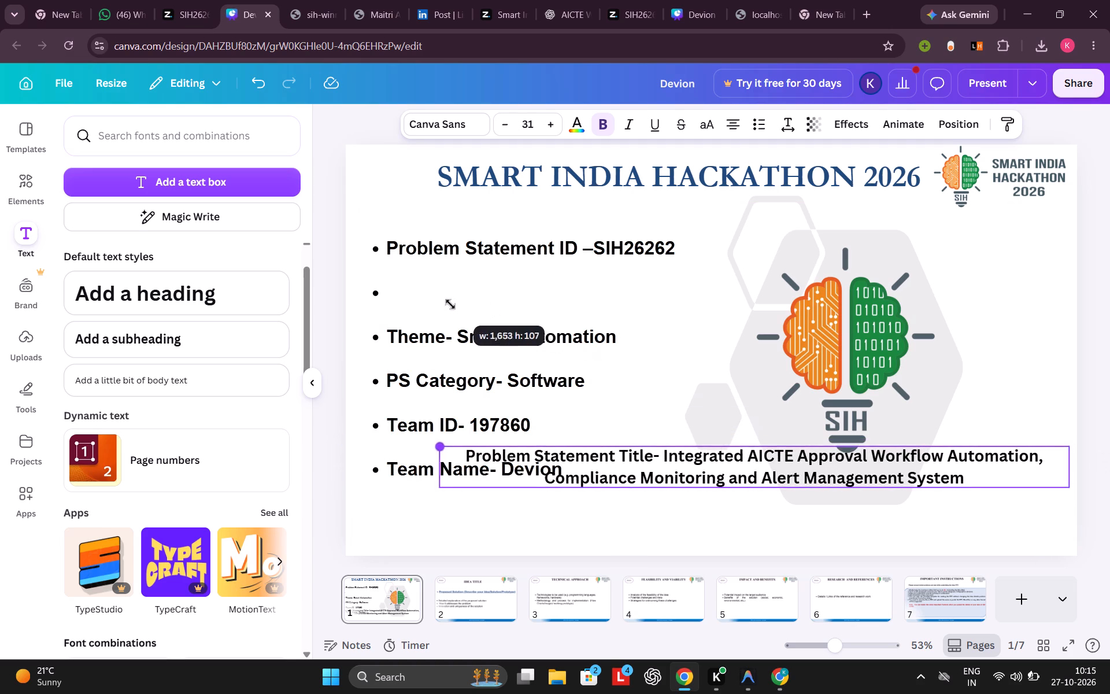
left_click_drag(450, 304, 442, 338)
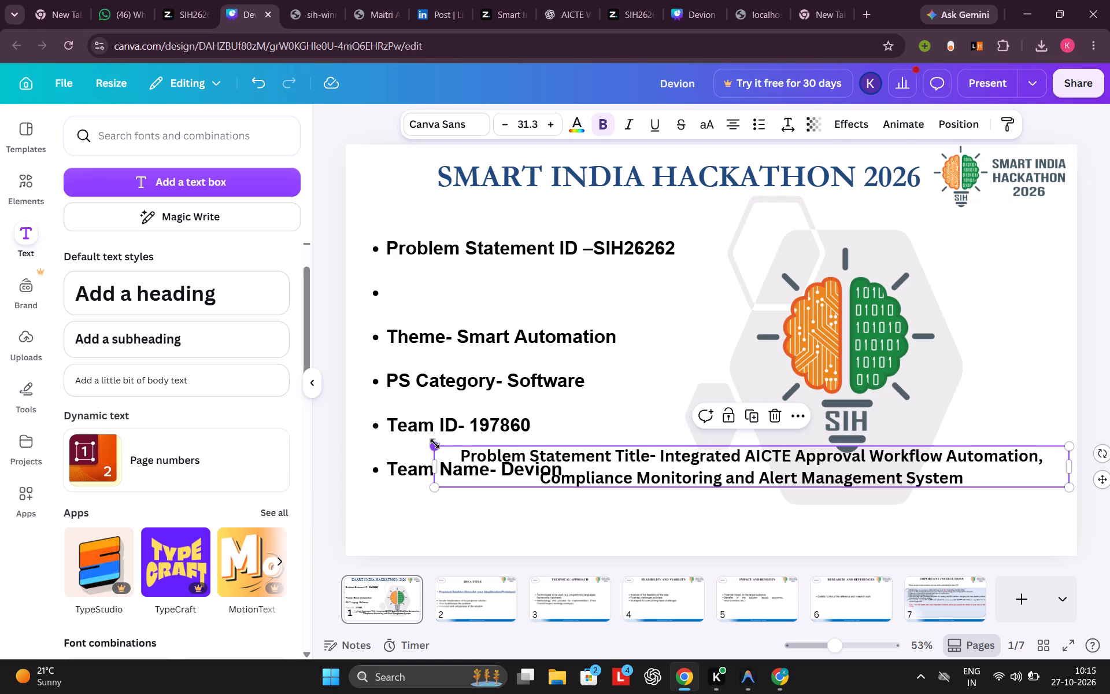
left_click_drag(432, 466, 450, 344)
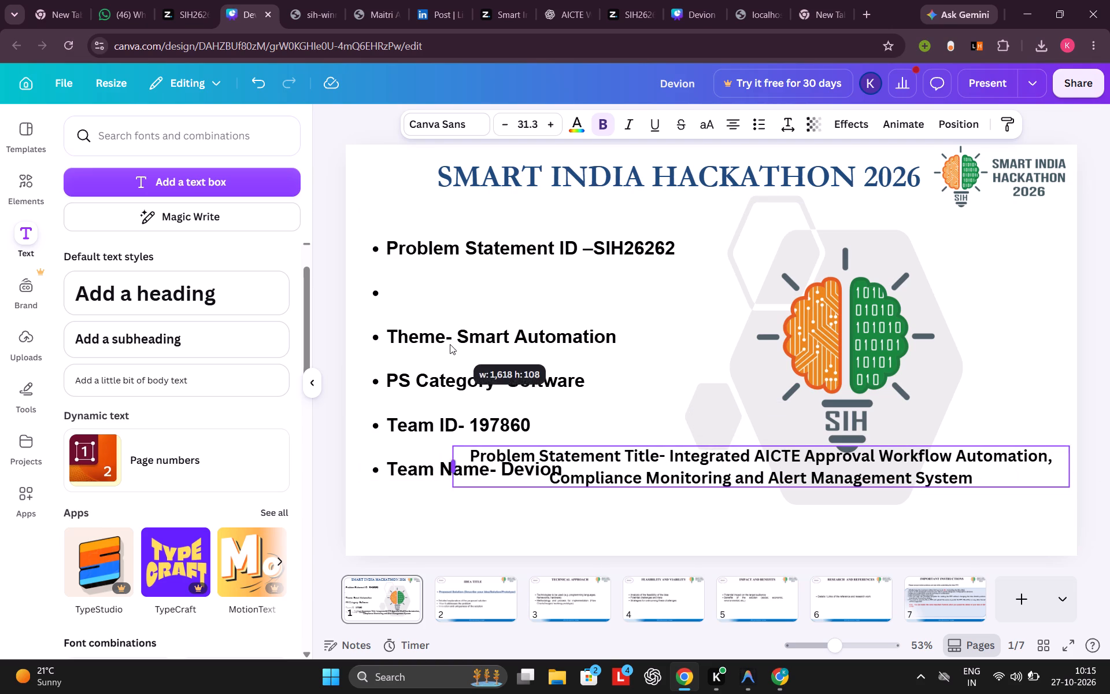
left_click_drag(450, 344, 443, 357)
left_click(778, 460)
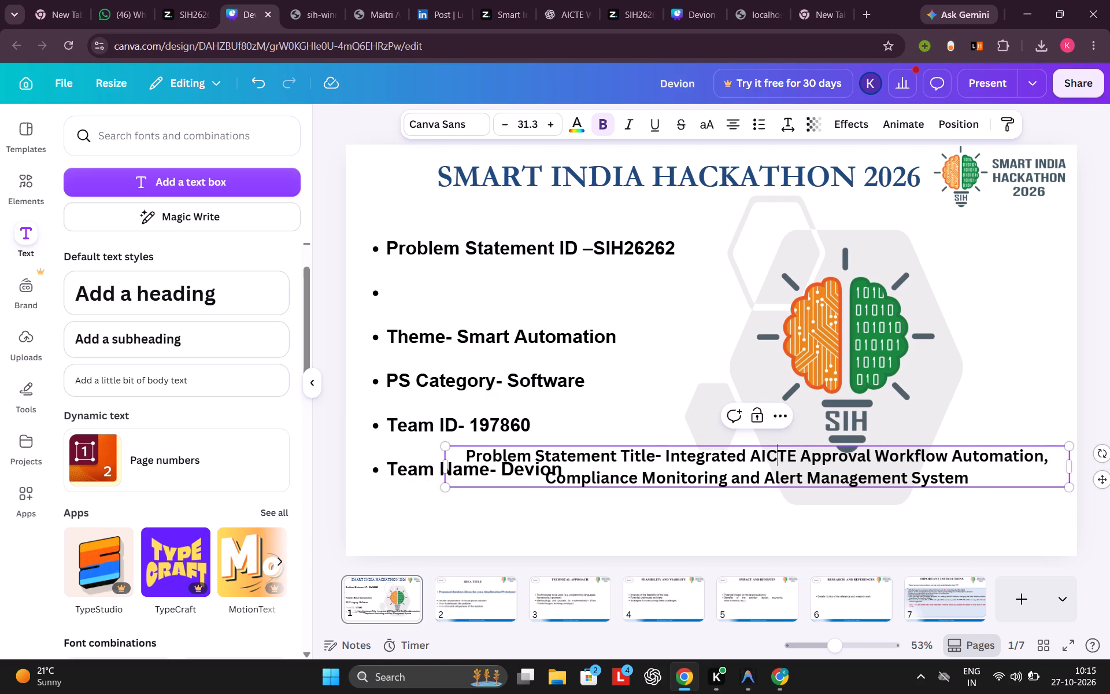
Move the title text box up beside the empty bullet between Problem Statement ID and Theme.
left_click_drag(752, 443, 679, 280)
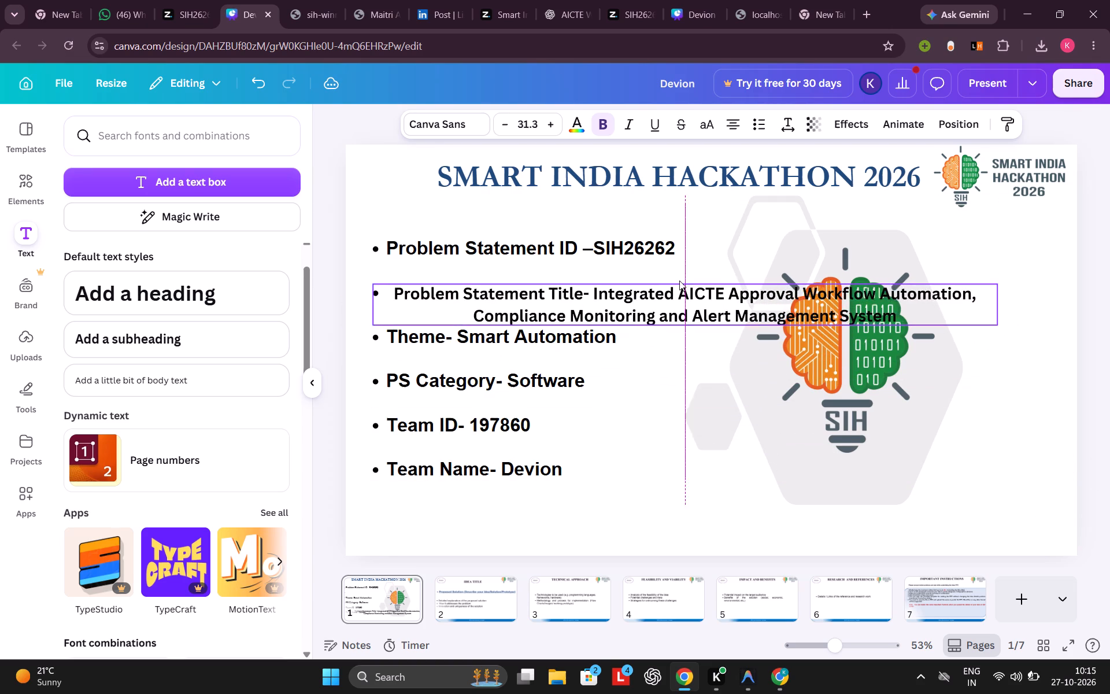
left_click_drag(679, 280, 674, 283)
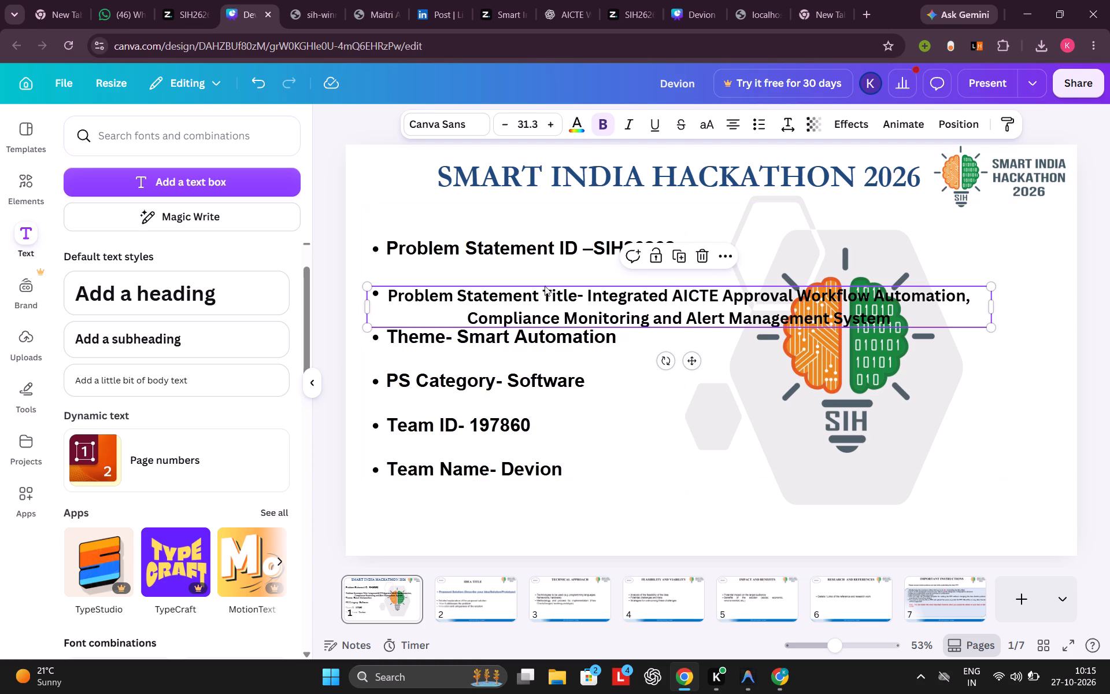
Compare the font and size of the problem statement title text with those of the bullet list.
triple_click(459, 290)
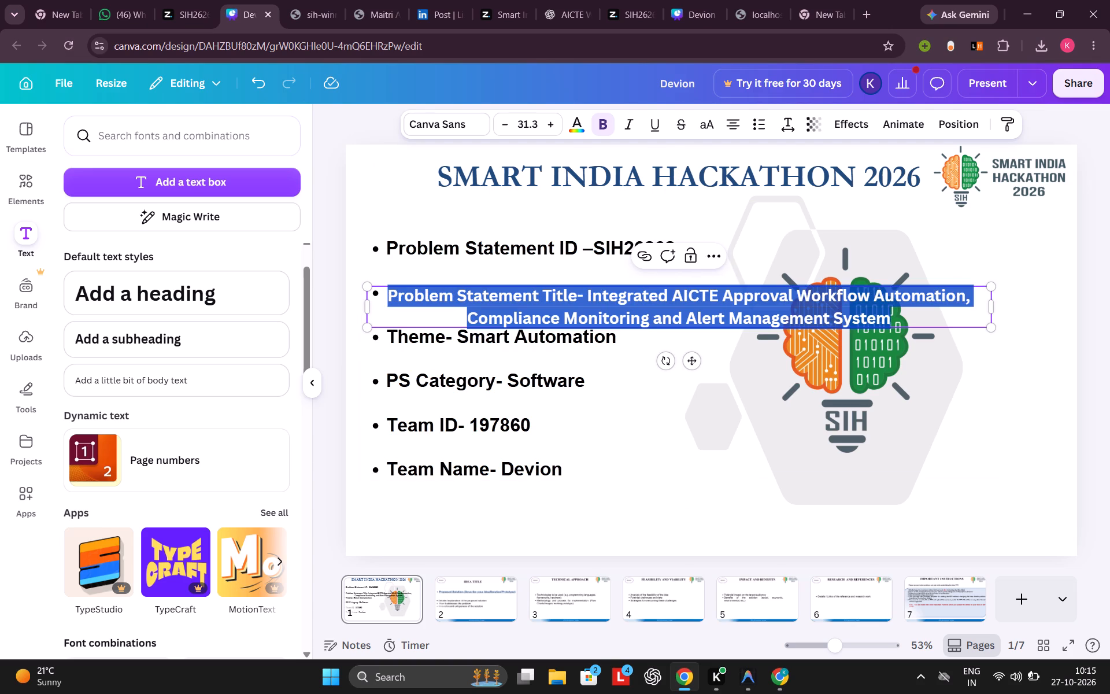
left_click(459, 290)
double_click(444, 245)
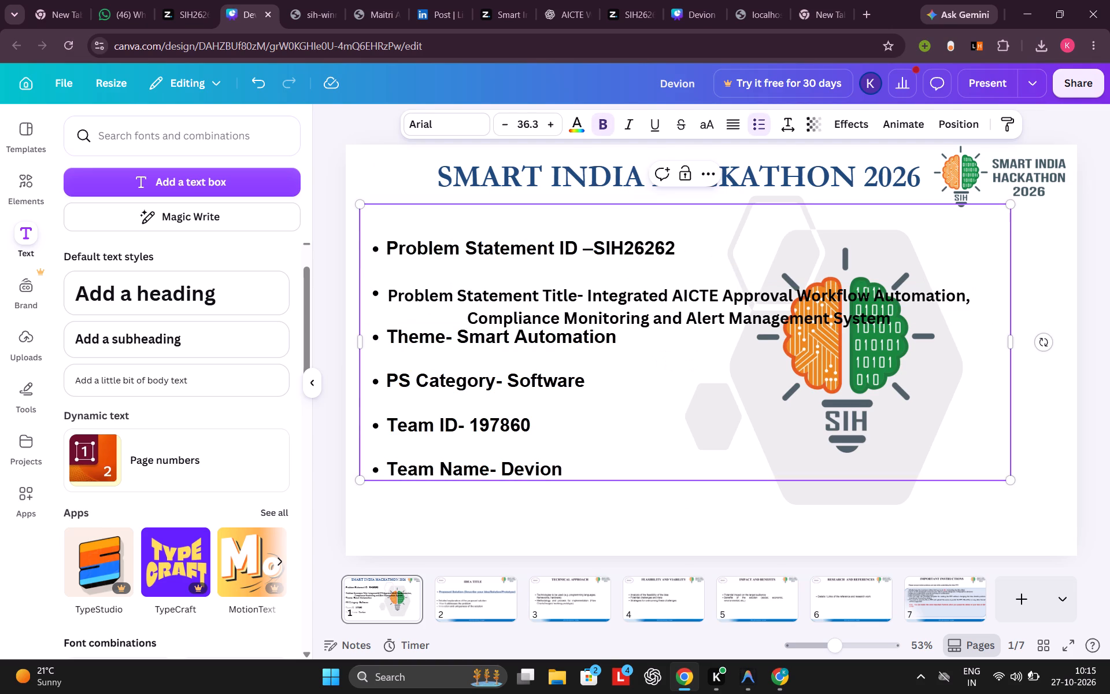
double_click(506, 309)
triple_click(494, 293)
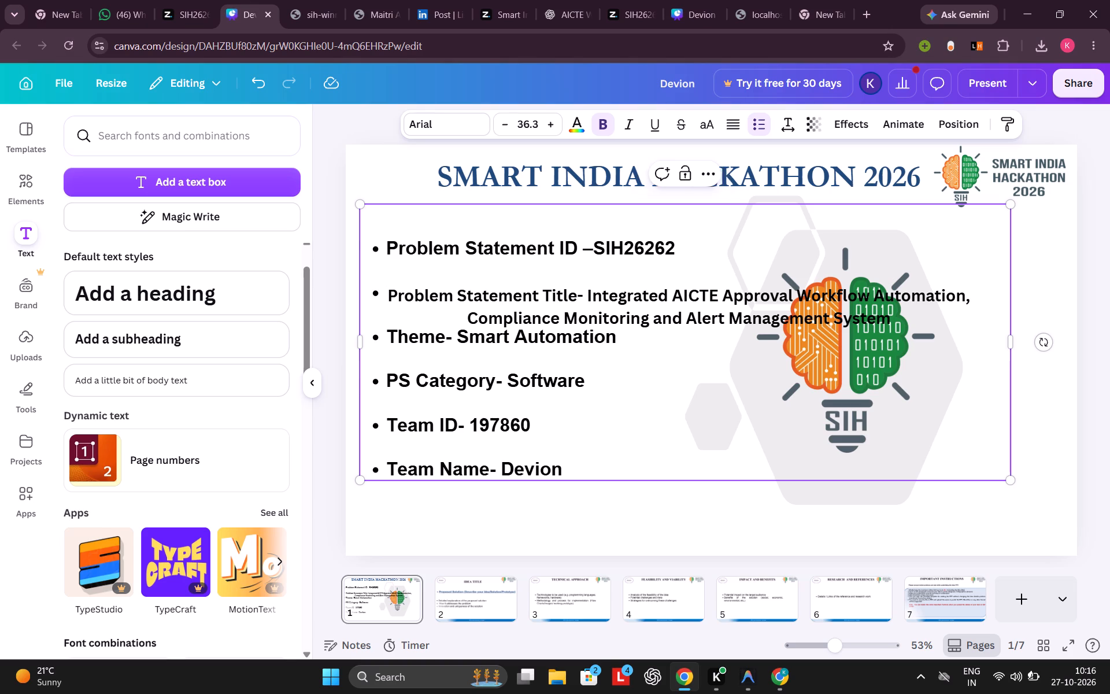
triple_click(494, 293)
left_click(494, 293)
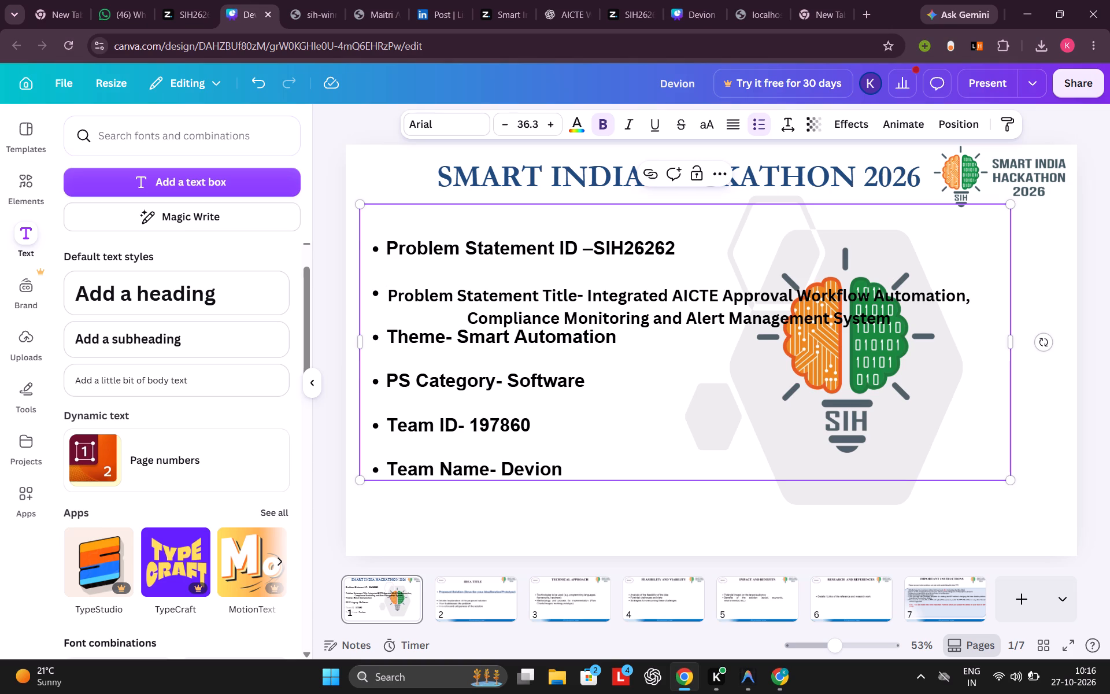
left_click(647, 314)
left_click(393, 293)
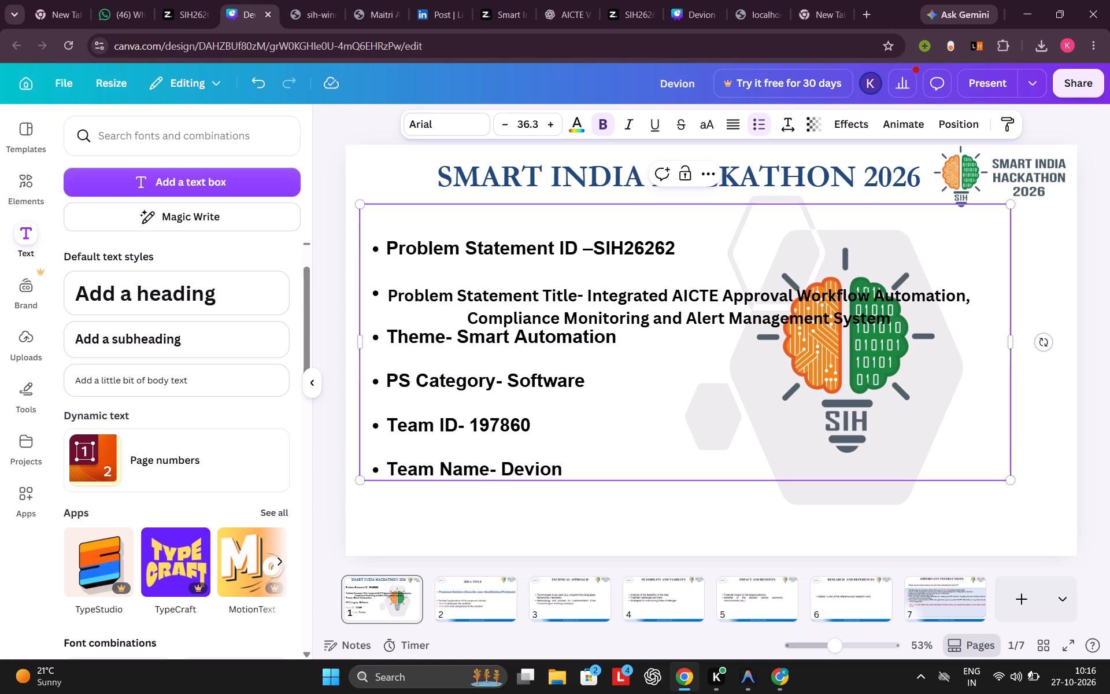
left_click_drag(393, 293, 443, 296)
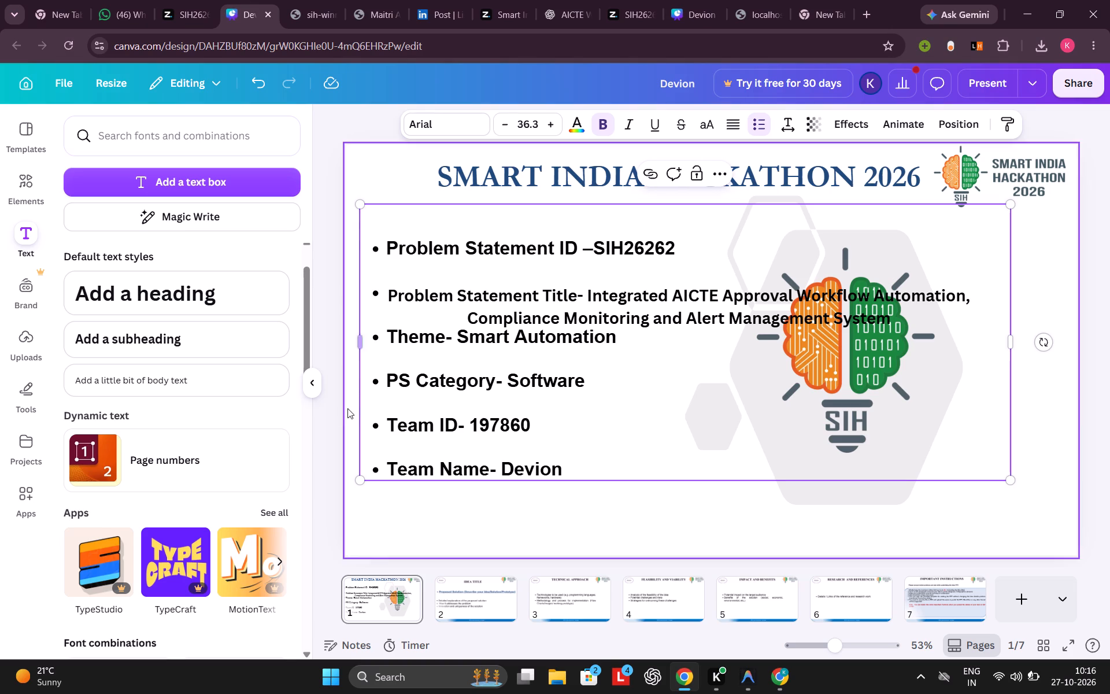
left_click(326, 406)
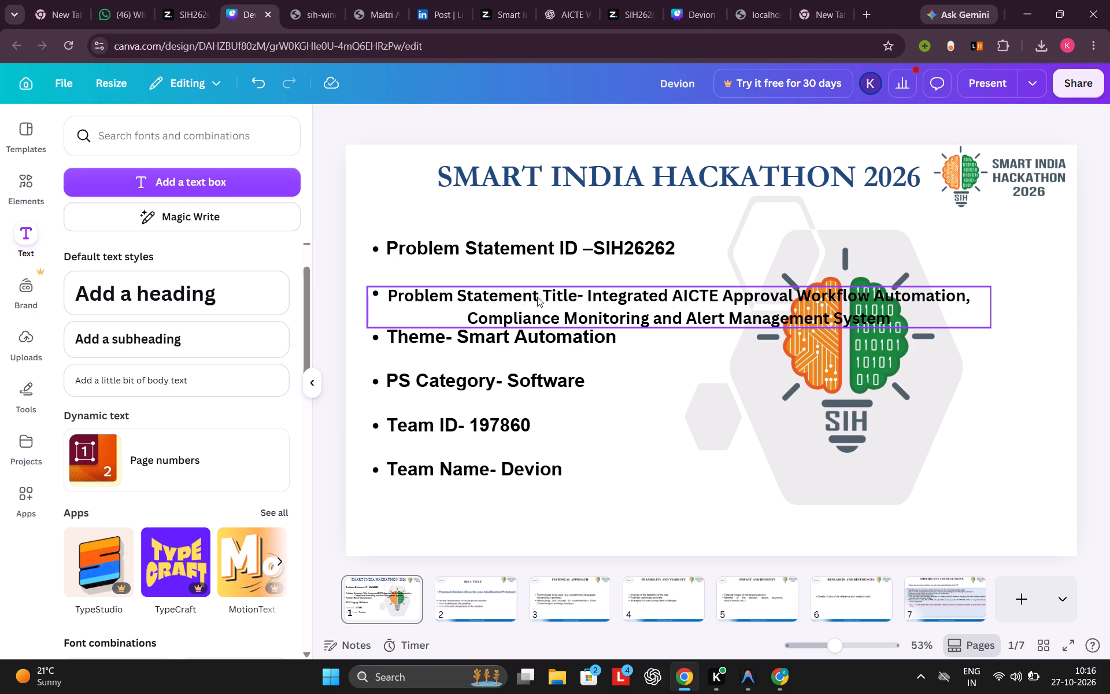
Set the problem statement title text box's font size to 36.6.
left_click(537, 297)
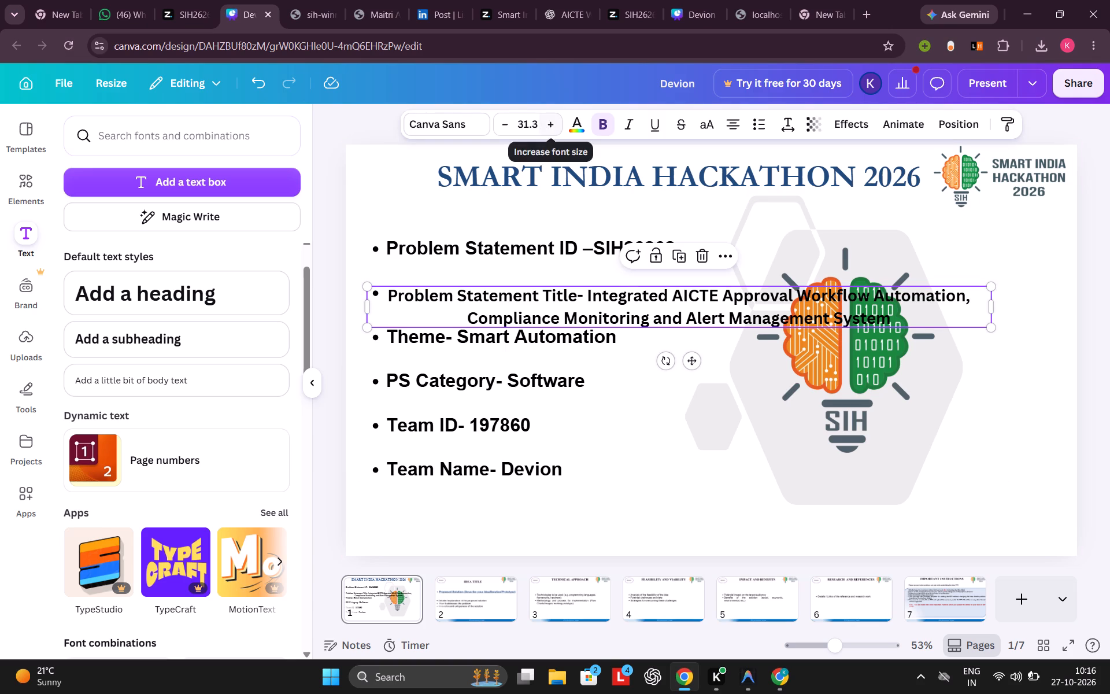
left_click(535, 125)
left_click(535, 125)
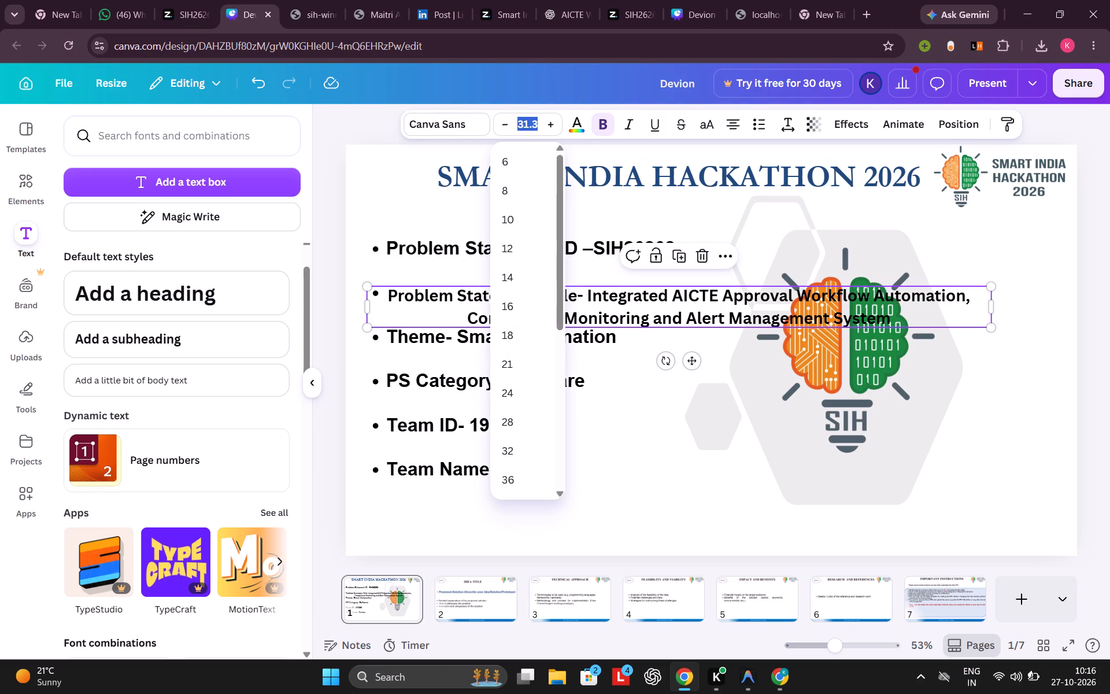
left_click(535, 125)
key("Right")
key("BackSpace")
key("6")
key("Left")
key("Left")
key("BackSpace")
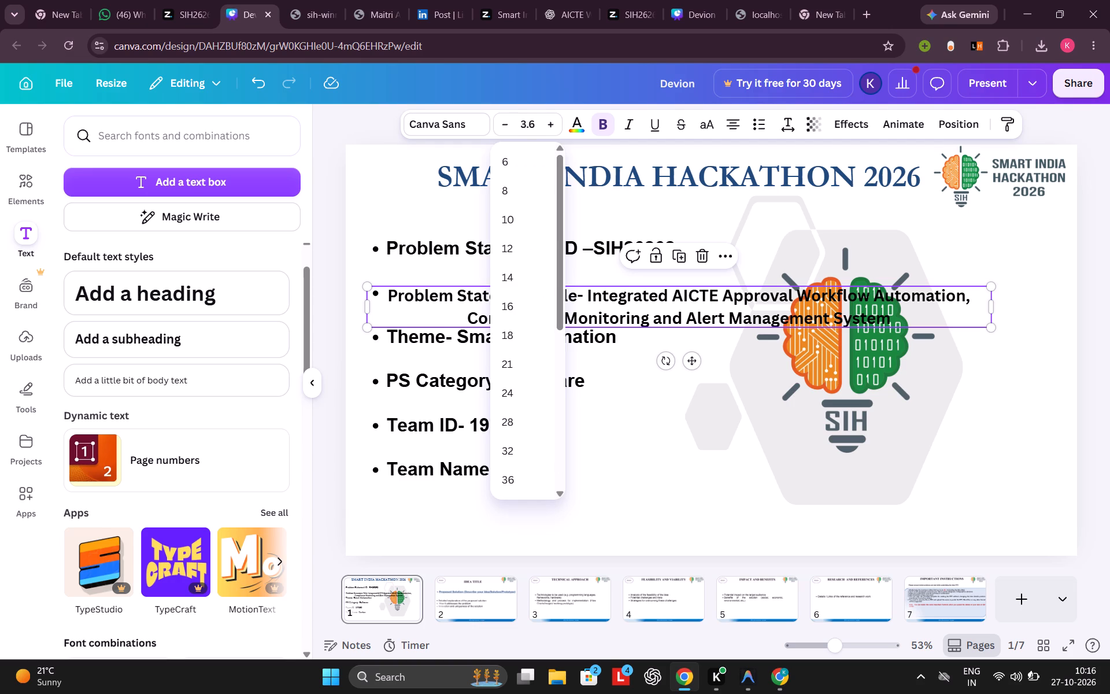
key("6")
key("Return")
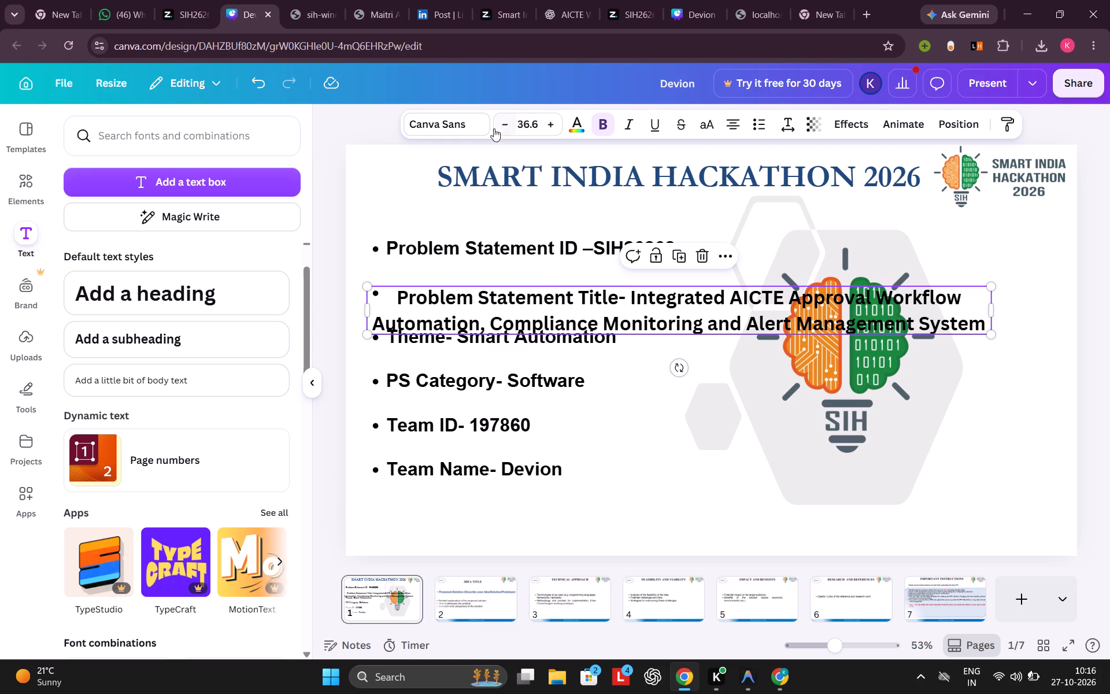
Change the problem statement title text box's font to Arial.
left_click(462, 123)
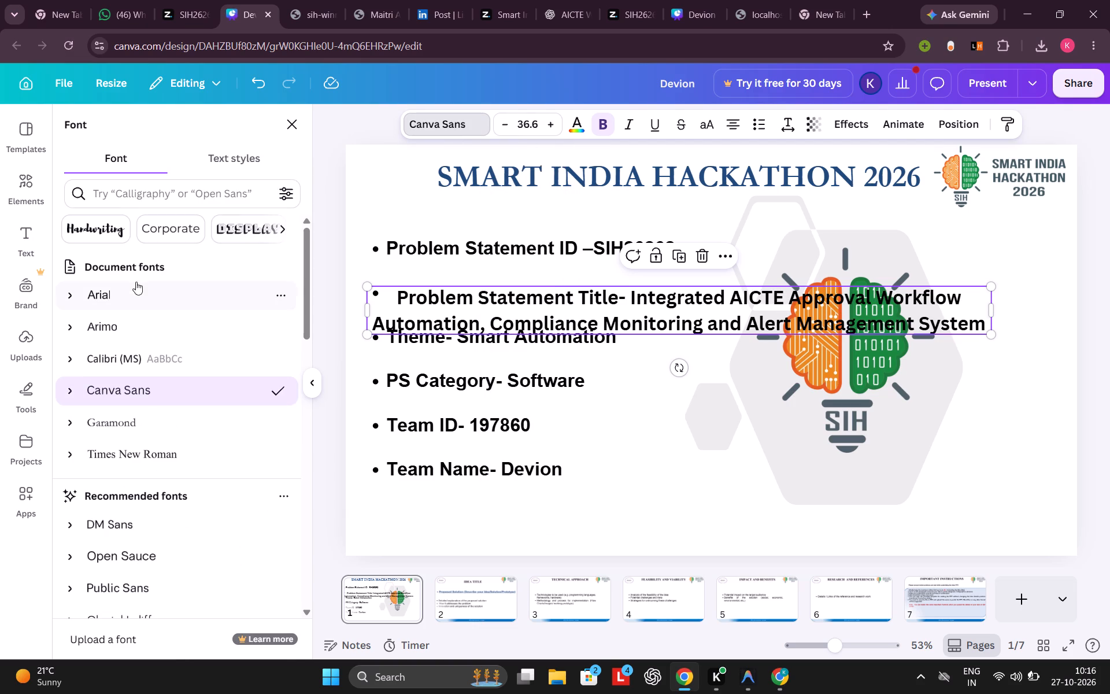
left_click(121, 294)
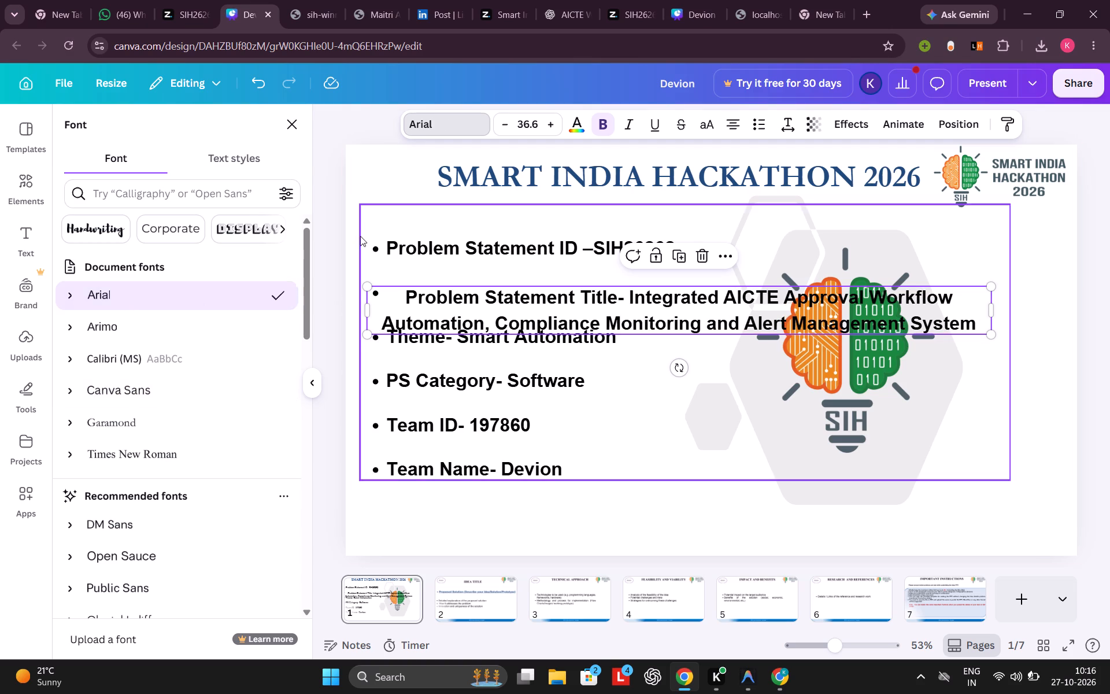
Check the bullet list's font size and set the problem statement title text box to the matching size, 36.3.
left_click(514, 248)
double_click(514, 248)
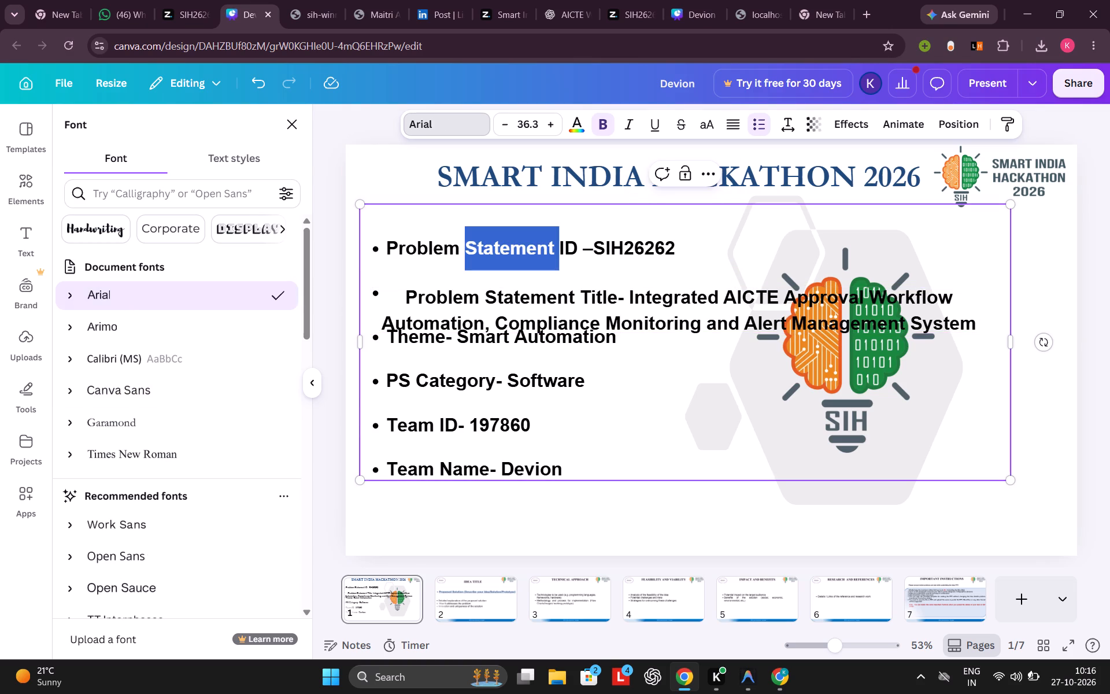
double_click(502, 298)
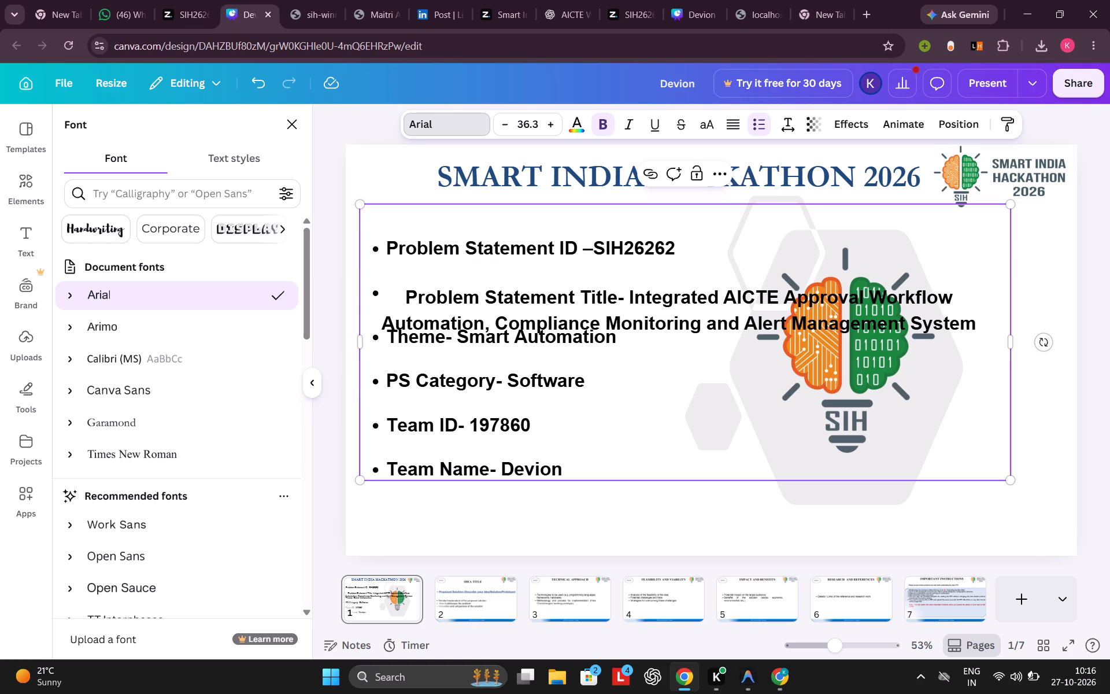
left_click(326, 291)
left_click(487, 297)
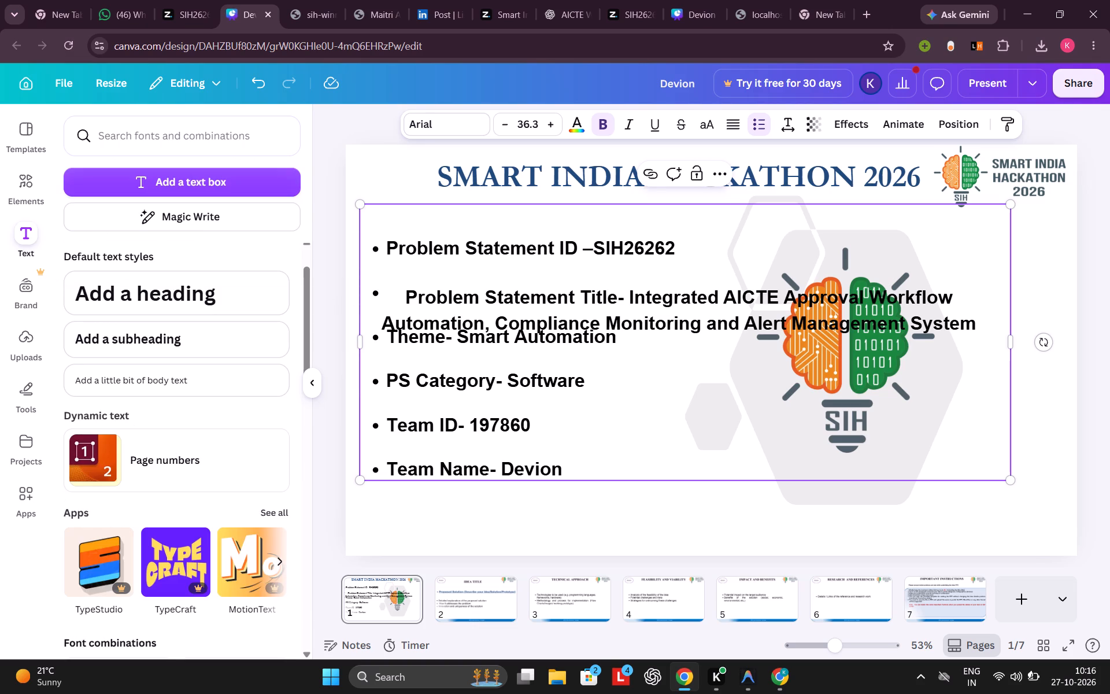
left_click(326, 525)
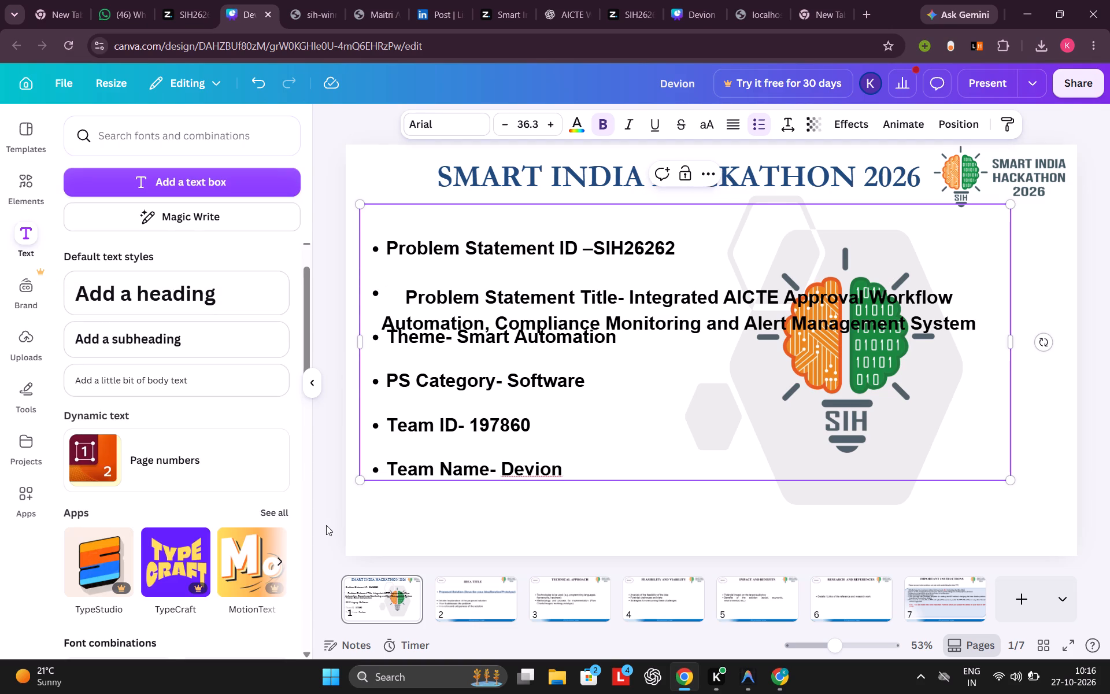
left_click(474, 293)
left_click(535, 121)
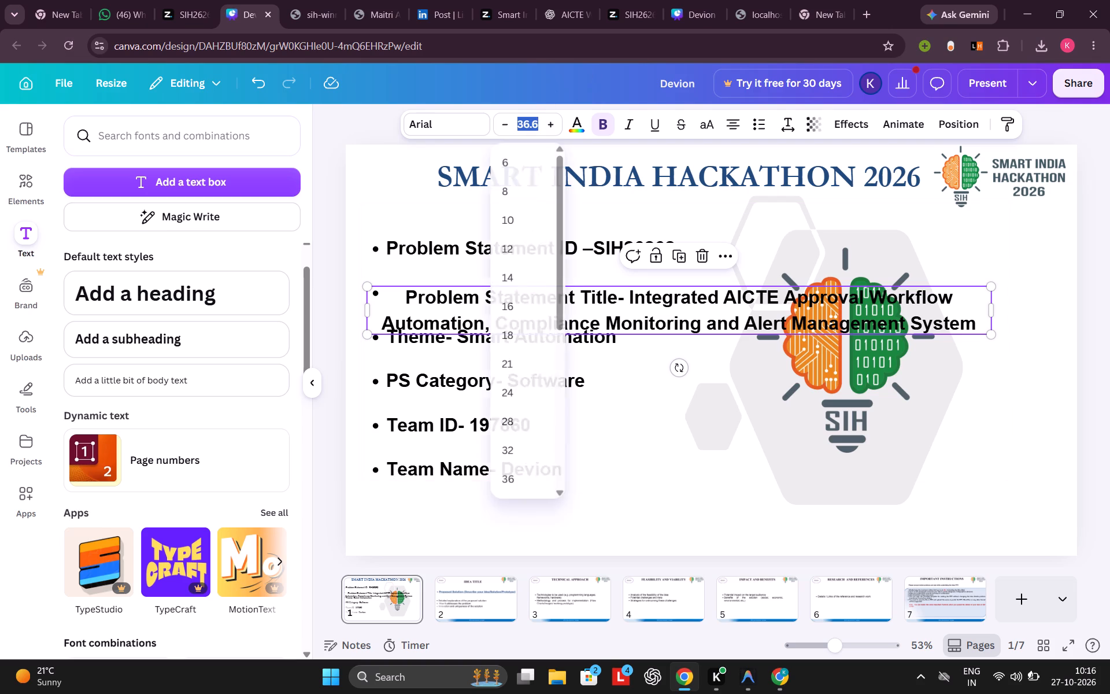
left_click(535, 121)
key("Right")
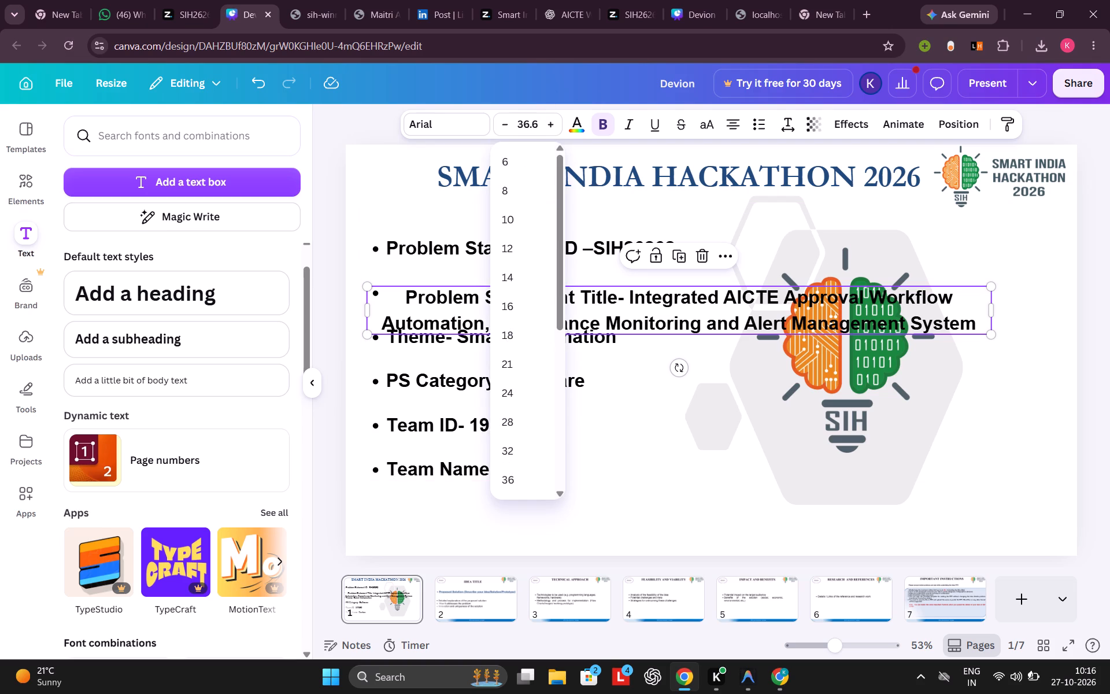
key("BackSpace")
key("3")
key("Return")
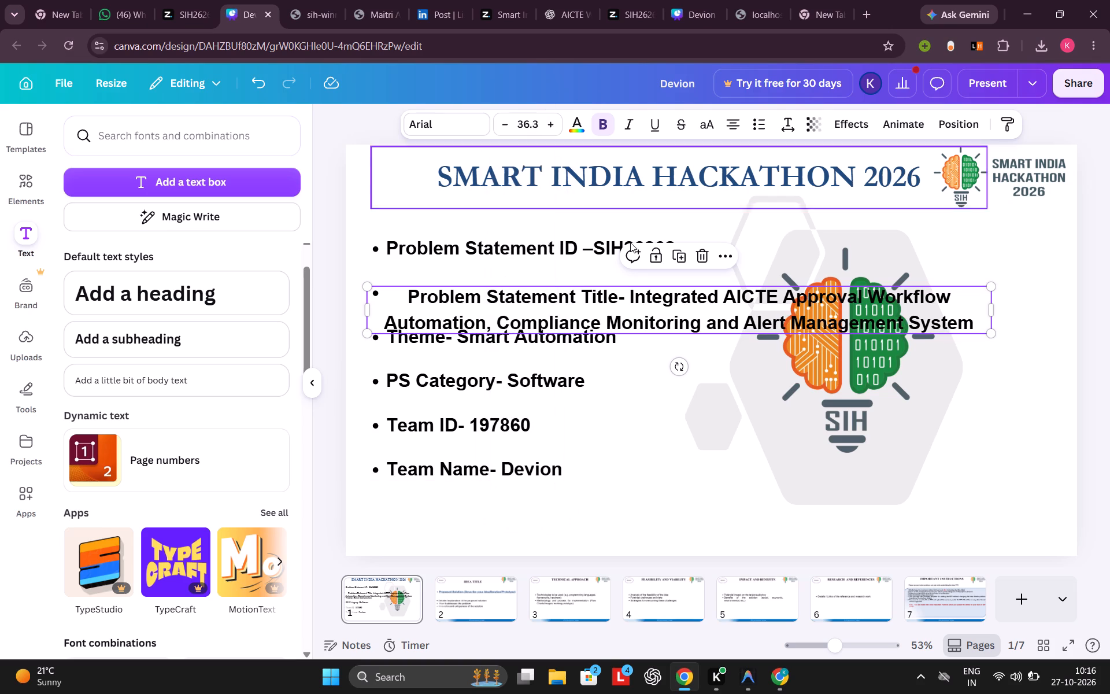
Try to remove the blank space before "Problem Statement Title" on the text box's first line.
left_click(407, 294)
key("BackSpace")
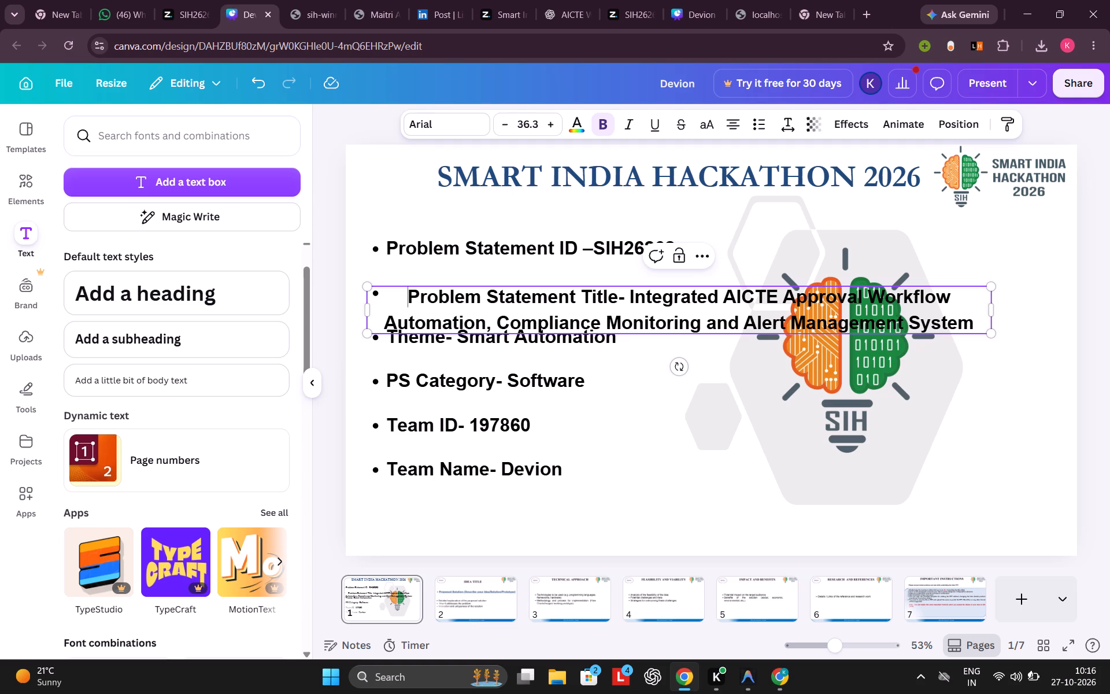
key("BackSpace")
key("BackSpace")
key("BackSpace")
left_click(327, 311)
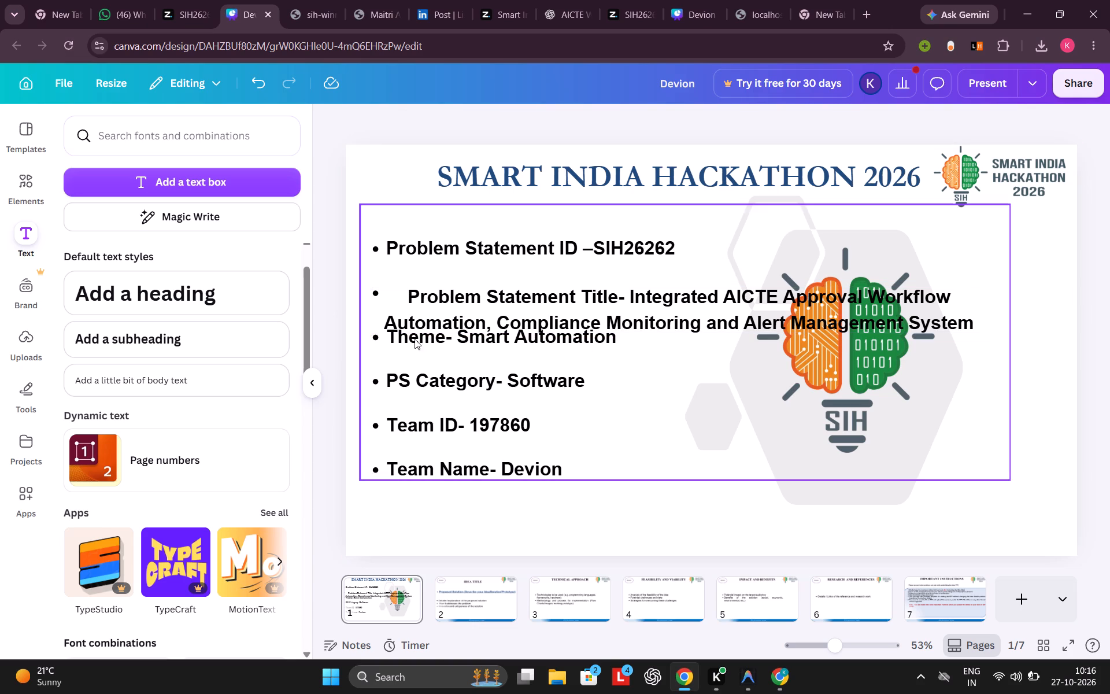
Widen the problem statement title text box so its first line extends through "Automation,".
left_click(417, 310)
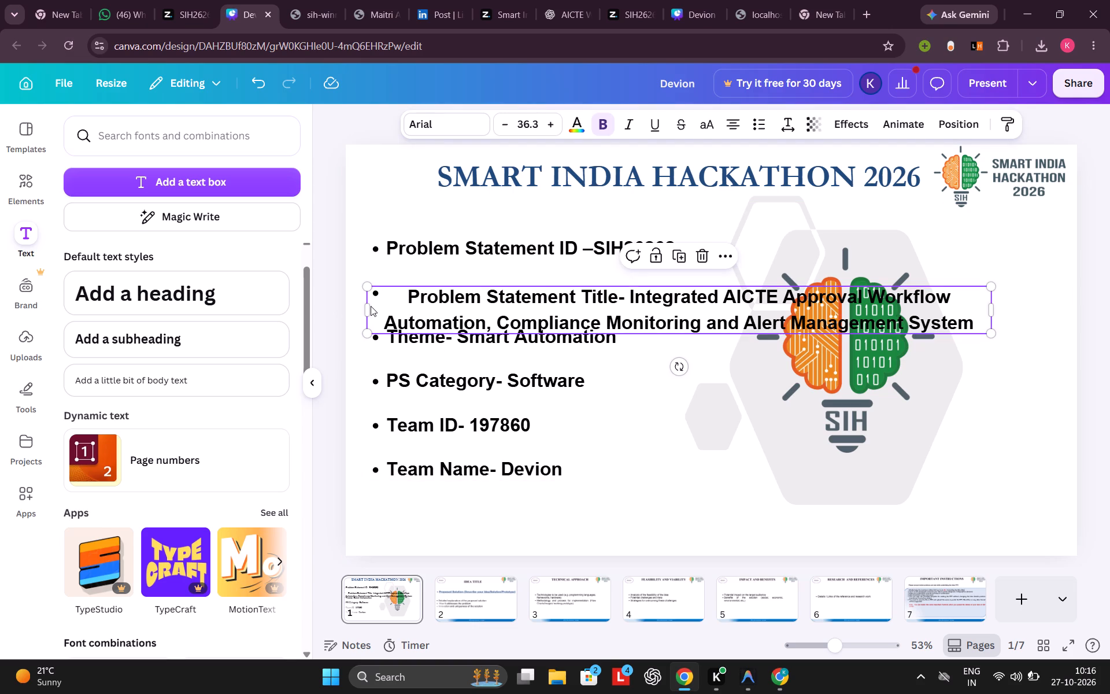
left_click_drag(991, 309, 1049, 301)
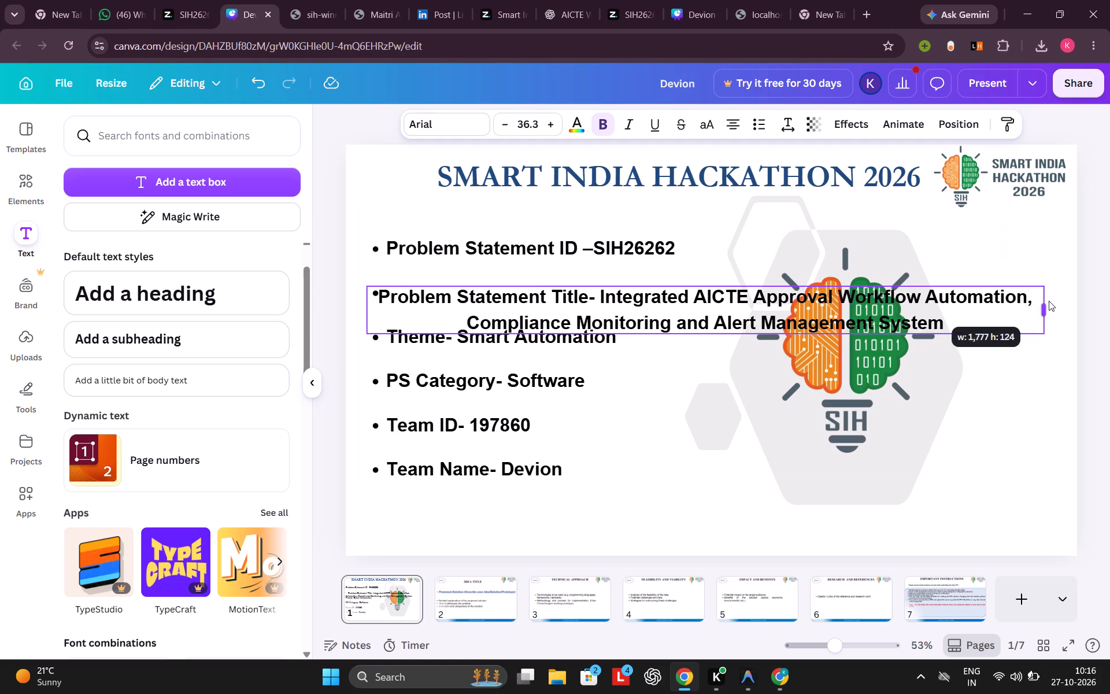
left_click_drag(1049, 301, 1055, 288)
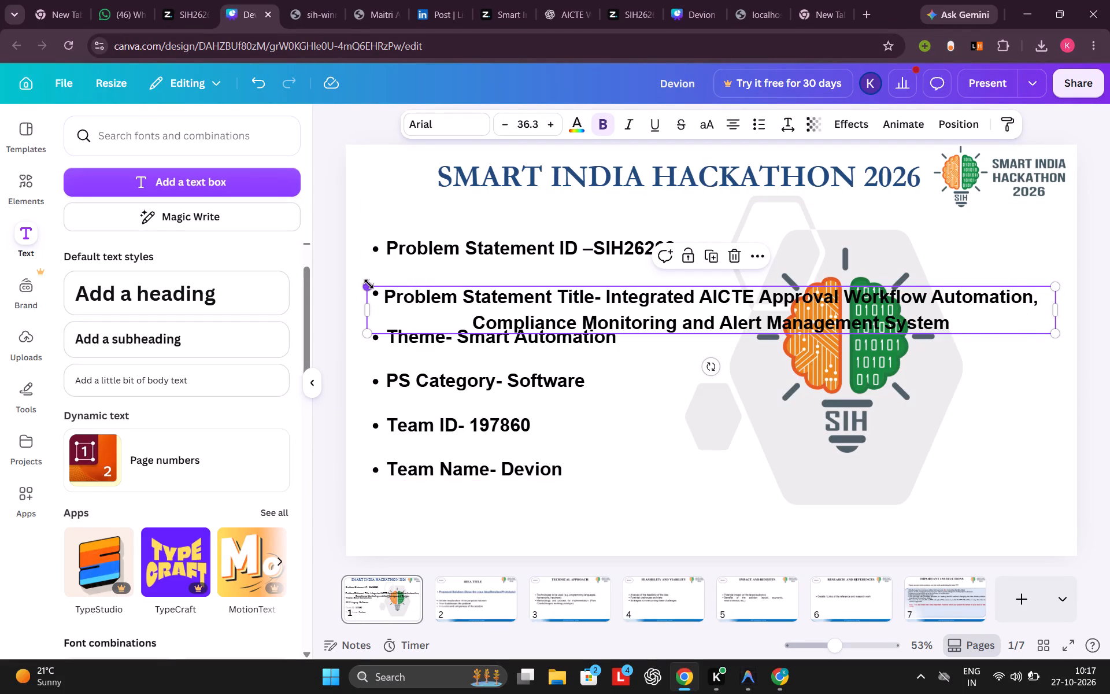
left_click_drag(369, 284, 369, 274)
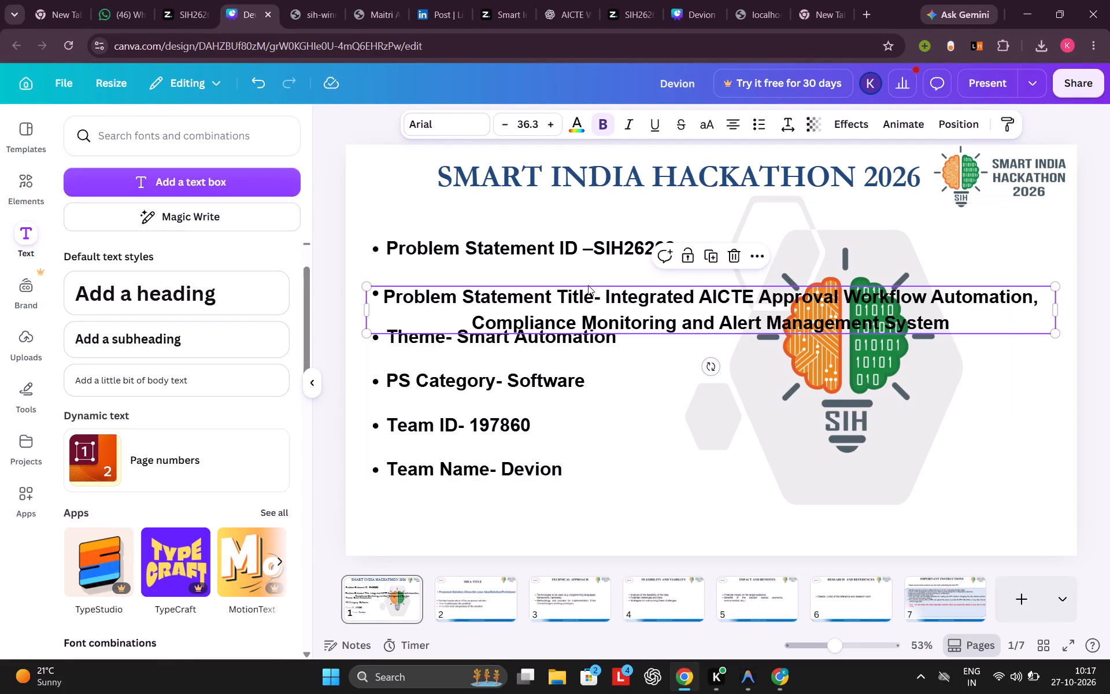
Reposition the problem statement title text box so its first line sits level with the empty bullet and aligns with the bullet list's text.
left_click(687, 296)
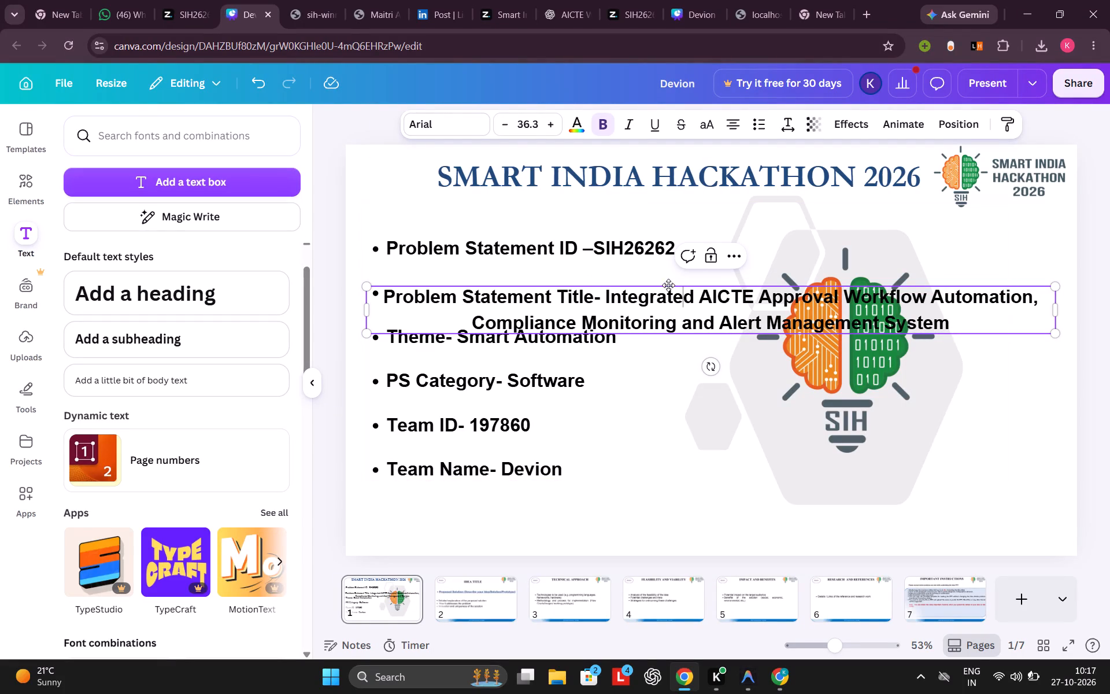
left_click_drag(670, 285, 669, 271)
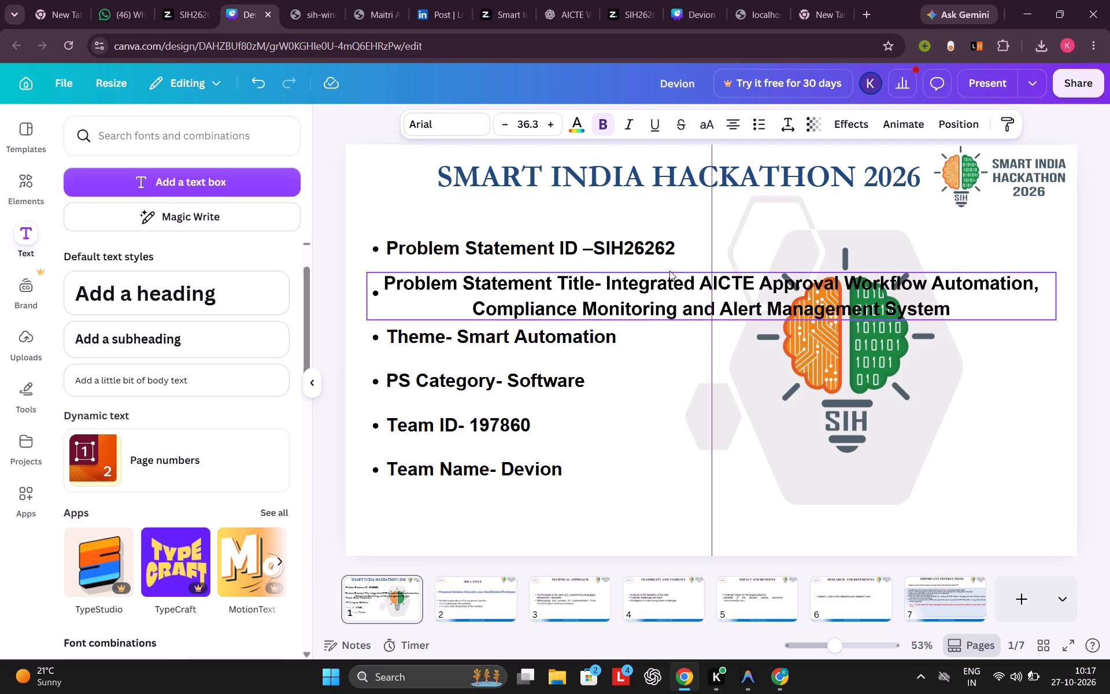
left_click_drag(669, 271, 672, 271)
left_click_drag(672, 271, 673, 274)
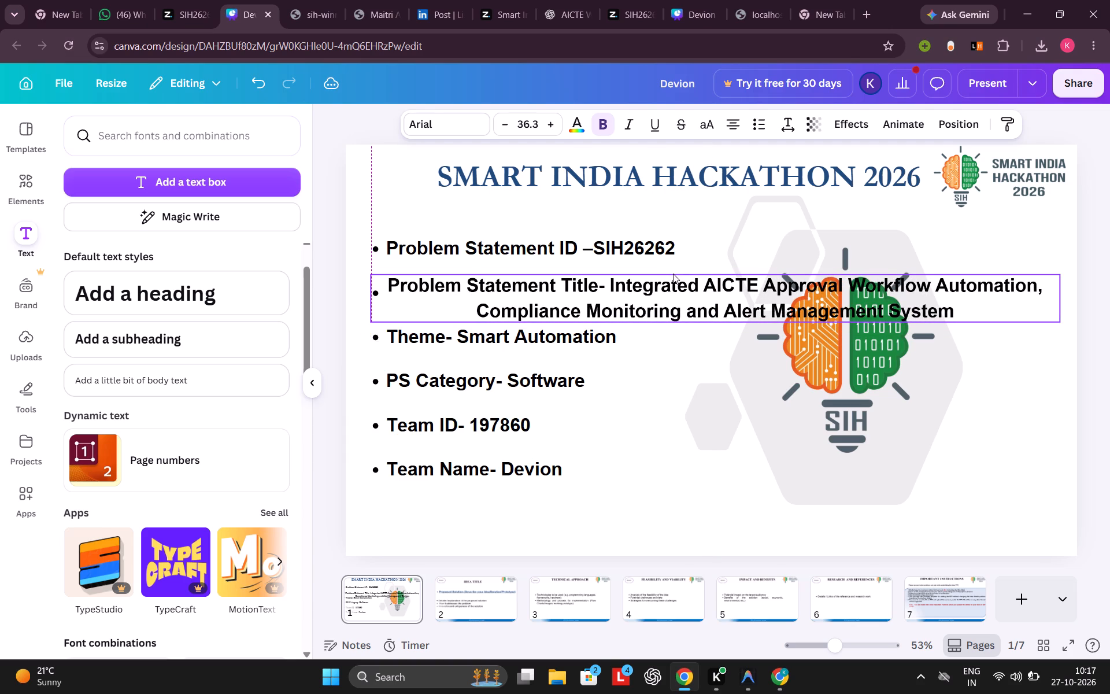
left_click_drag(673, 274, 673, 273)
left_click(329, 307)
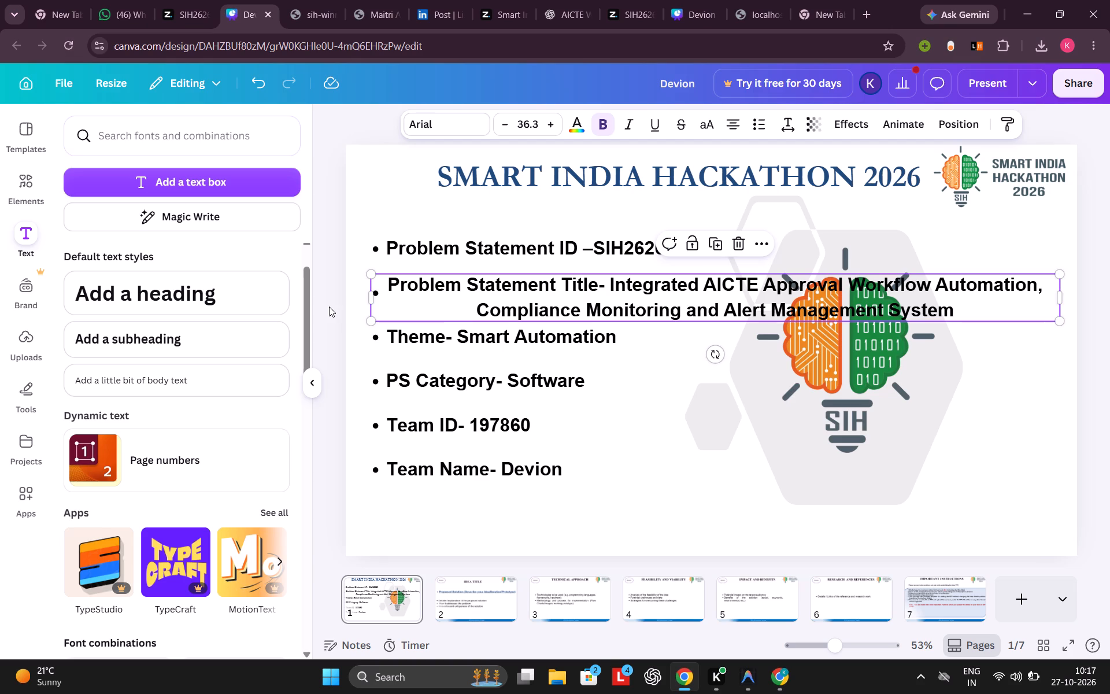
left_click(372, 294)
left_click(494, 297)
left_click_drag(545, 273, 543, 281)
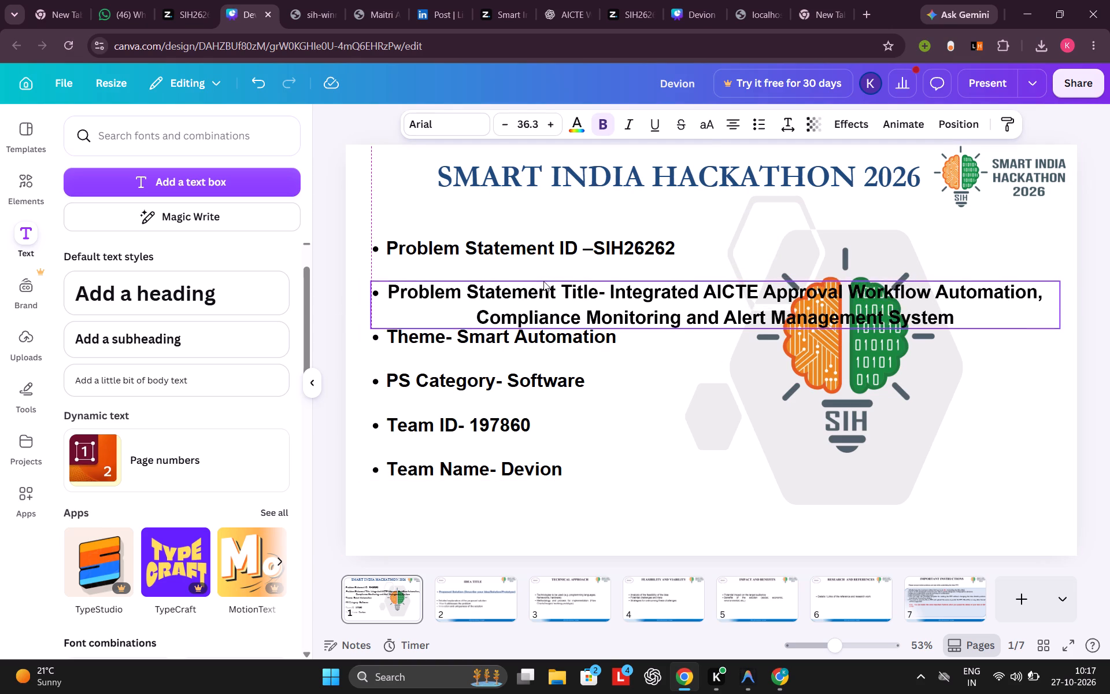
left_click_drag(543, 281, 545, 278)
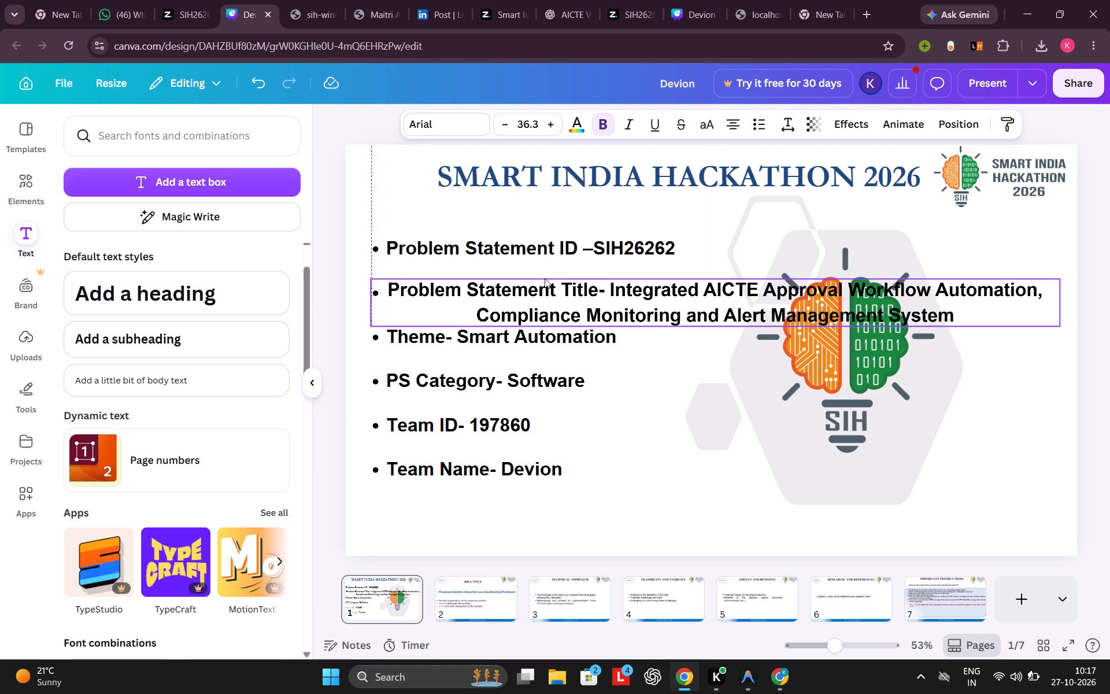
left_click_drag(545, 278, 544, 279)
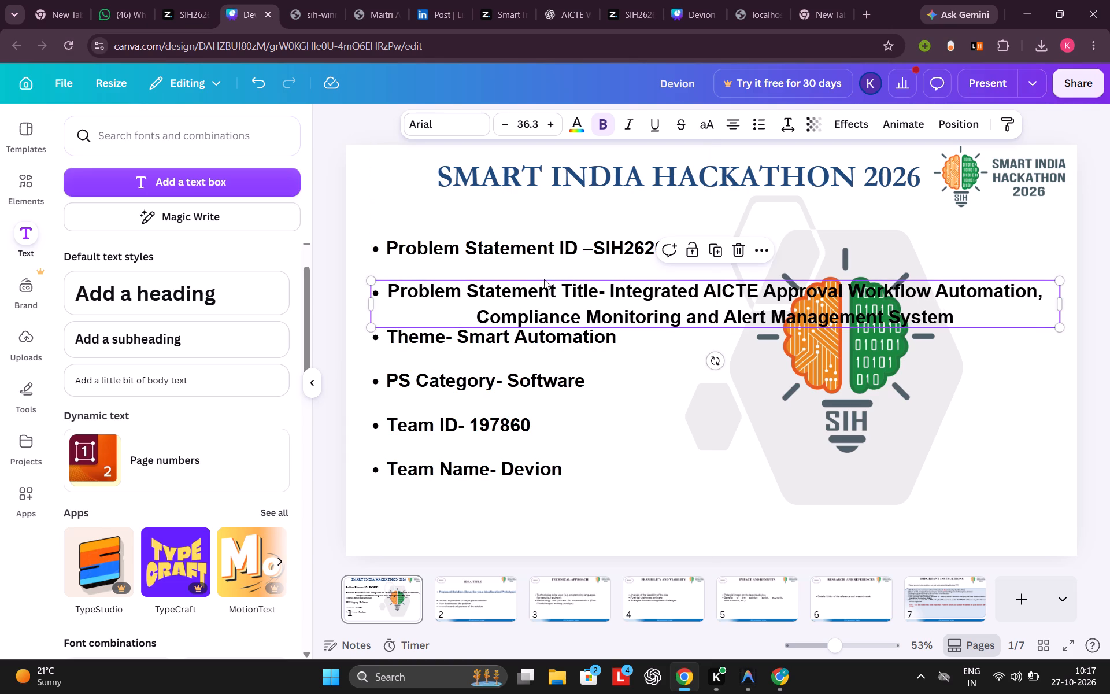
left_click(330, 280)
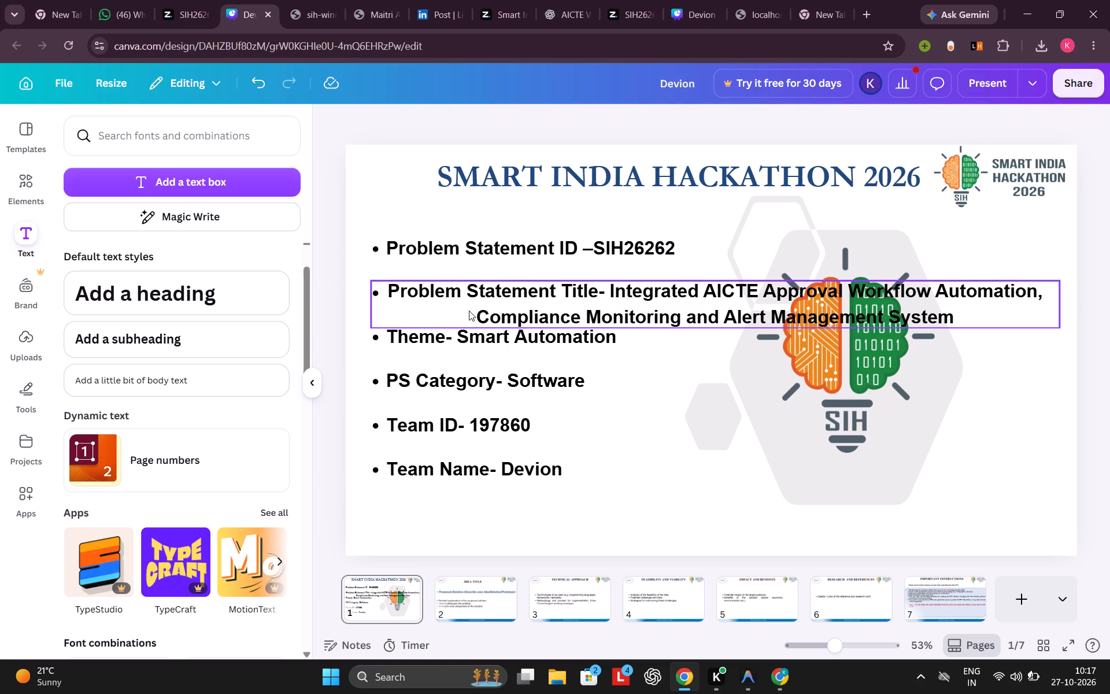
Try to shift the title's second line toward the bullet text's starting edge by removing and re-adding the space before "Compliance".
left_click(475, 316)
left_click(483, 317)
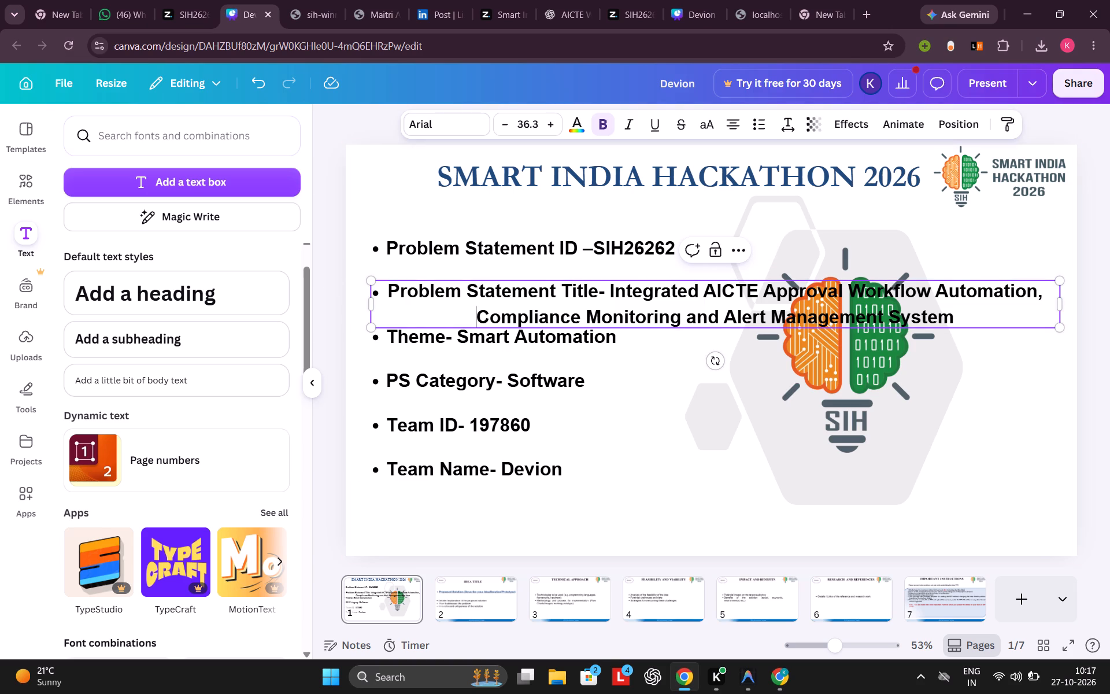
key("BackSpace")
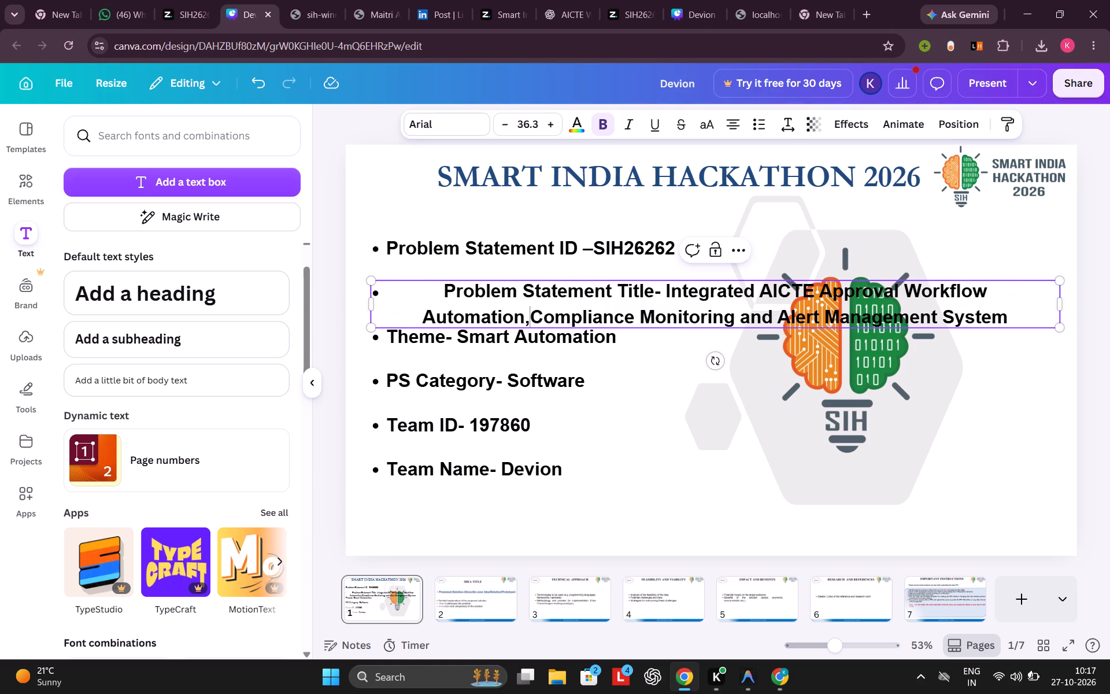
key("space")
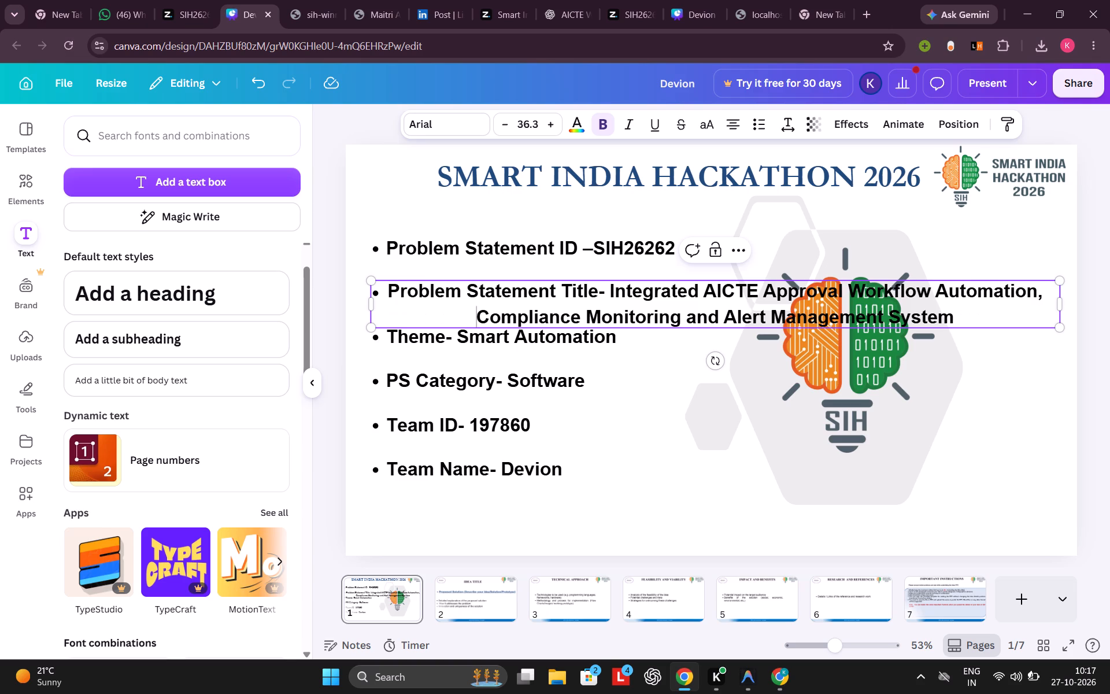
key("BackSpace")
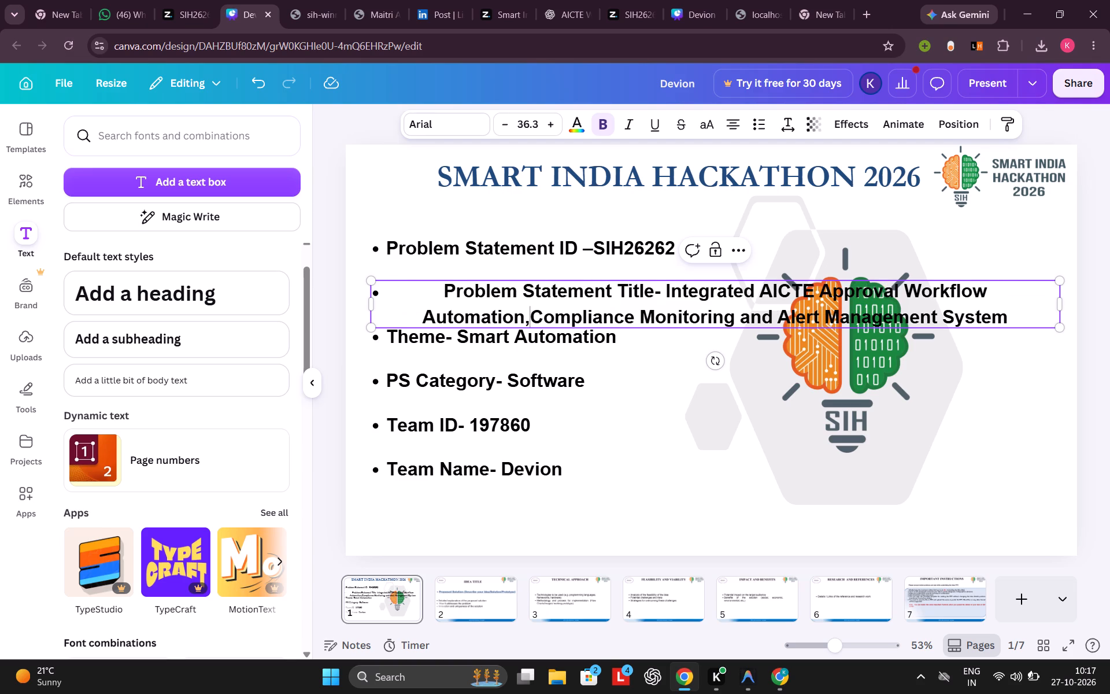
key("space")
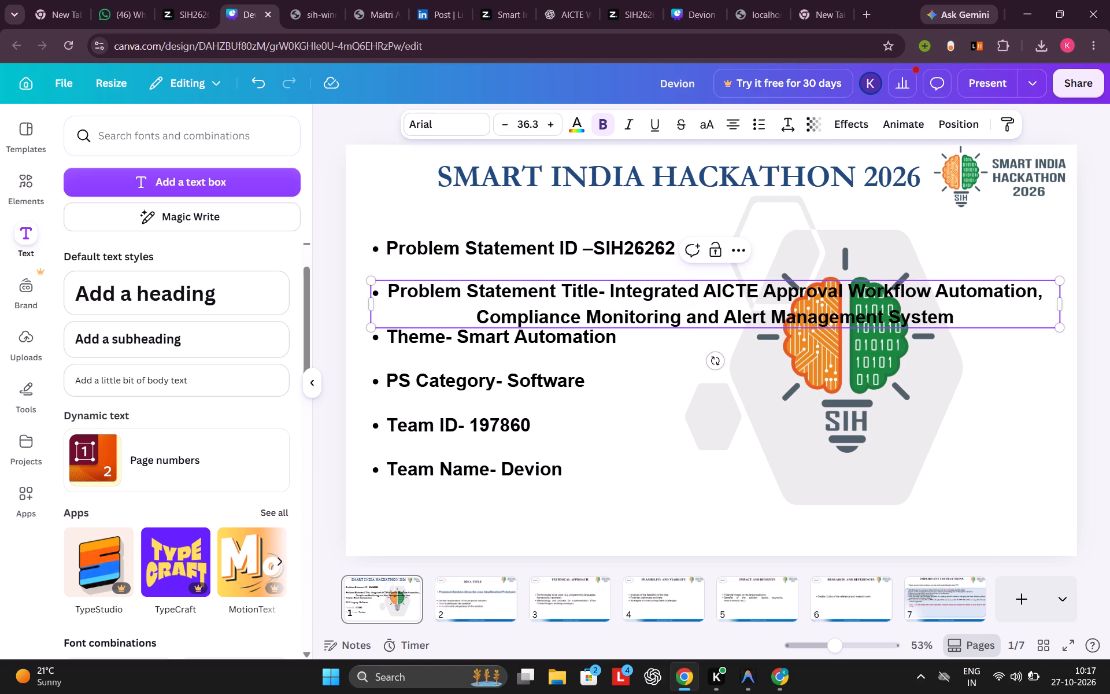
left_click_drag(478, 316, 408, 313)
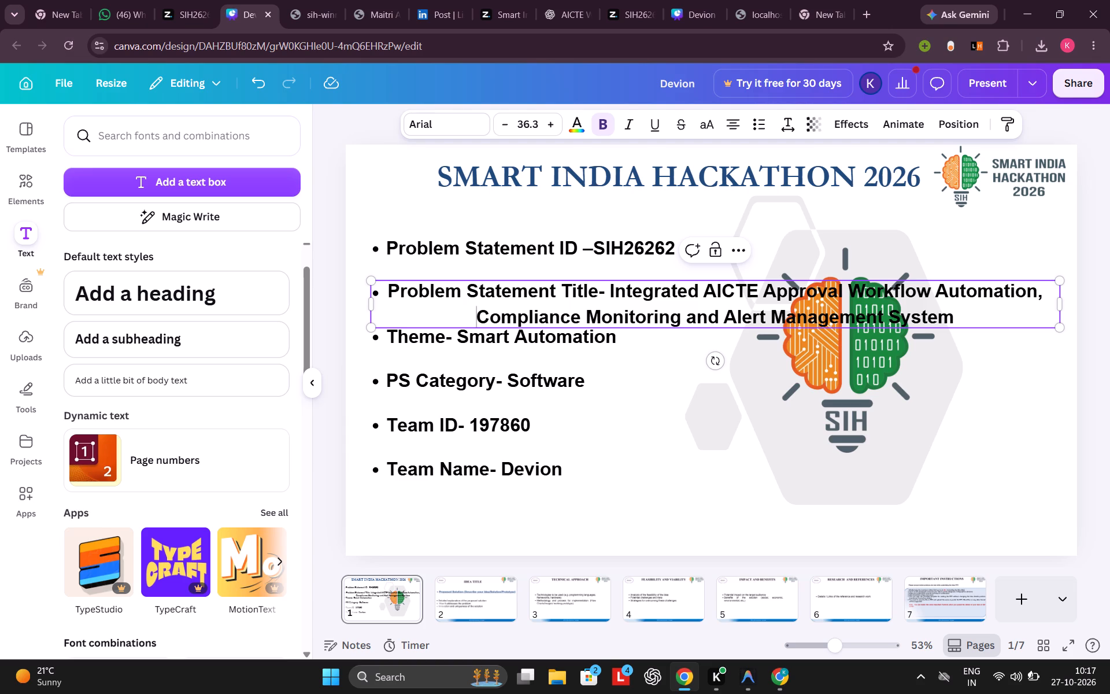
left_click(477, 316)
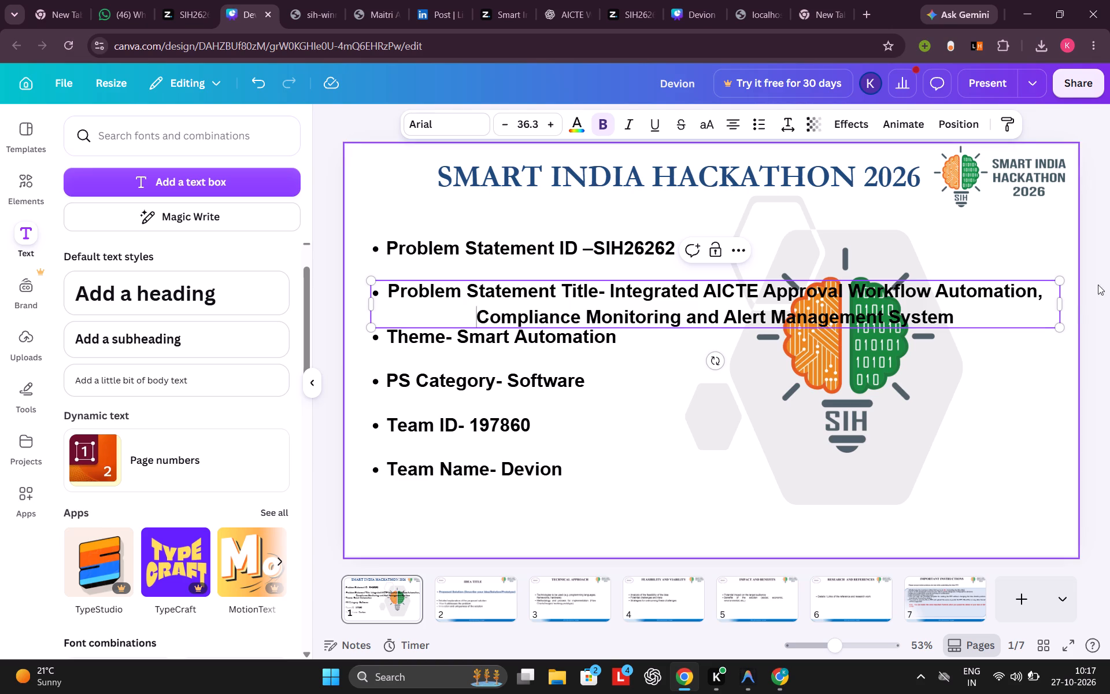
Add a period after "System" at the end of the problem statement title.
left_click(978, 313)
key("period")
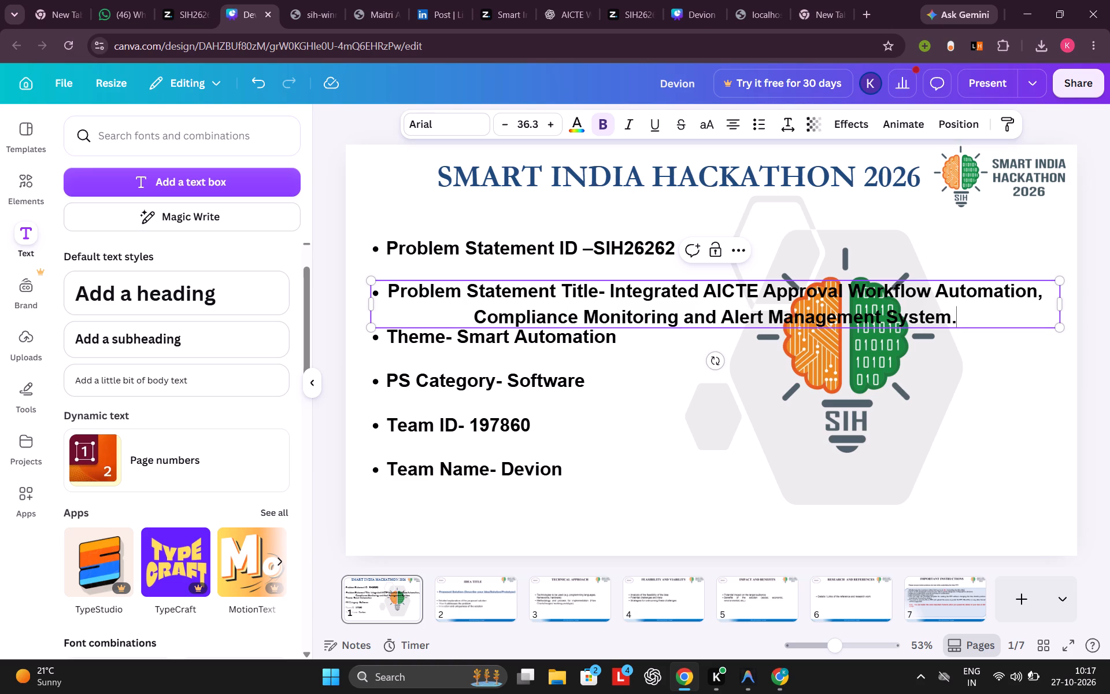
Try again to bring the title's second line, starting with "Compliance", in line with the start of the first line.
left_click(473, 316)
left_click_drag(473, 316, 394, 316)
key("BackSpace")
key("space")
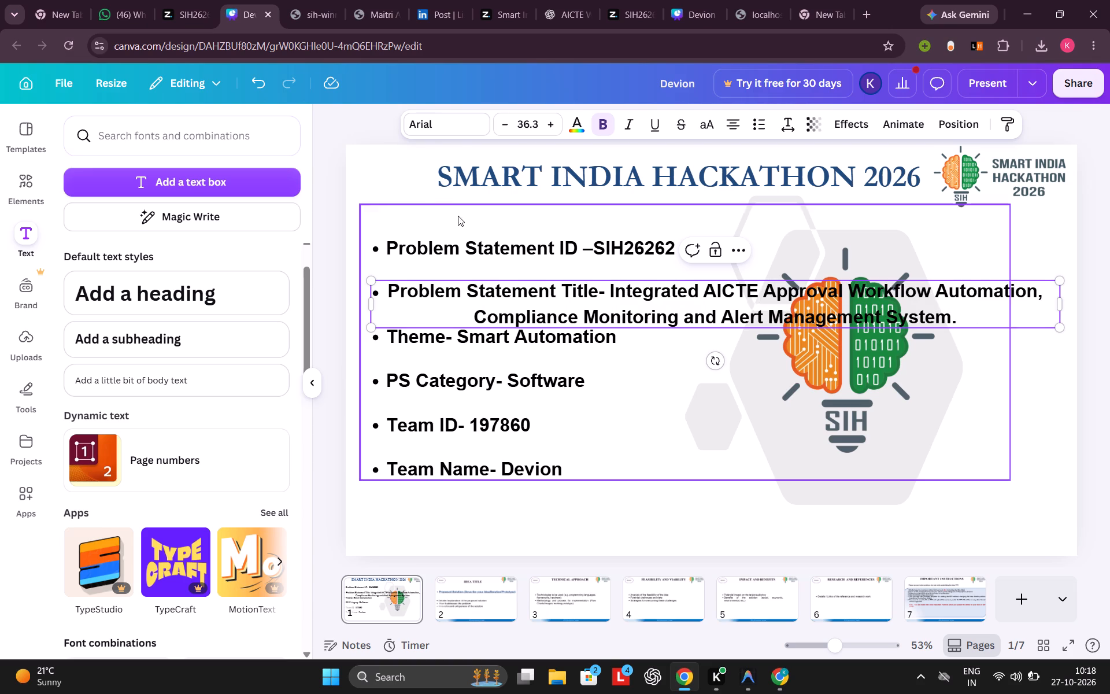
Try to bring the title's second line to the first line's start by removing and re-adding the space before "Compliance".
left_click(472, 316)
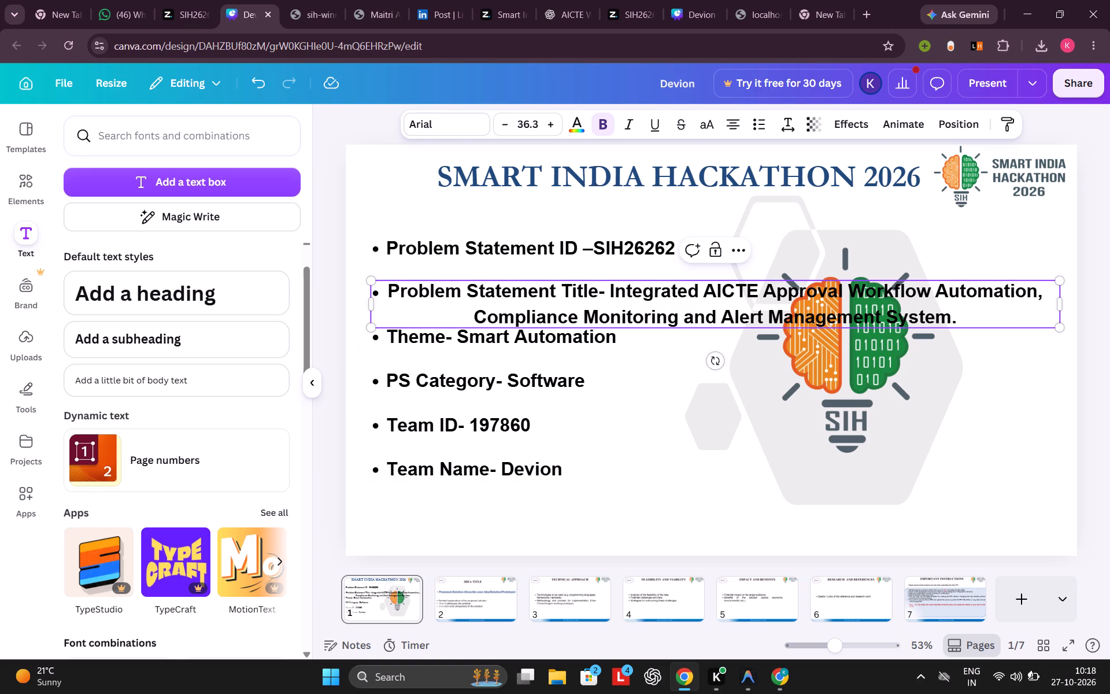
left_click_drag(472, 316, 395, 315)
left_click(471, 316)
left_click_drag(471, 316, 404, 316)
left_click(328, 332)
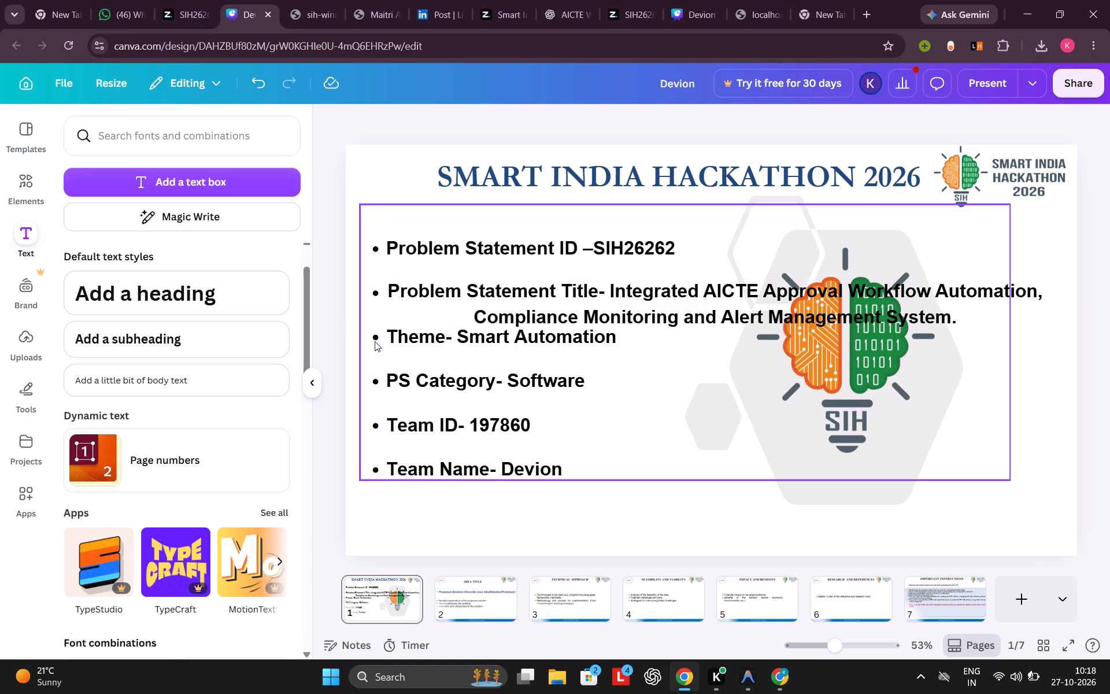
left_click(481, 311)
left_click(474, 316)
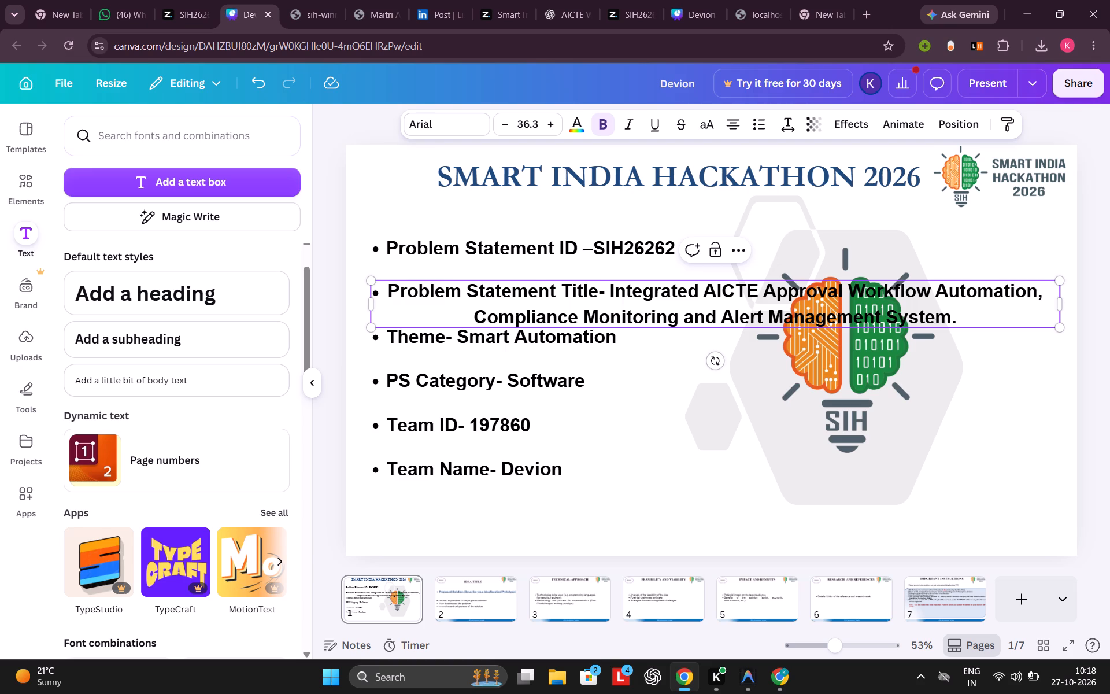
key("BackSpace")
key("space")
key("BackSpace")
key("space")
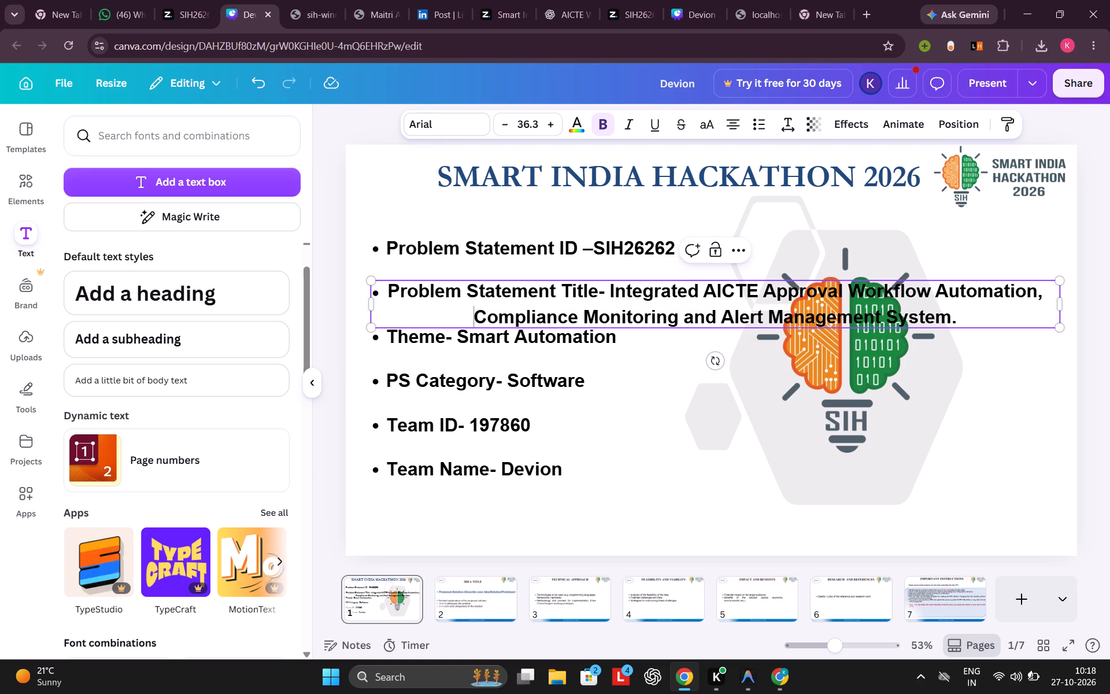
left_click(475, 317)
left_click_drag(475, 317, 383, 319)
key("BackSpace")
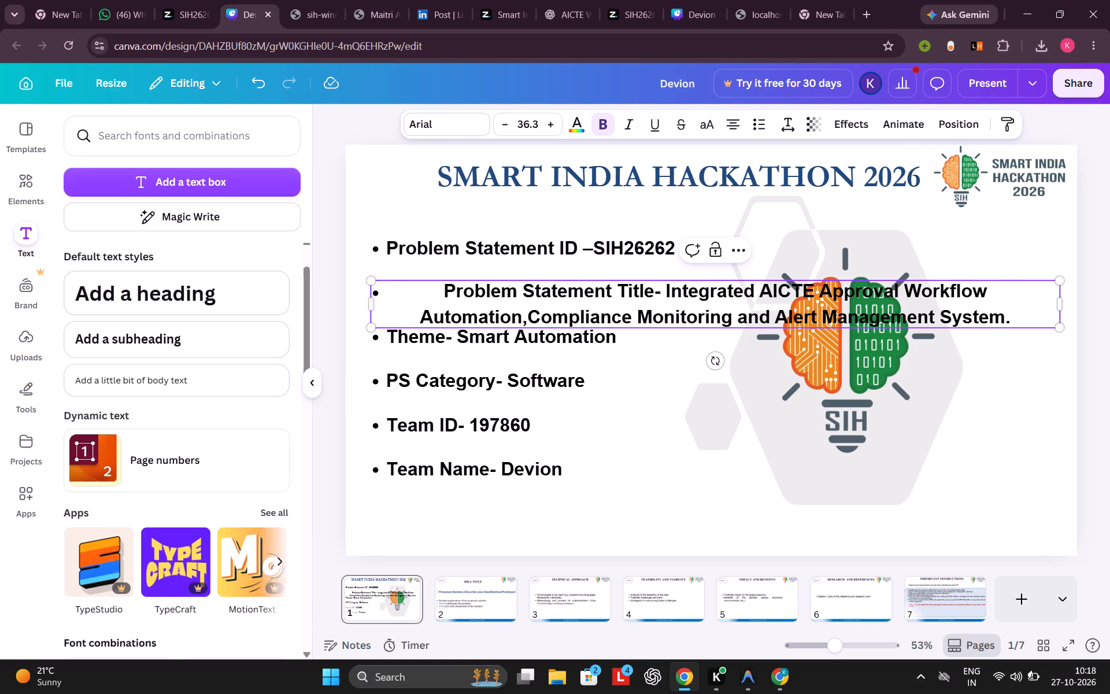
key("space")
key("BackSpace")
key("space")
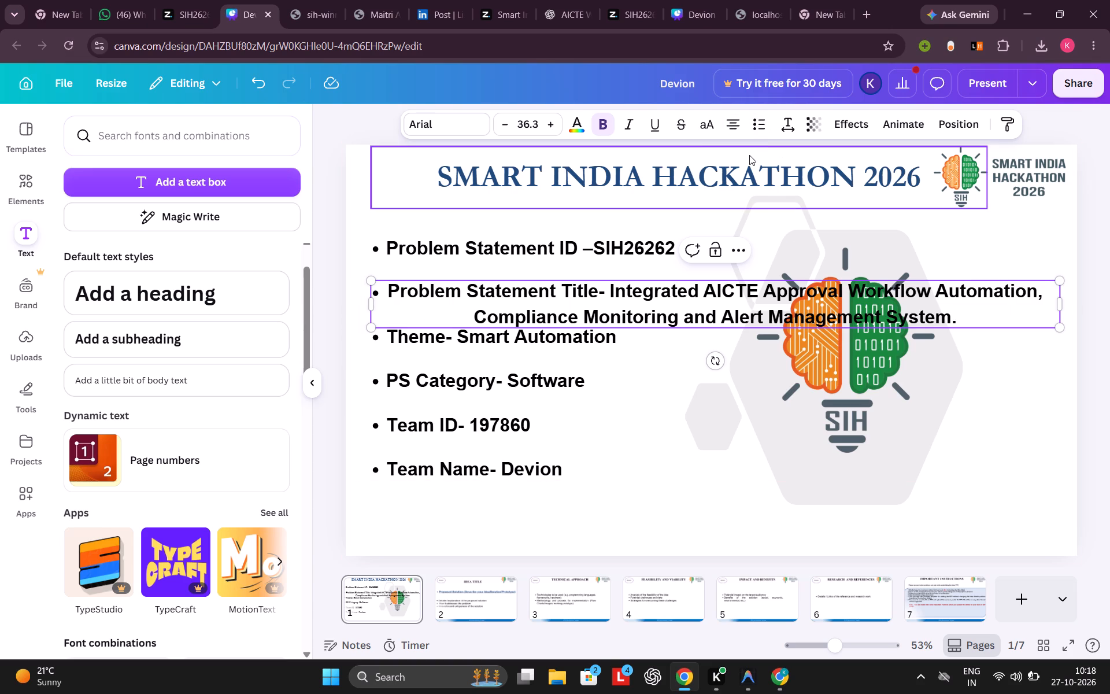
Left-align the problem statement title text.
left_click(725, 119)
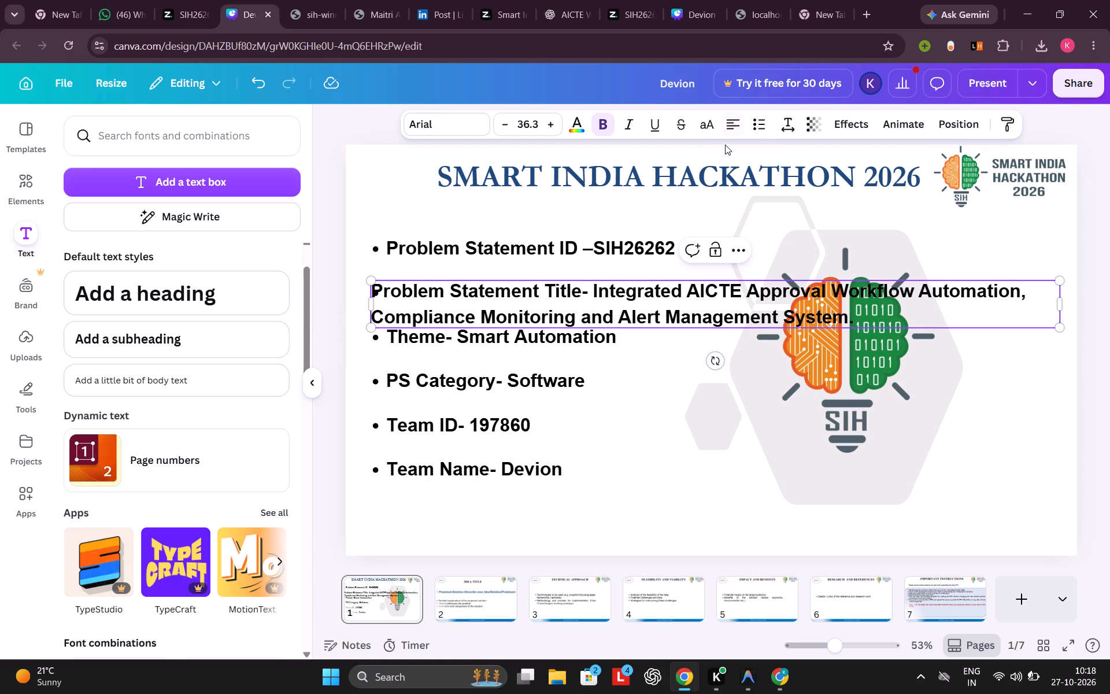
left_click(334, 340)
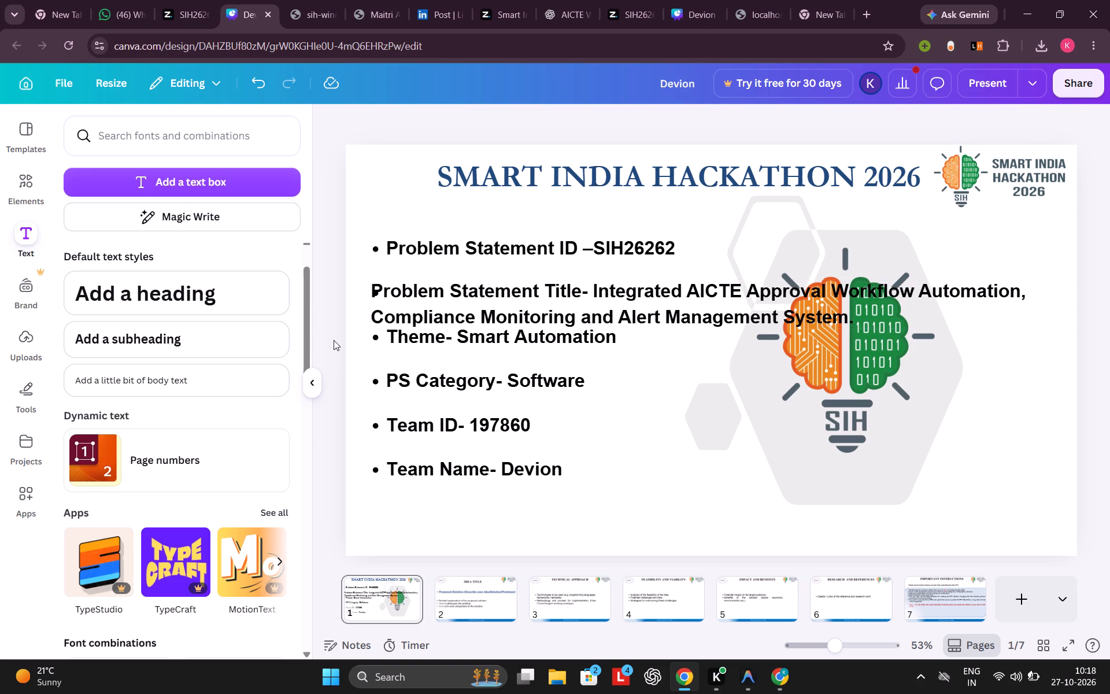
Scale the problem statement title down to font size 35.5 so both lines start at the bullet text's edge, level with its bullet.
left_click(397, 289)
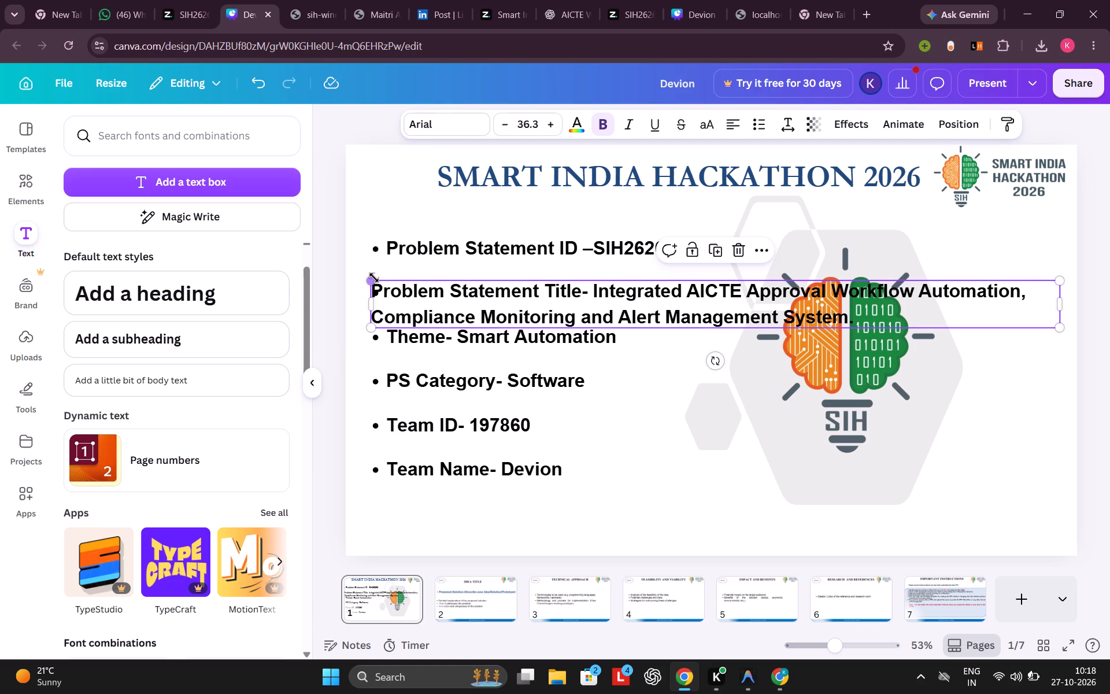
left_click_drag(373, 280, 382, 291)
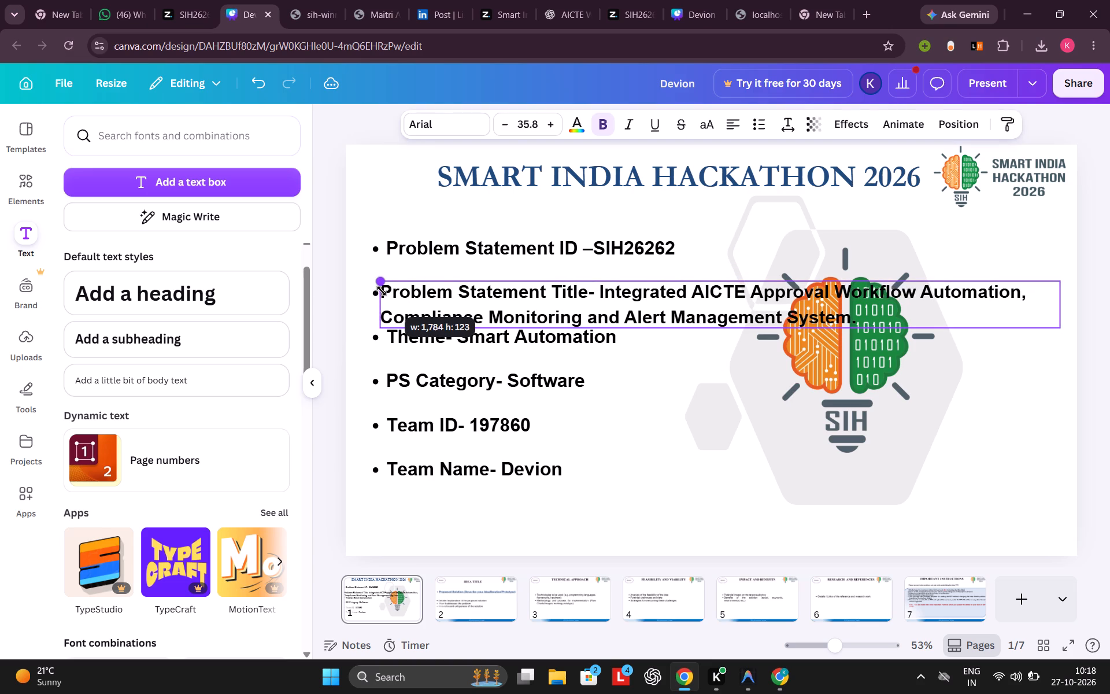
left_click_drag(382, 291, 384, 291)
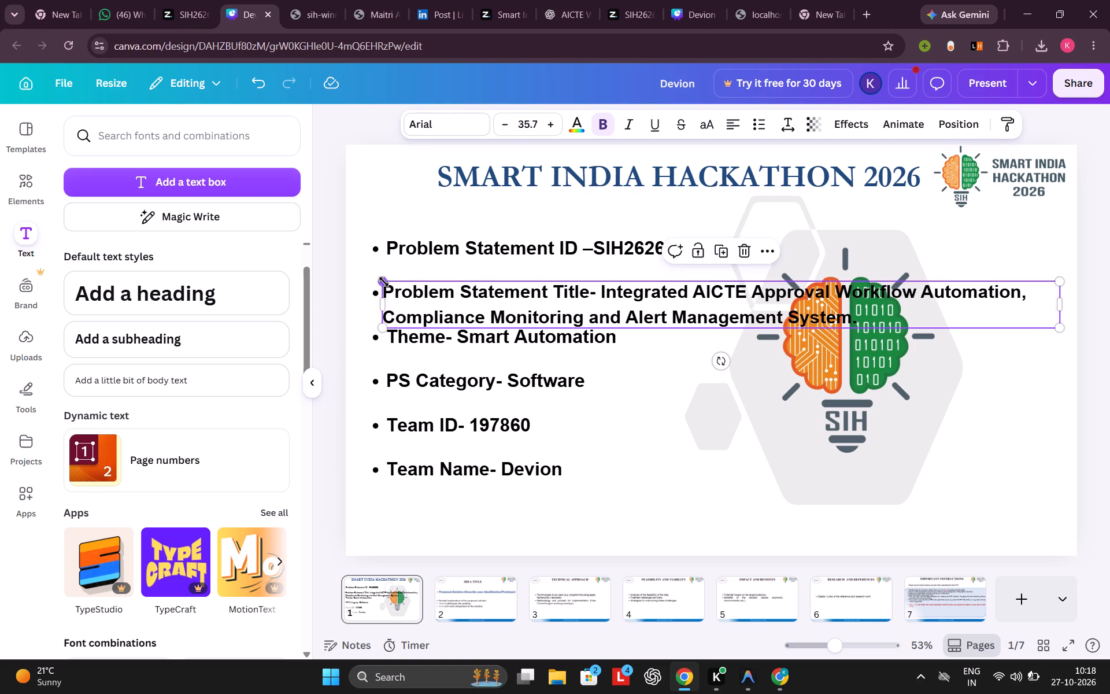
left_click(384, 282)
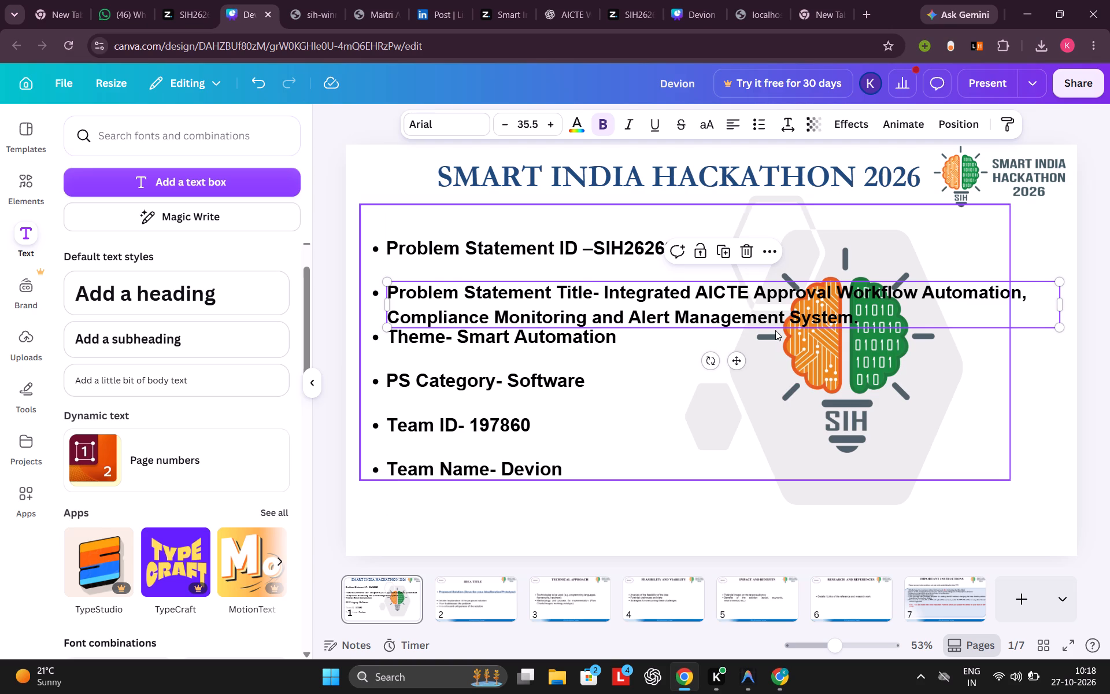
left_click(593, 305)
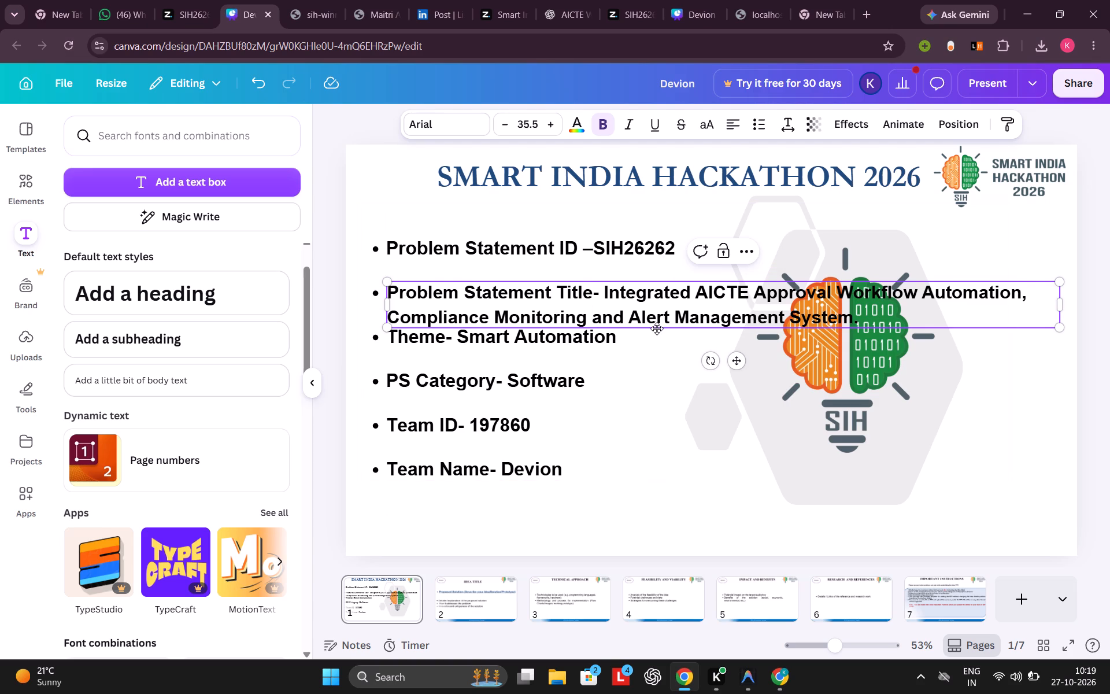
left_click(657, 327)
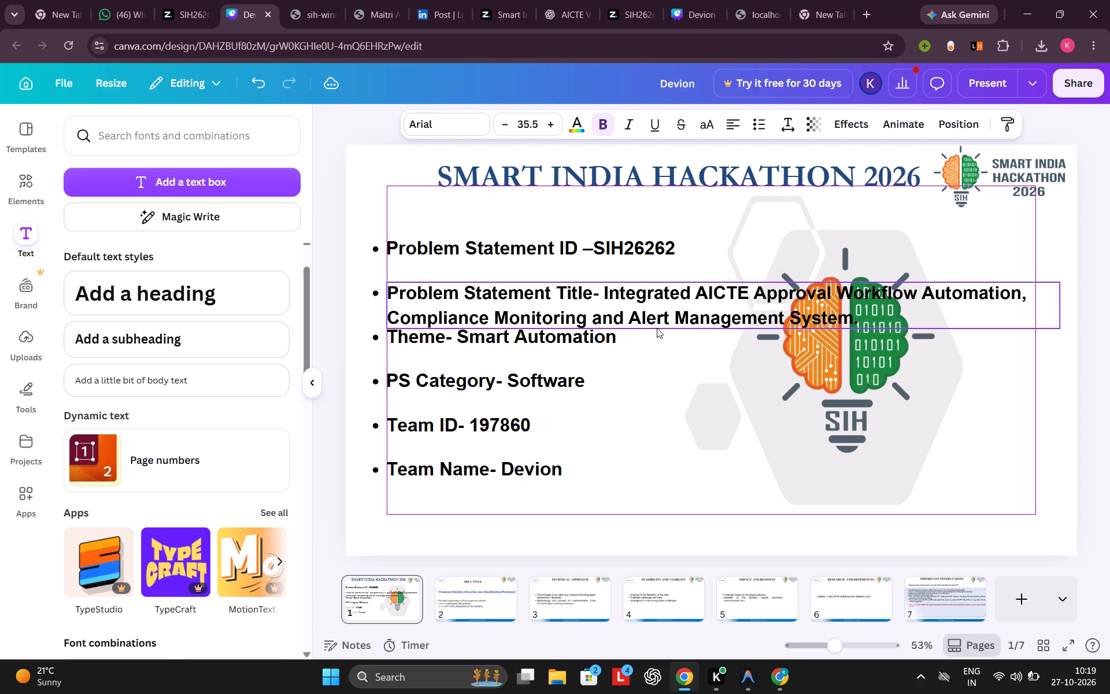
left_click(330, 338)
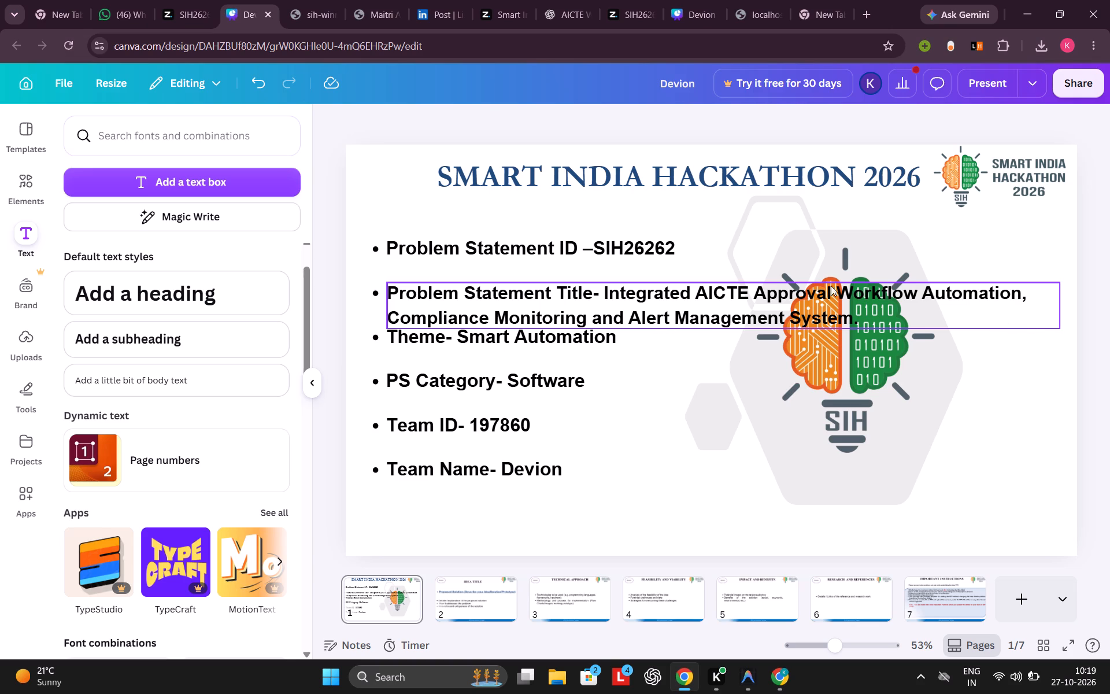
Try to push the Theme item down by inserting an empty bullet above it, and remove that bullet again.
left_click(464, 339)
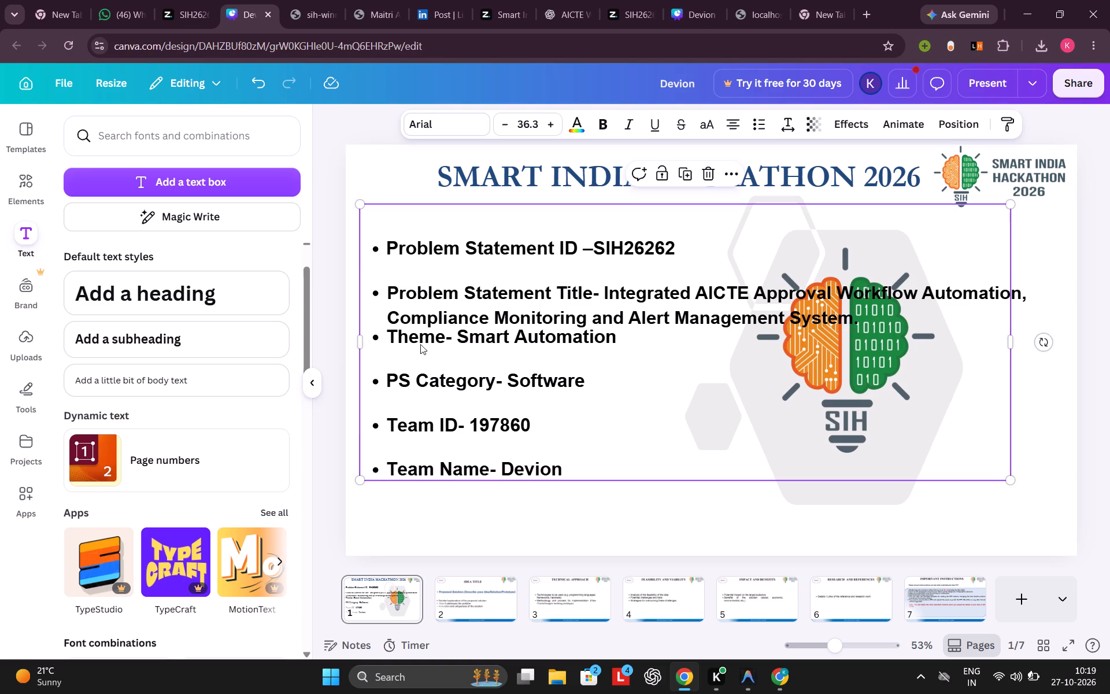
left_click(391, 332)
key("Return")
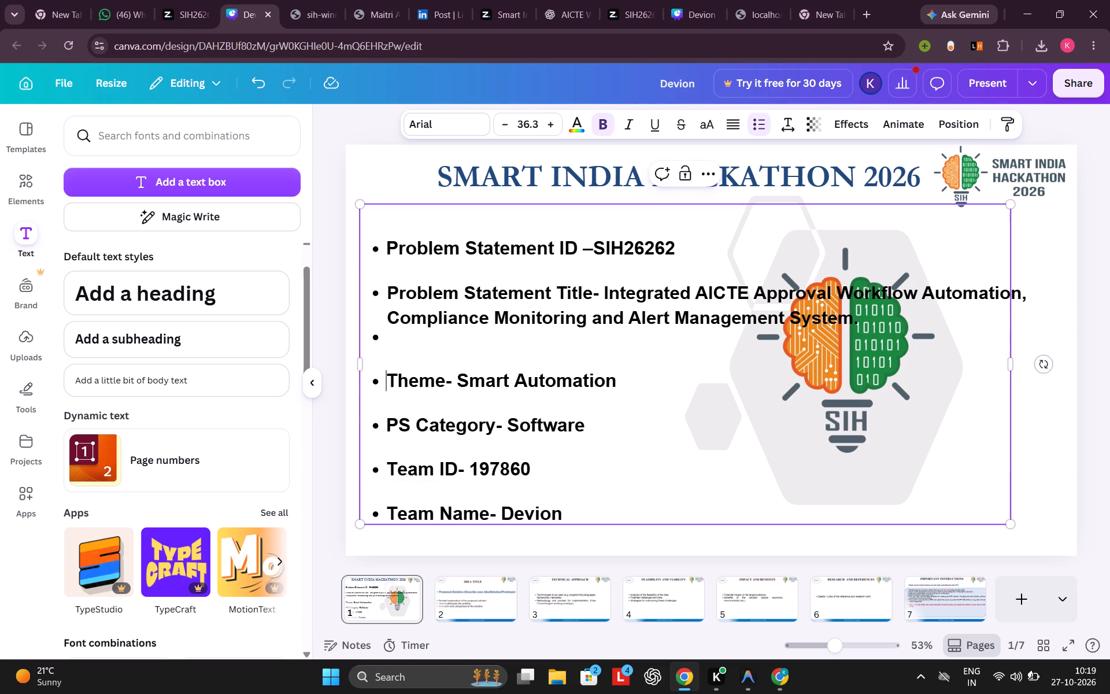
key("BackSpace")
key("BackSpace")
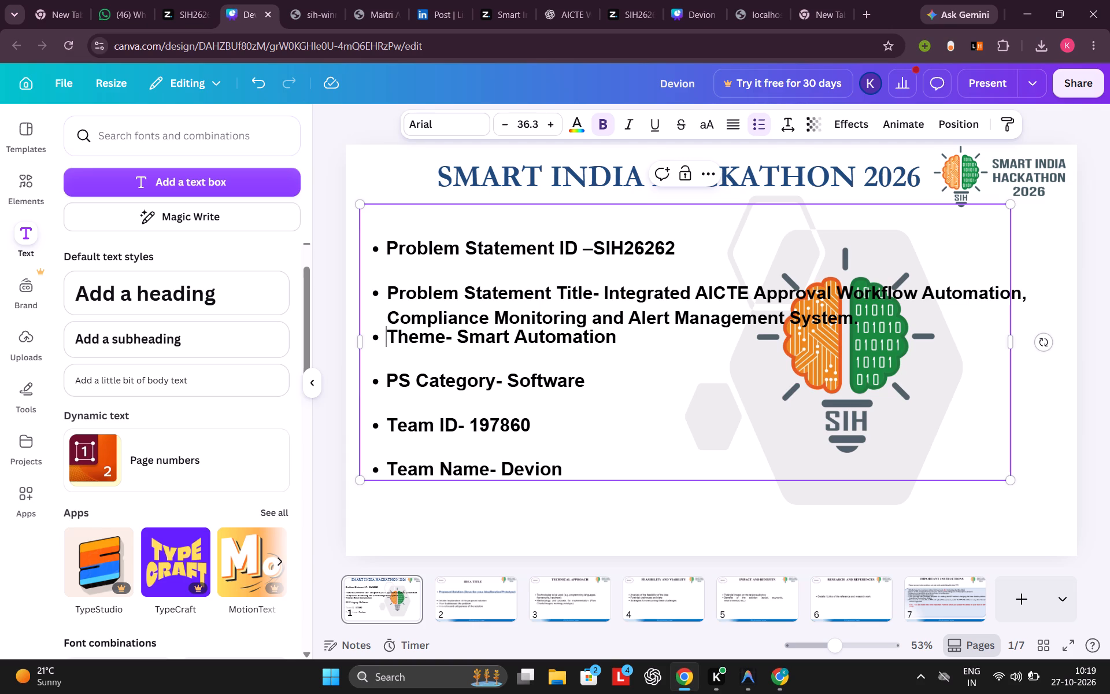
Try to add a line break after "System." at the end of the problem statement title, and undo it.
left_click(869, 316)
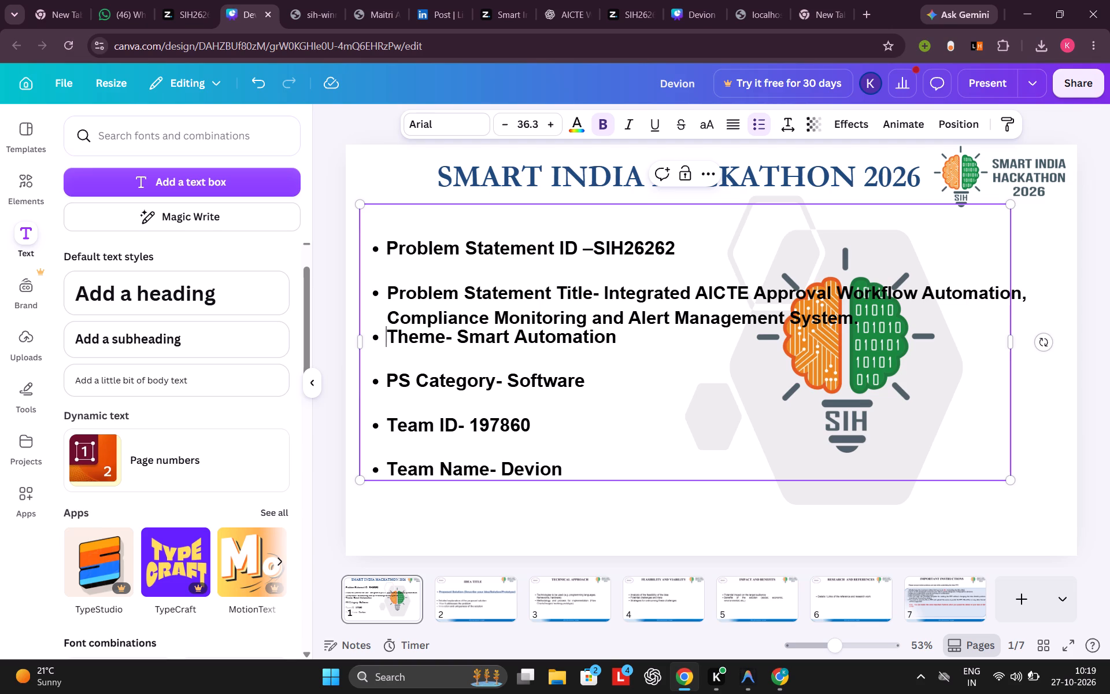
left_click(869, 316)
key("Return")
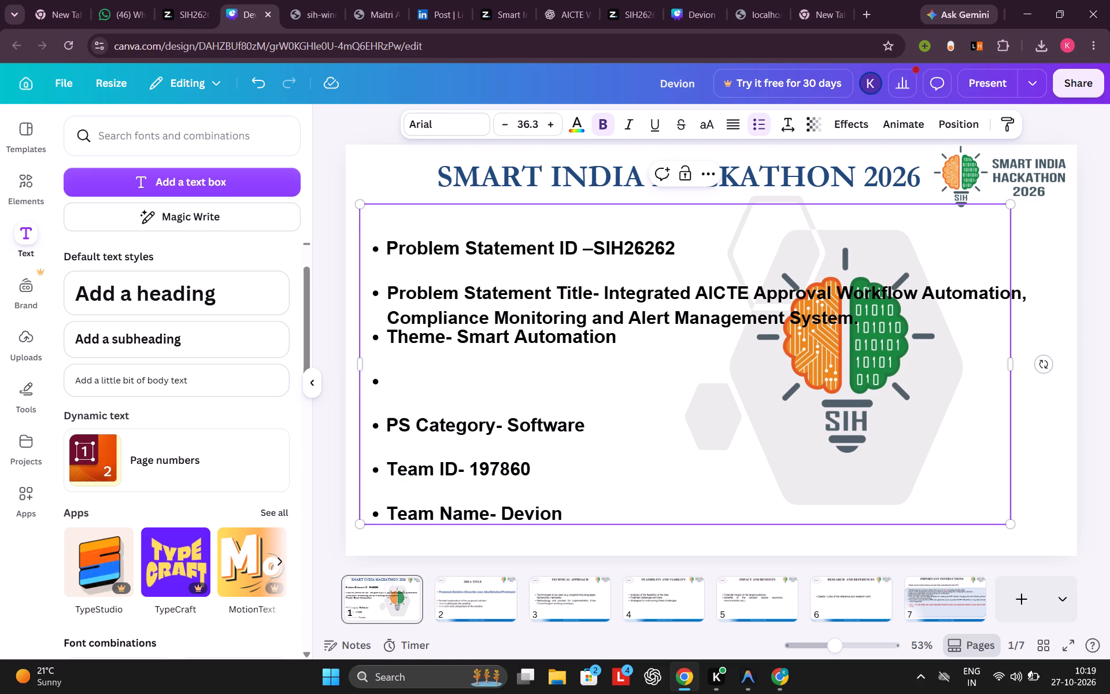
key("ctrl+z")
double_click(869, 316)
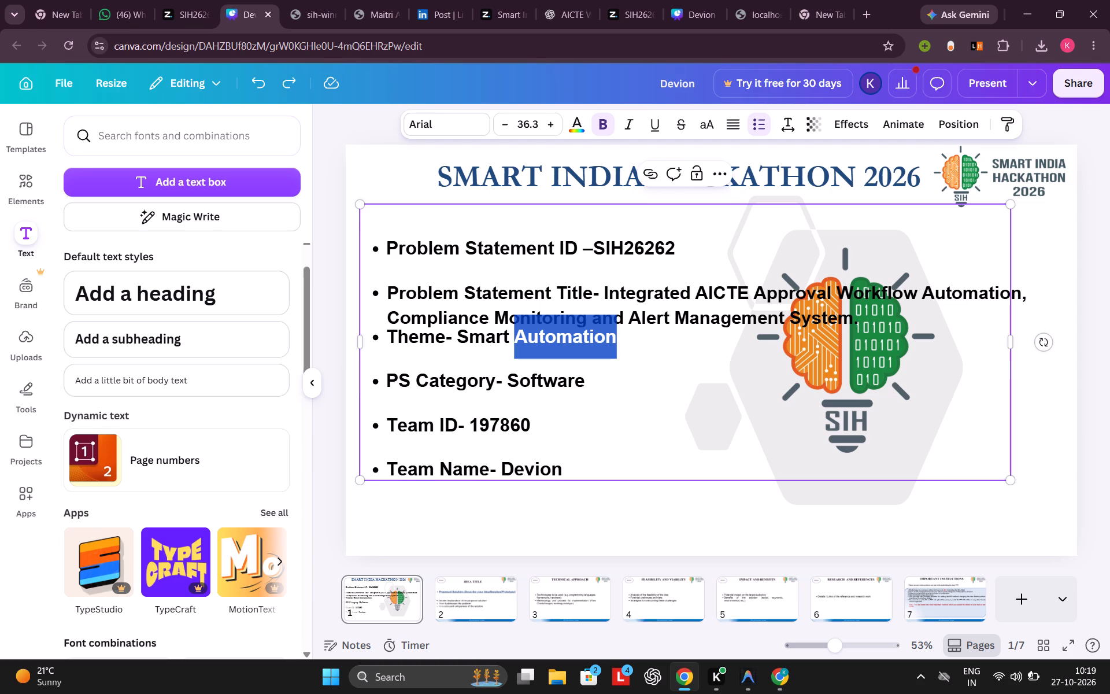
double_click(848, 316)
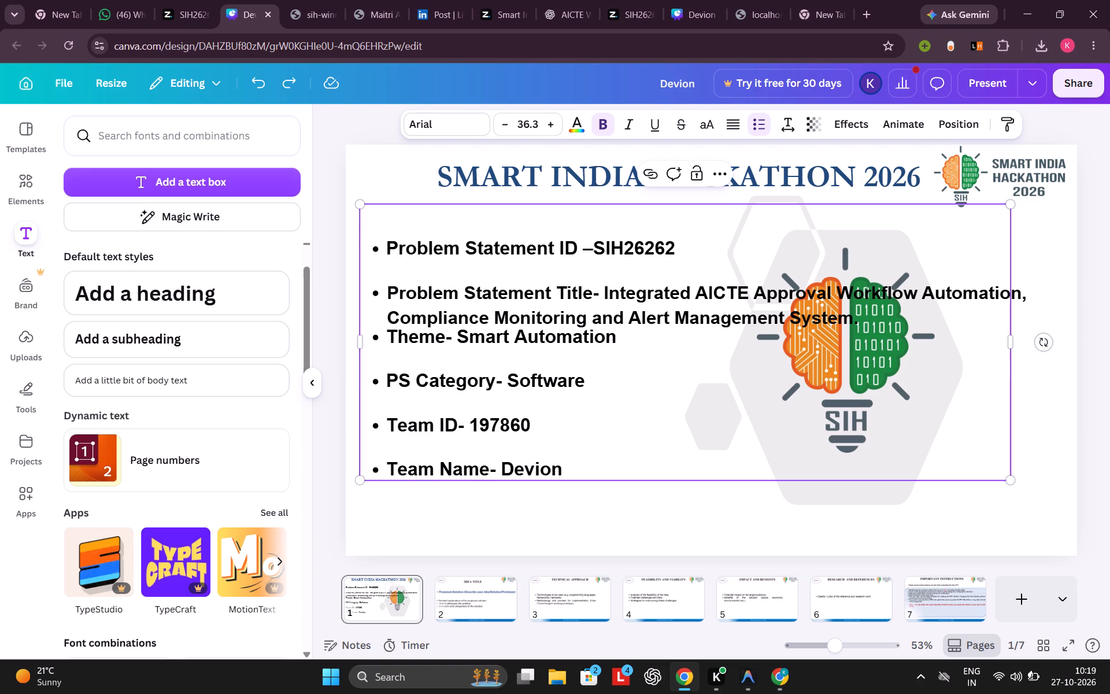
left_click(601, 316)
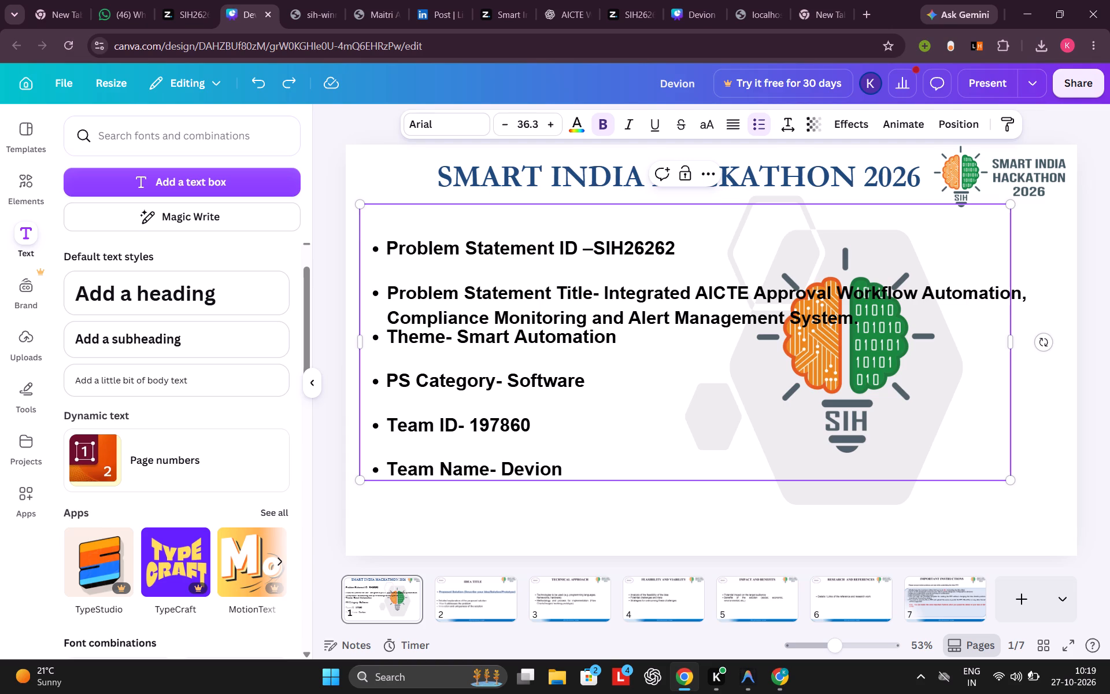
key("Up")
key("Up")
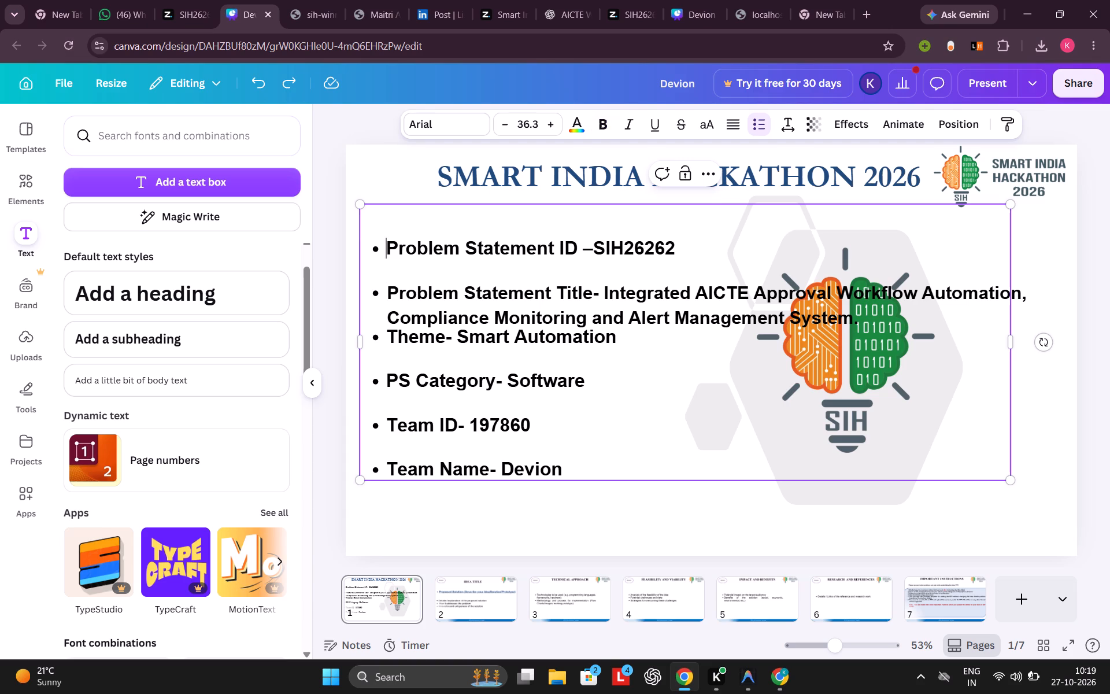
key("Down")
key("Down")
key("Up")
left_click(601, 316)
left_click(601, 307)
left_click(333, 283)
Nudge the problem statement title text box slightly upward to leave more space above the Theme bullet.
left_click(527, 296)
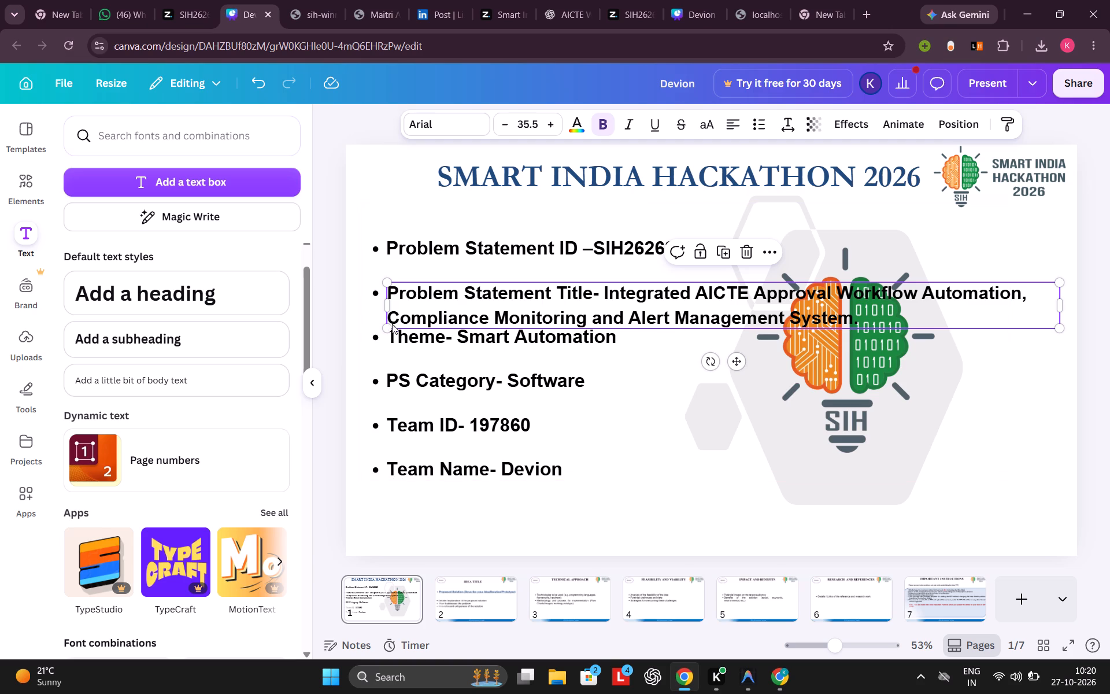
left_click(723, 319)
left_click(723, 327)
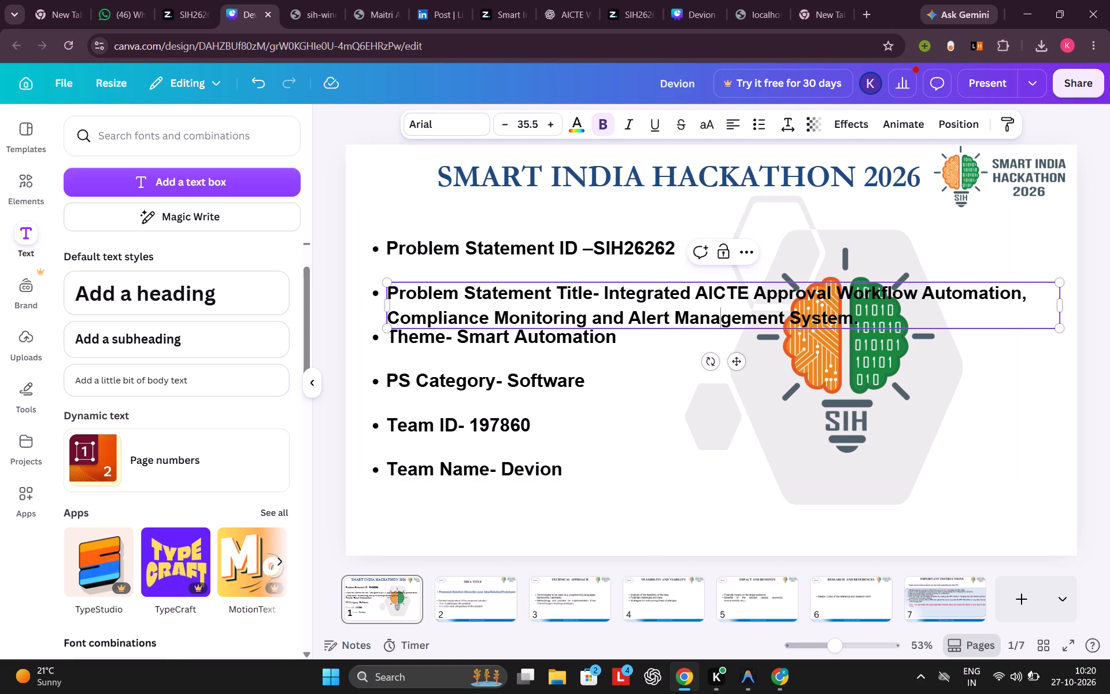
left_click(723, 328)
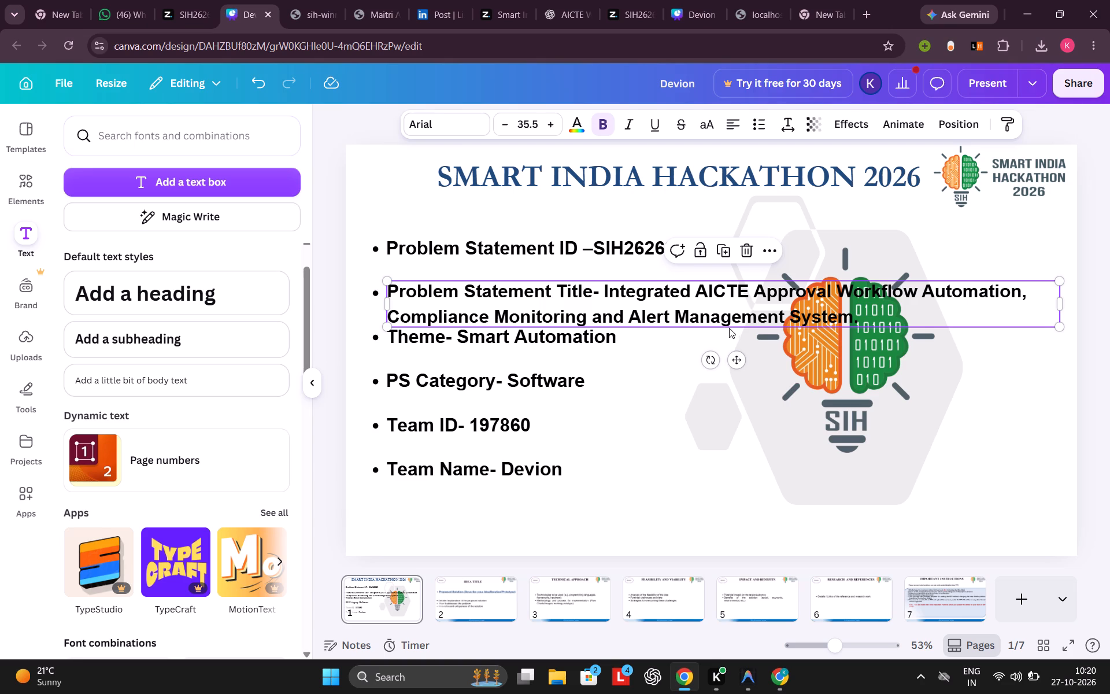
left_click(721, 311)
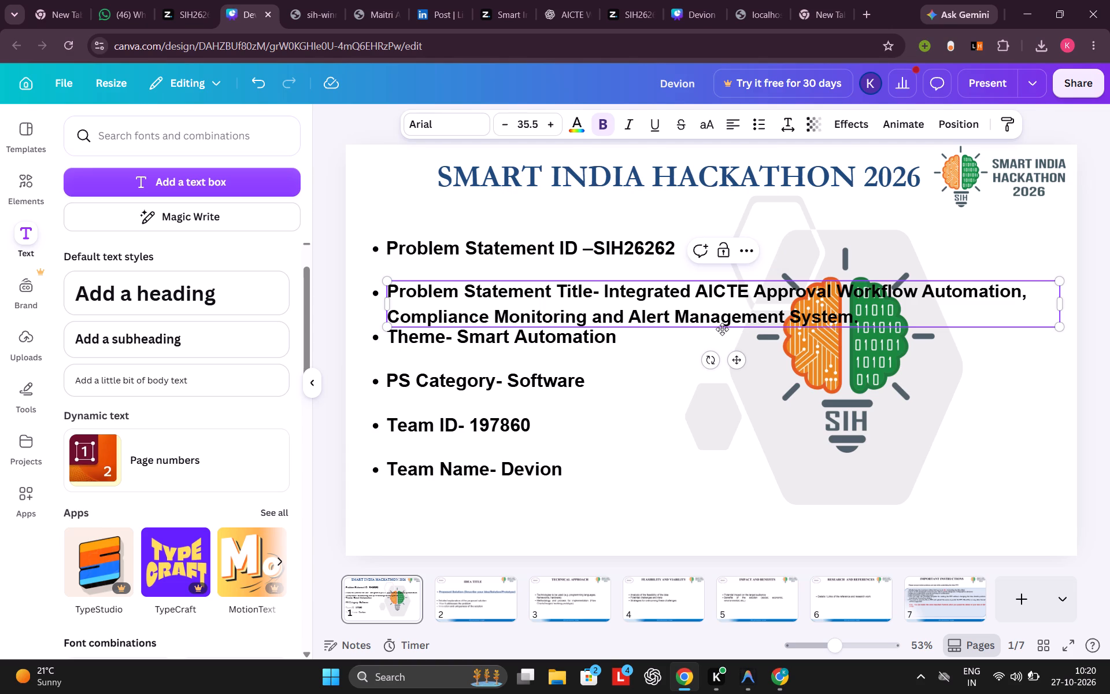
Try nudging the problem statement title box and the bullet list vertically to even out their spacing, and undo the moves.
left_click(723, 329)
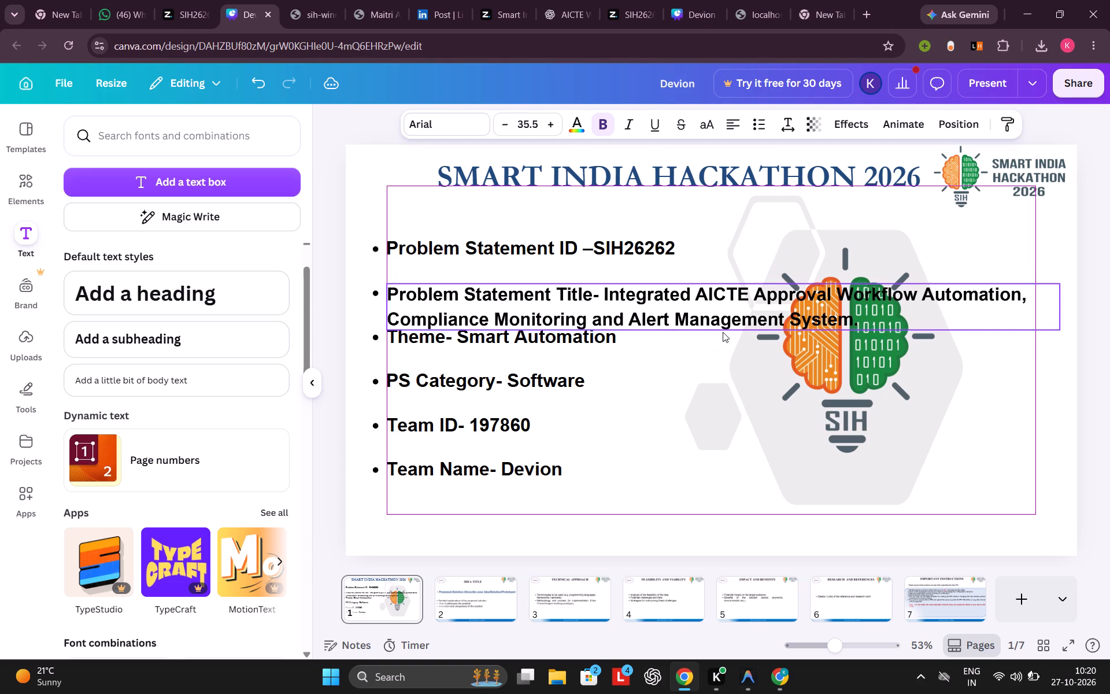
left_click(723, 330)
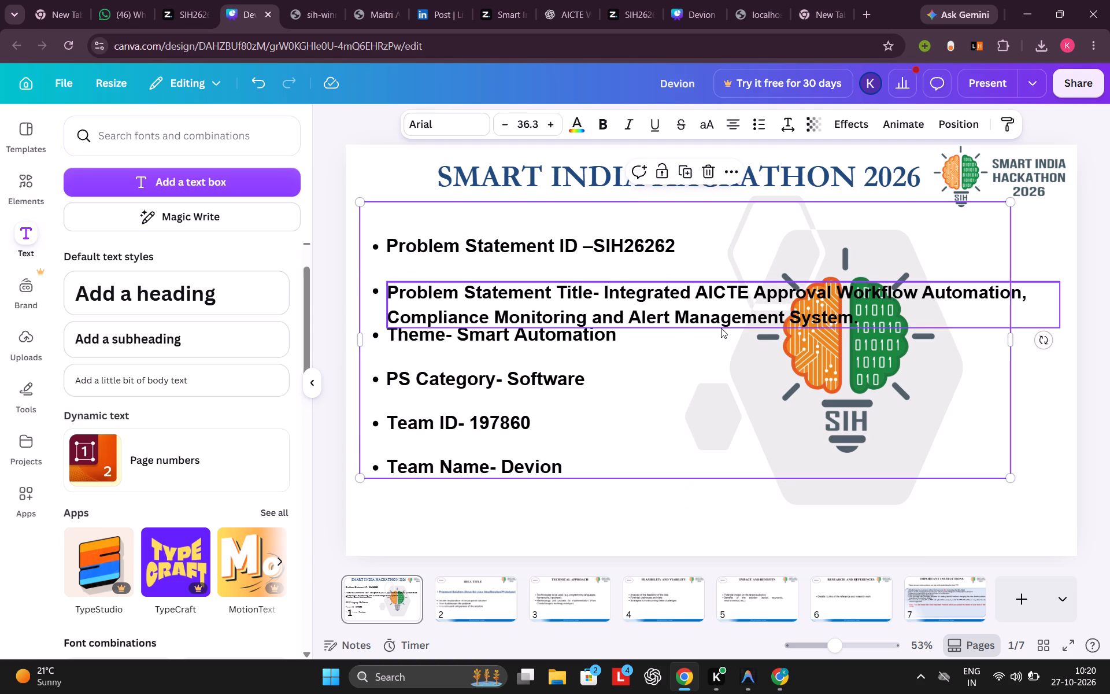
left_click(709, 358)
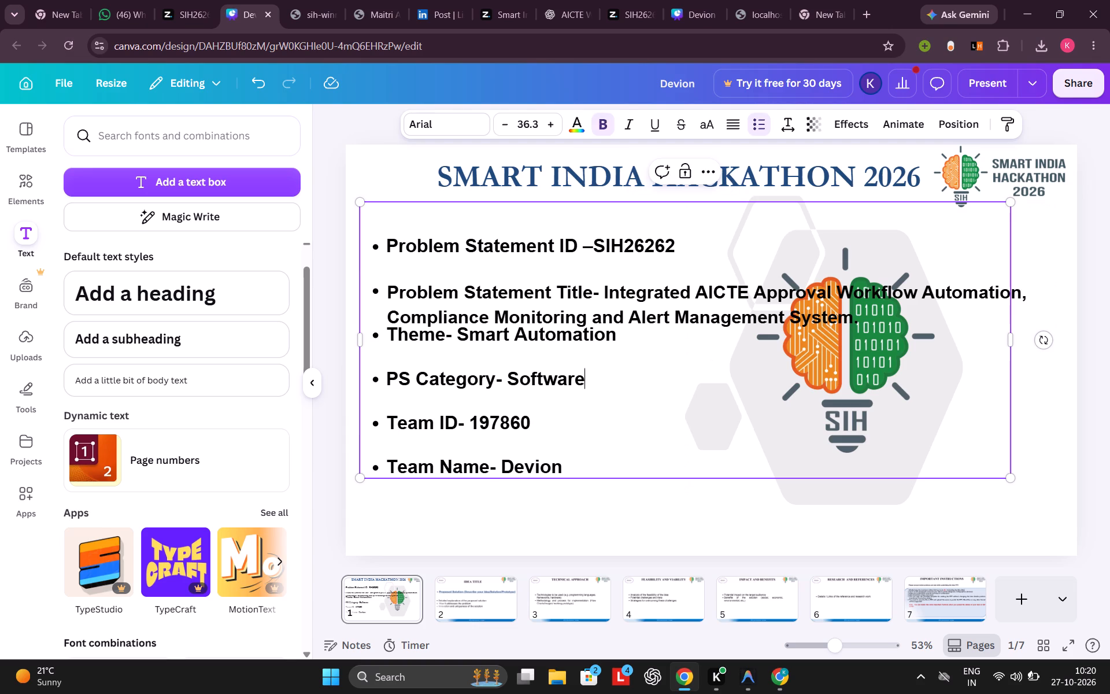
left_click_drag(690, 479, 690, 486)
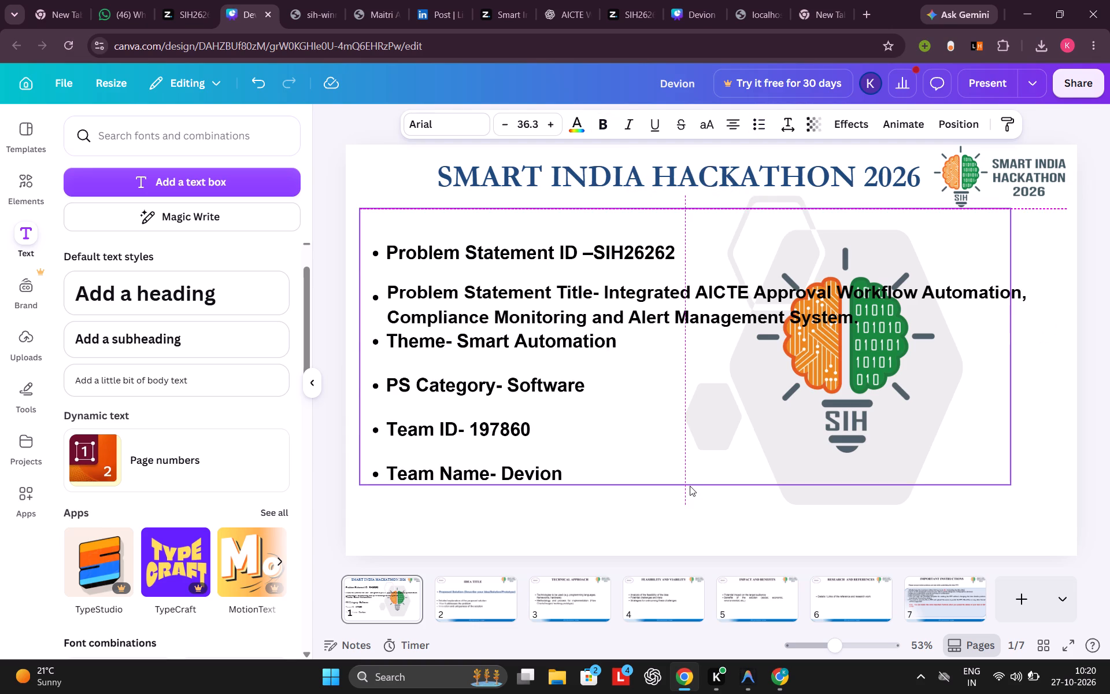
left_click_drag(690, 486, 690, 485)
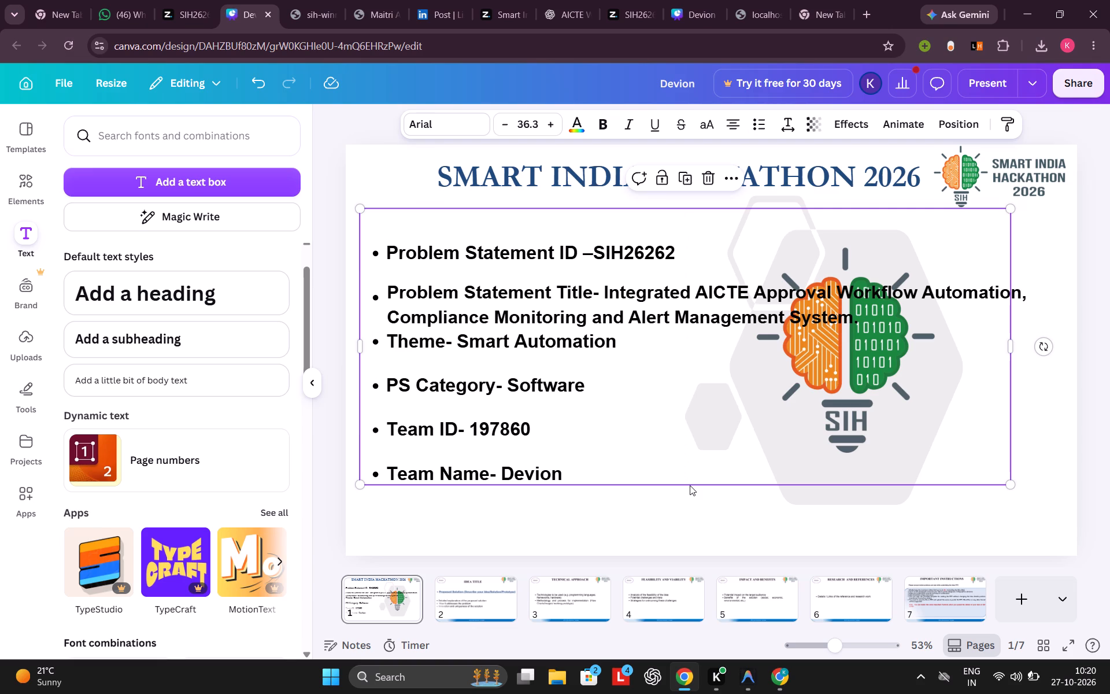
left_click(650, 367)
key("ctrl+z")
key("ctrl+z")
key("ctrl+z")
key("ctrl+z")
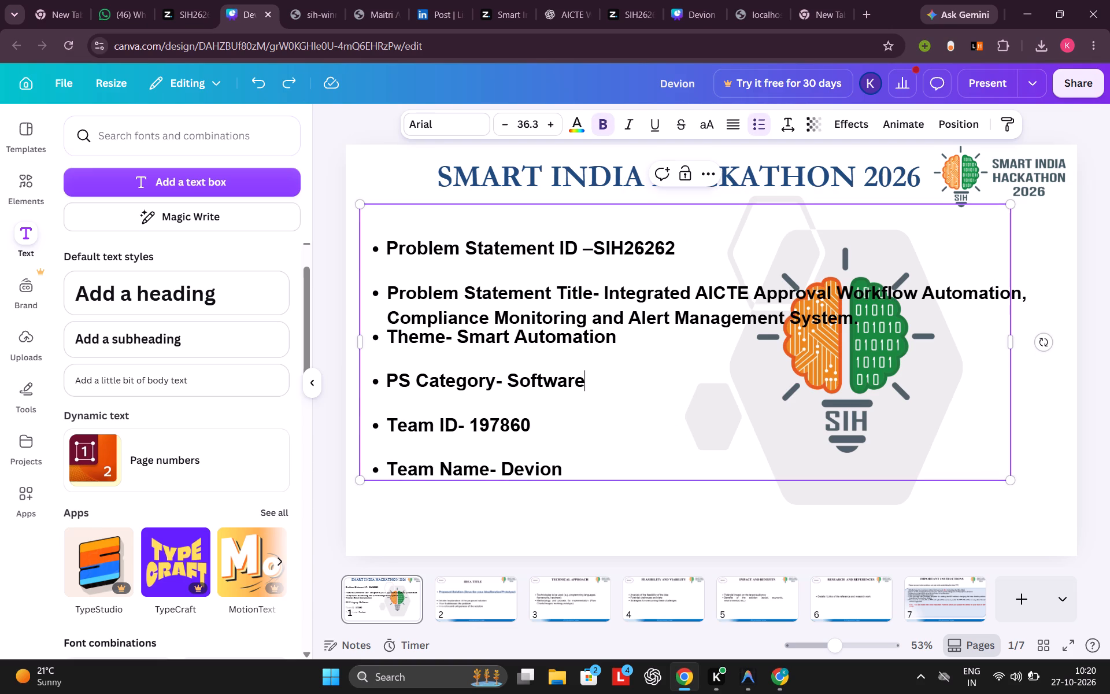
Copy the full problem statement title text from its separate text box.
left_click(860, 322)
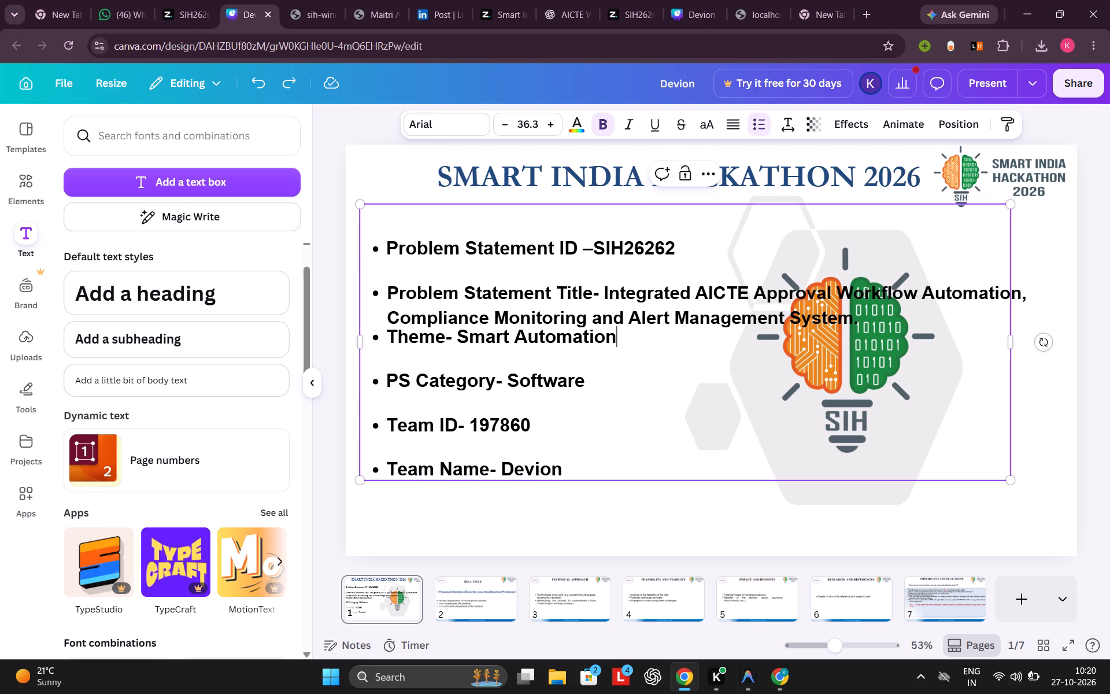
left_click(856, 320)
left_click(817, 294)
left_click(333, 306)
left_click_drag(857, 319, 663, 299)
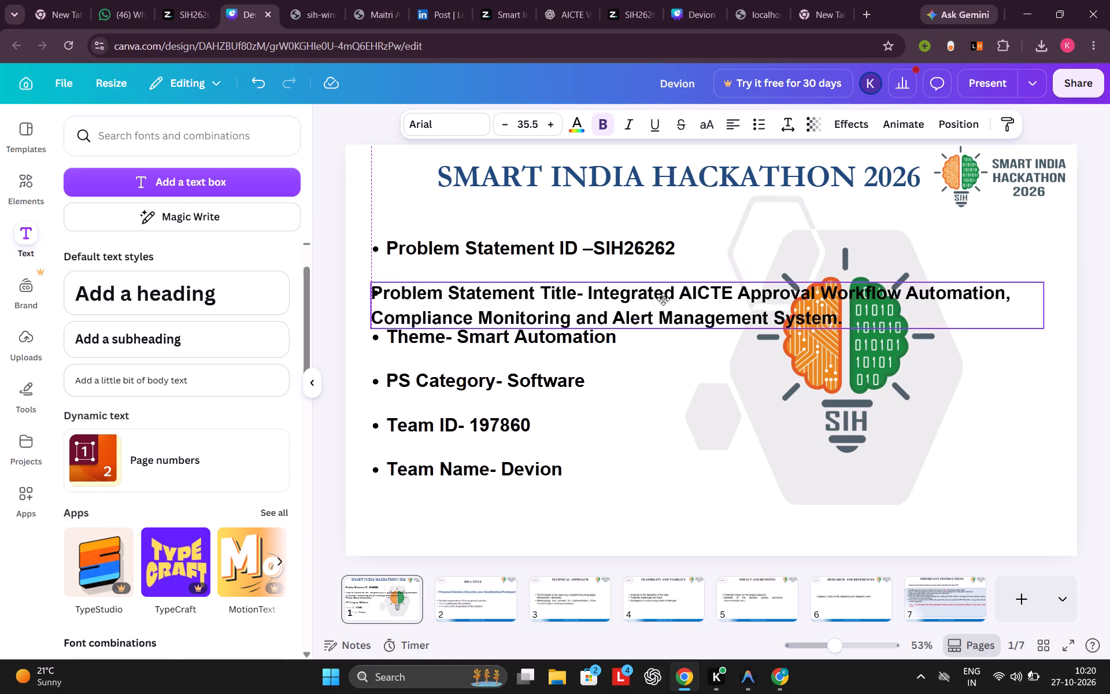
left_click_drag(663, 299, 809, 319)
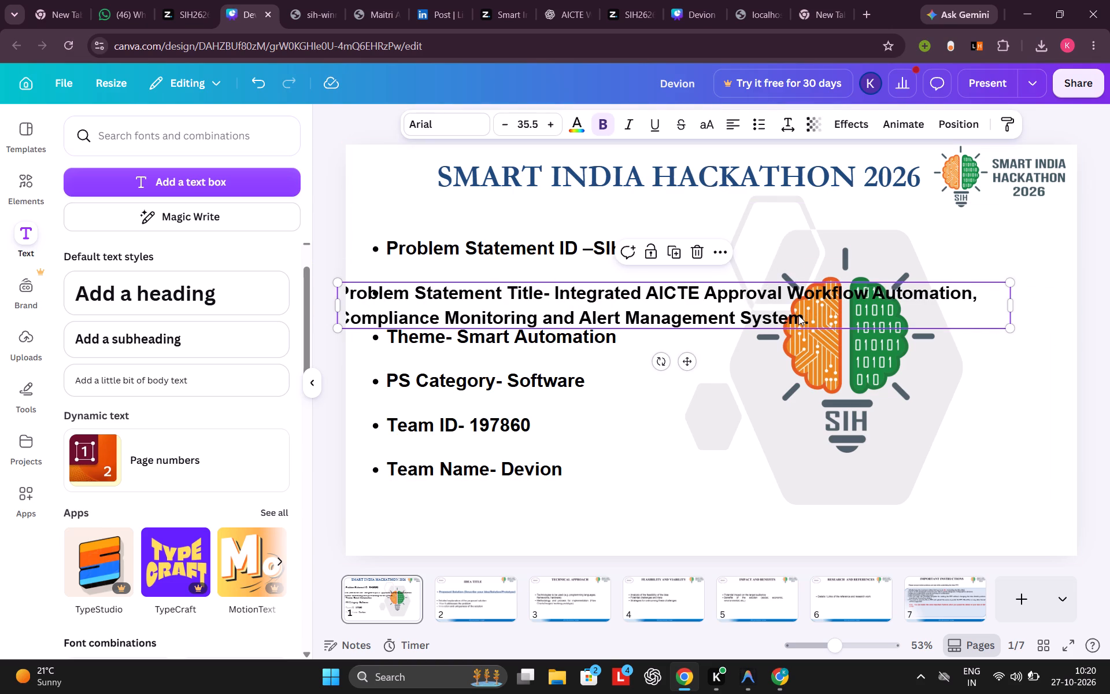
double_click(798, 315)
left_click(806, 316)
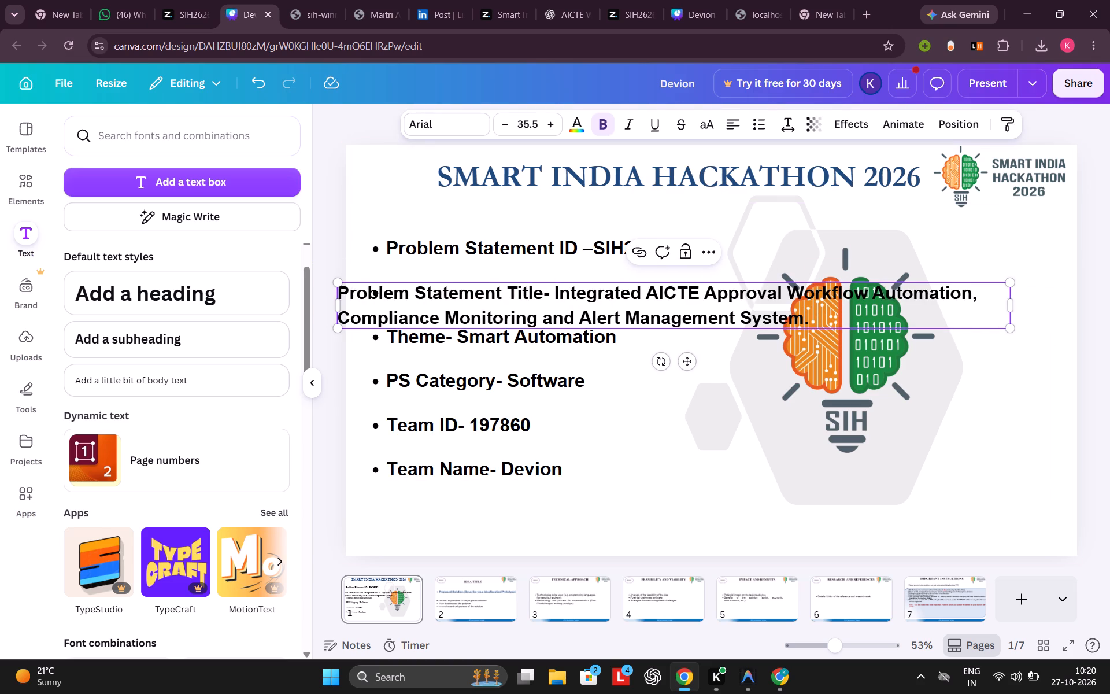
left_click(809, 318)
left_click_drag(809, 318, 338, 280)
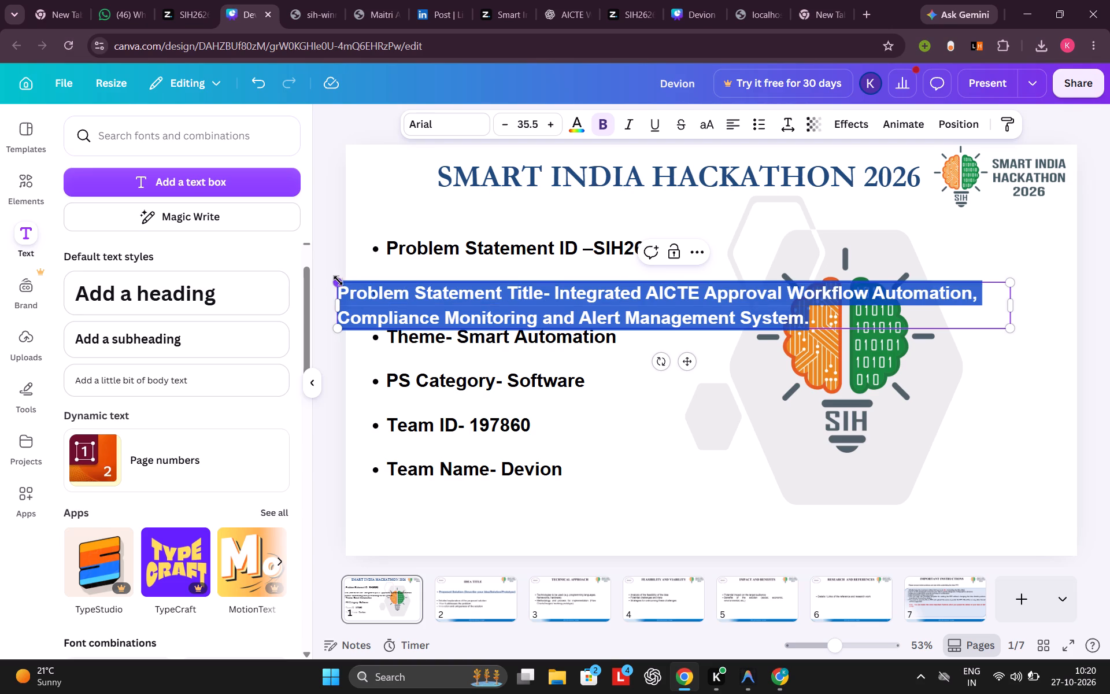
left_click_drag(338, 280, 340, 284)
key("ctrl+c")
key("ctrl+c")
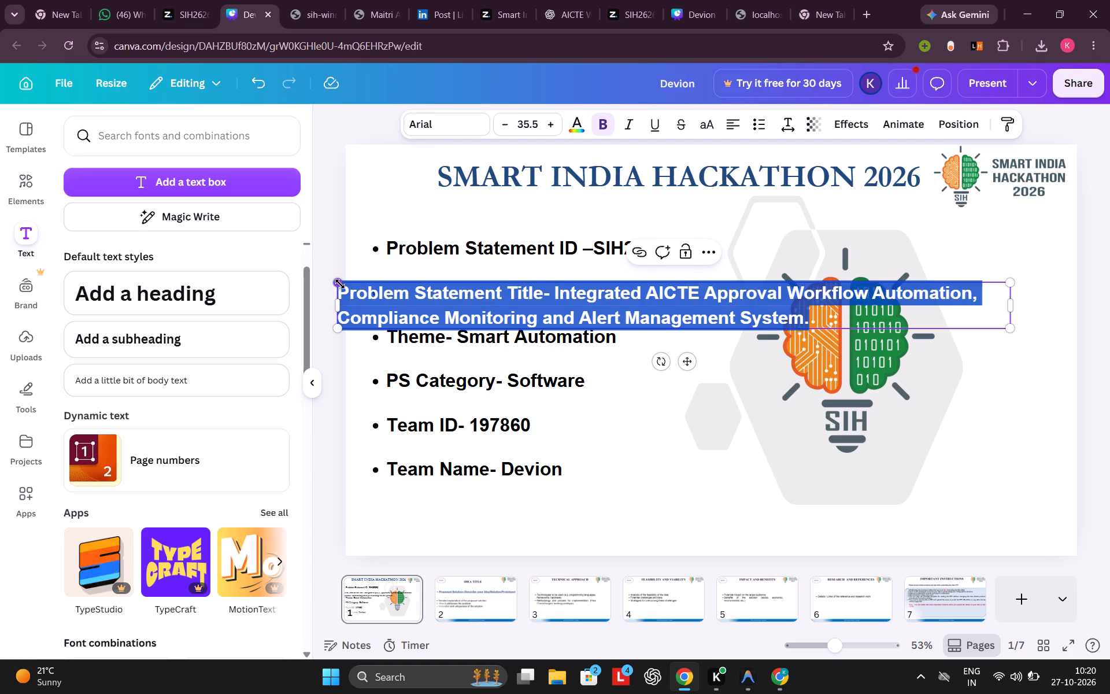
Delete all the text of the separate problem statement title box so only the bullet list remains.
left_click(404, 300)
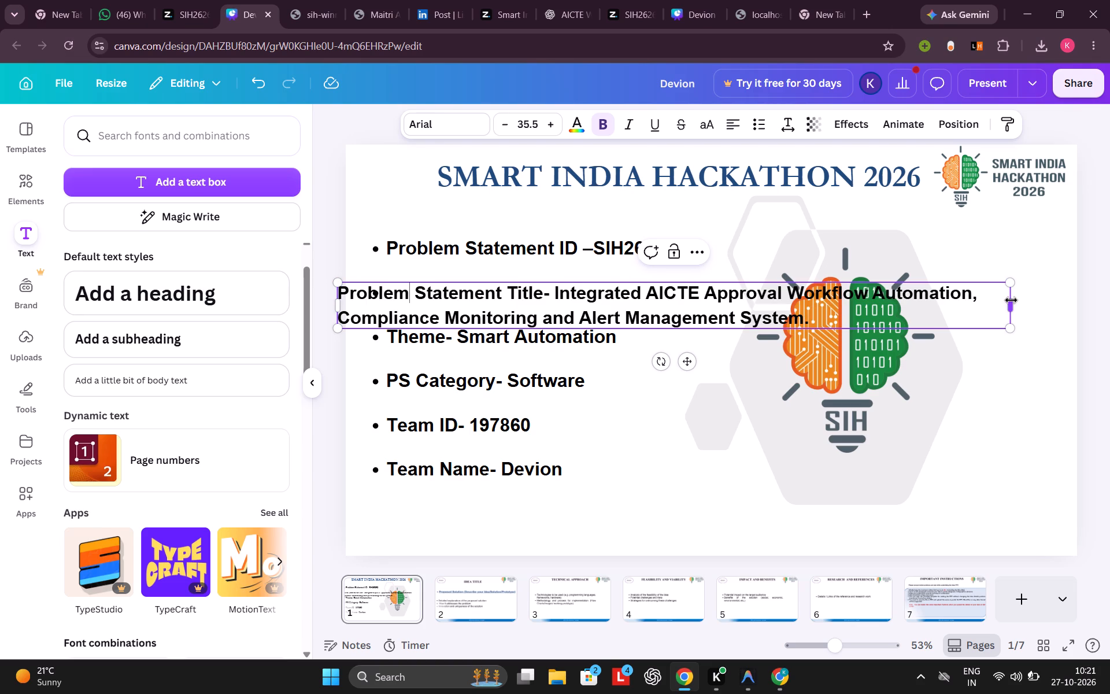
left_click(694, 249)
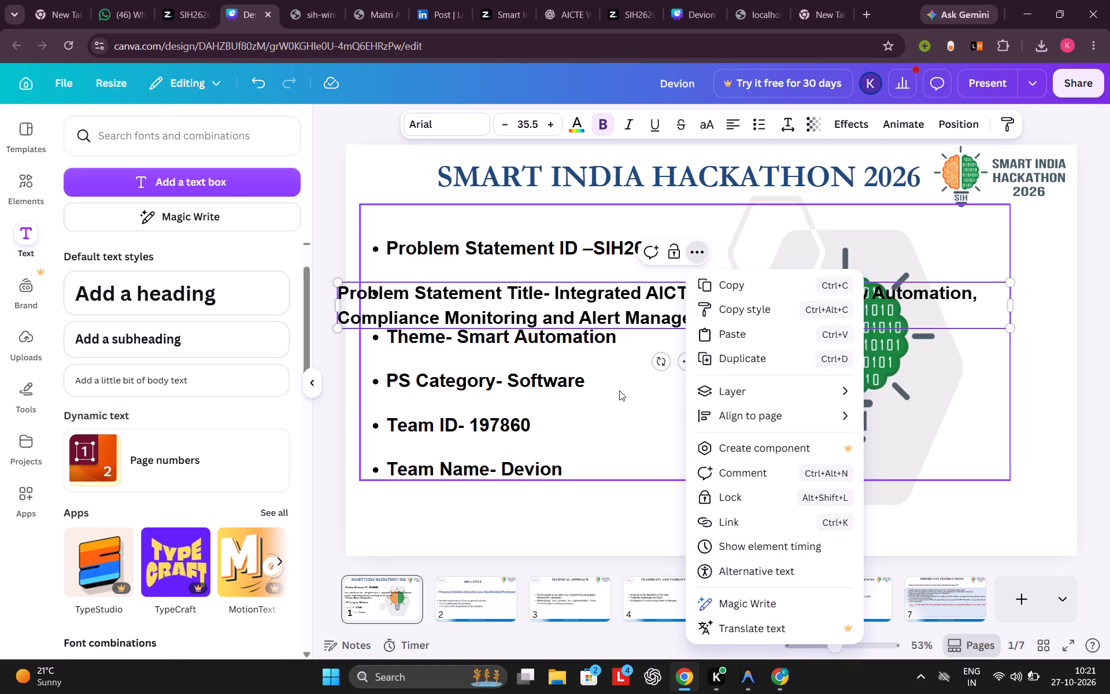
key("Delete")
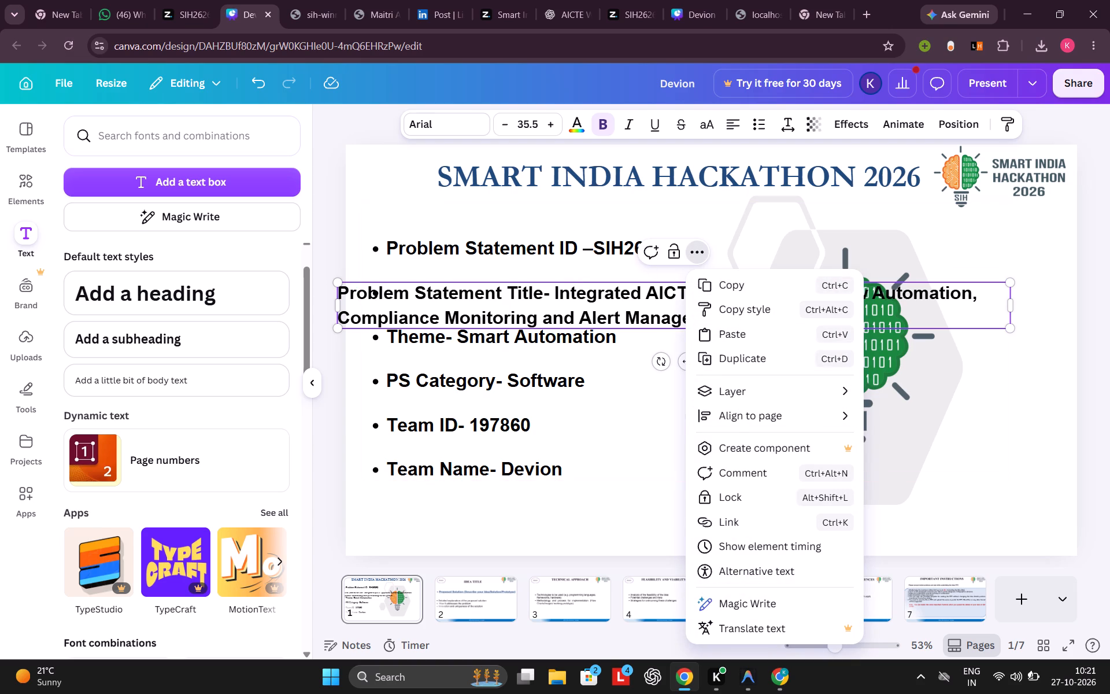
left_click(579, 299)
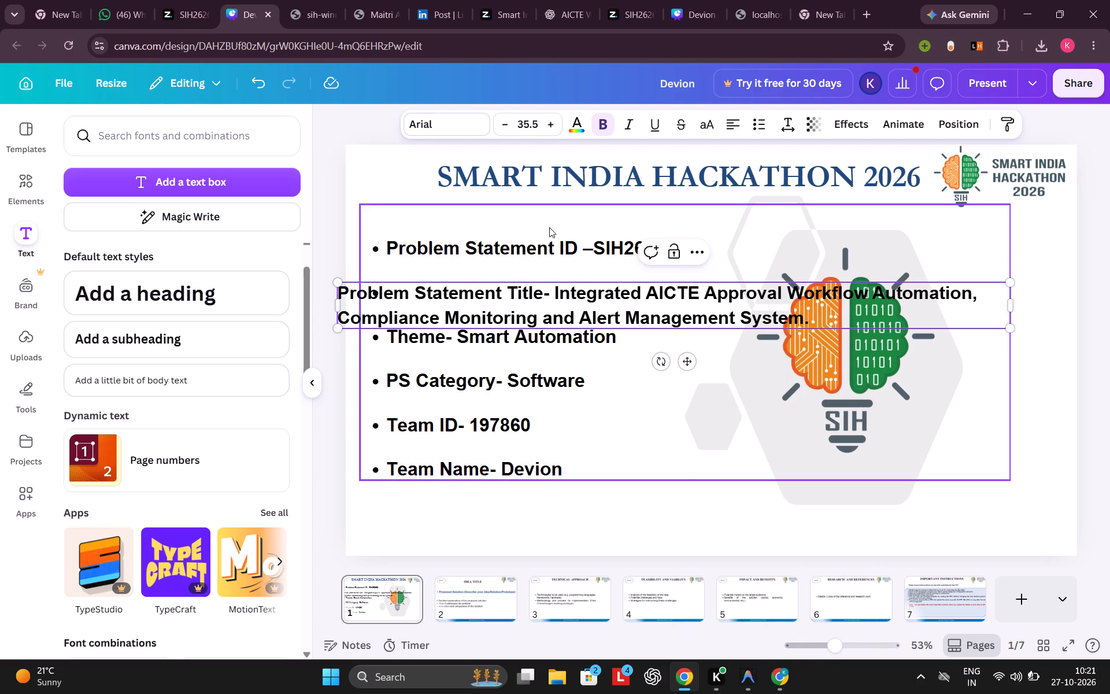
left_click_drag(350, 295, 948, 320)
key("BackSpace")
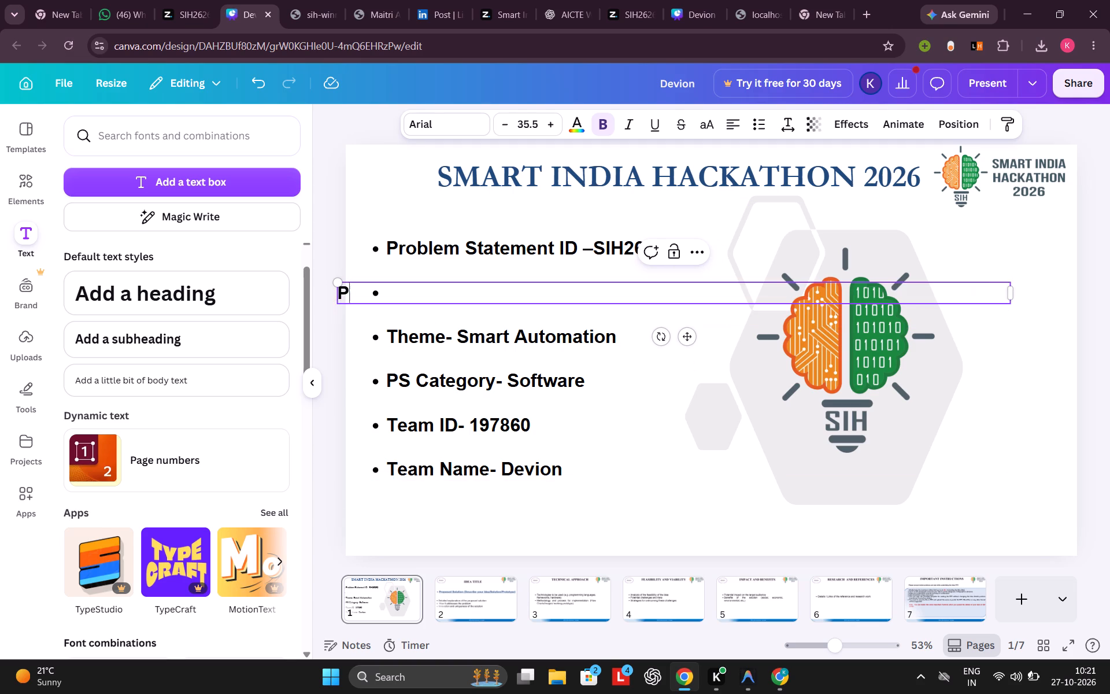
key("BackSpace")
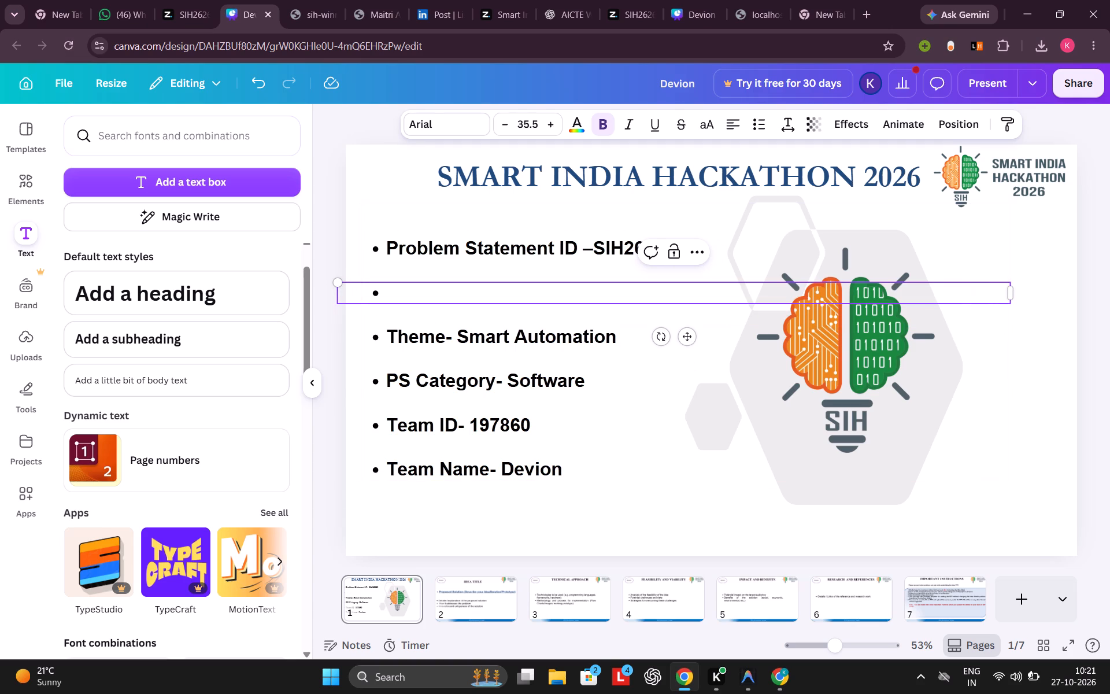
left_click_drag(988, 304, 899, 352)
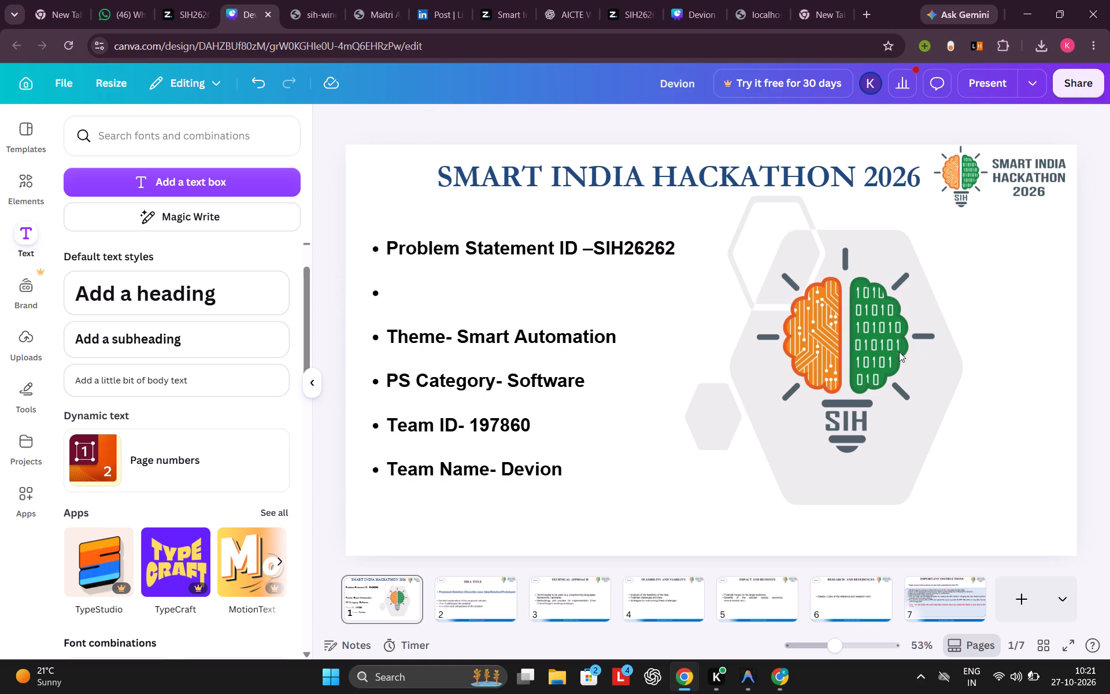
left_click_drag(899, 352, 890, 346)
Paste the copied problem statement title into the empty second bullet, between the Problem Statement ID and Theme items.
left_click(613, 327)
left_click(569, 289)
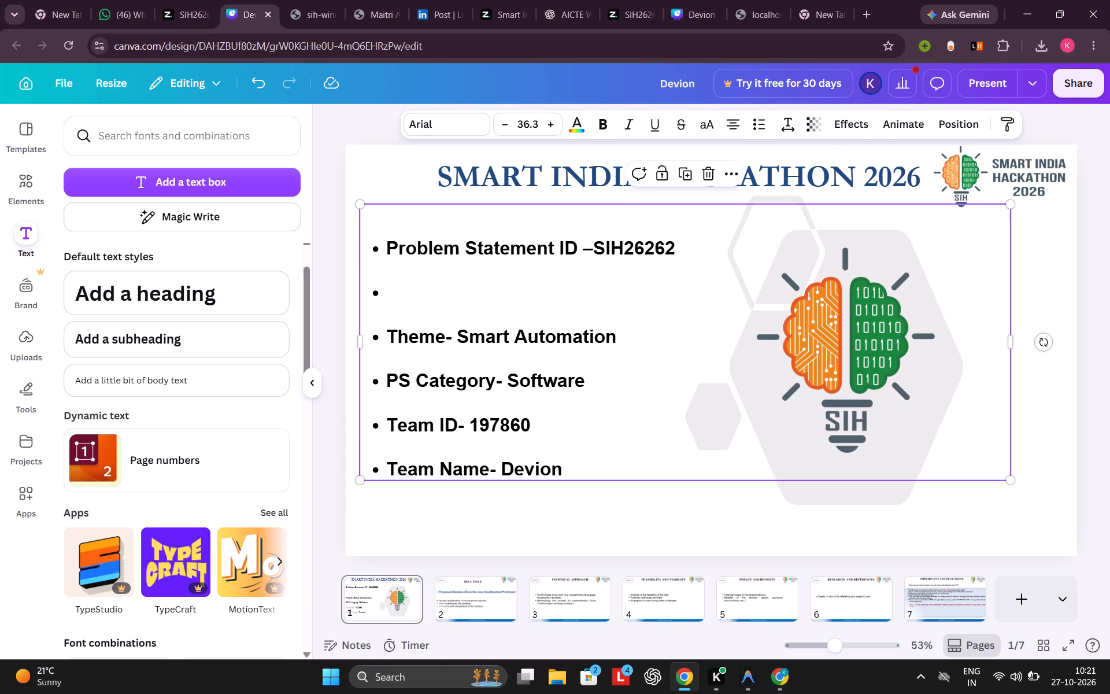
left_click(529, 280)
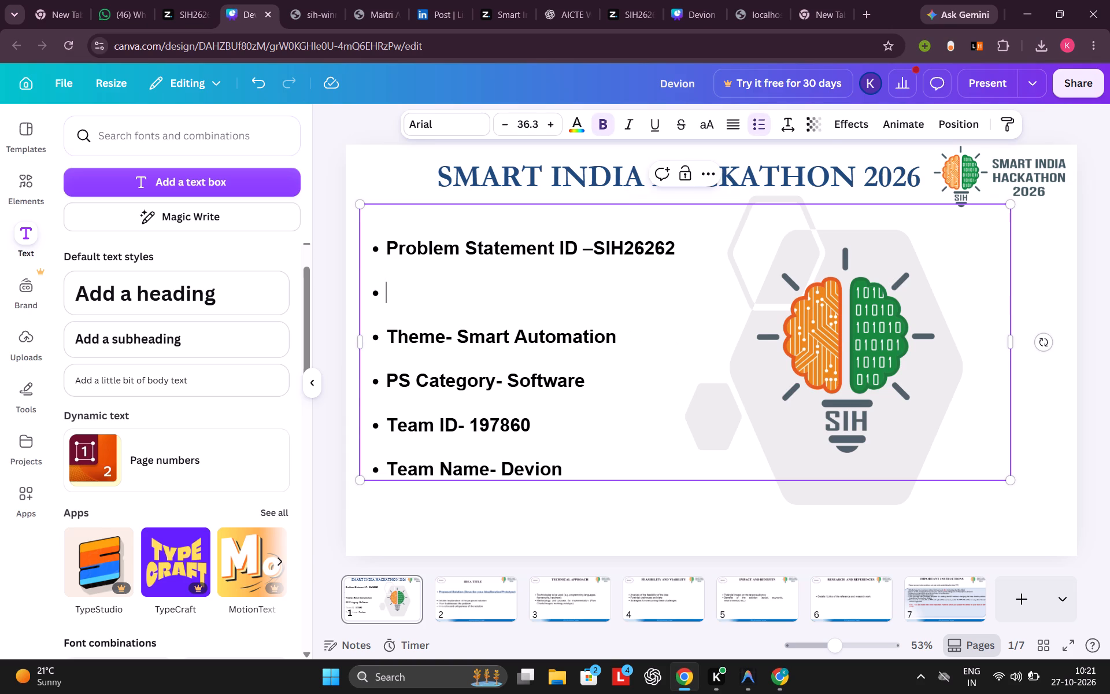
key("ctrl+v")
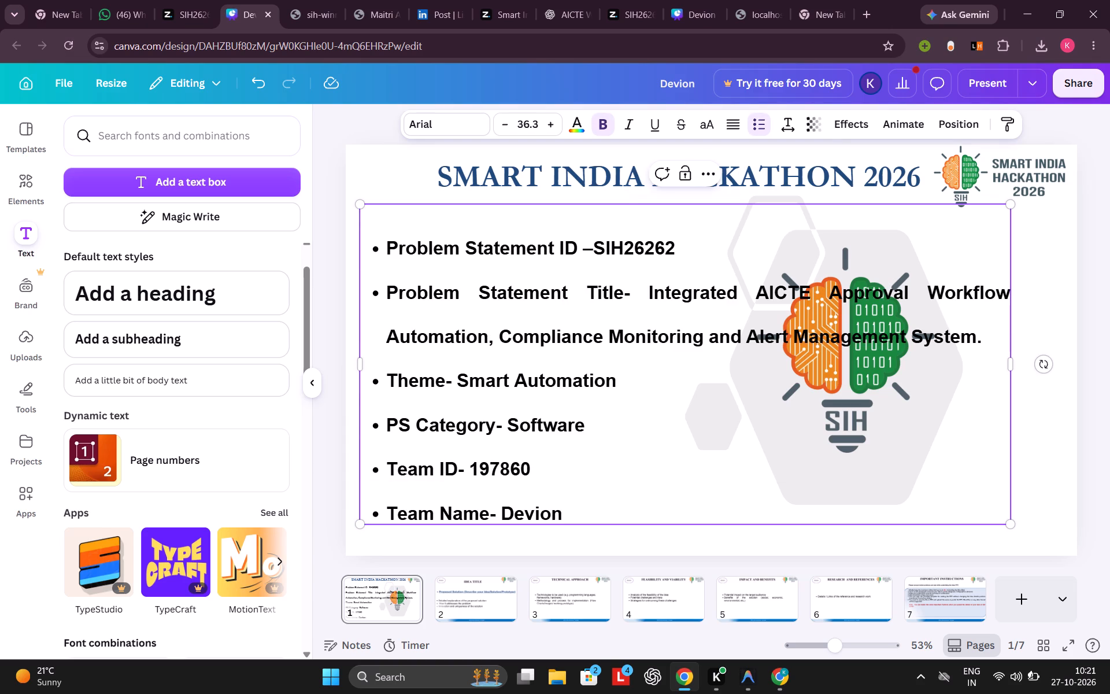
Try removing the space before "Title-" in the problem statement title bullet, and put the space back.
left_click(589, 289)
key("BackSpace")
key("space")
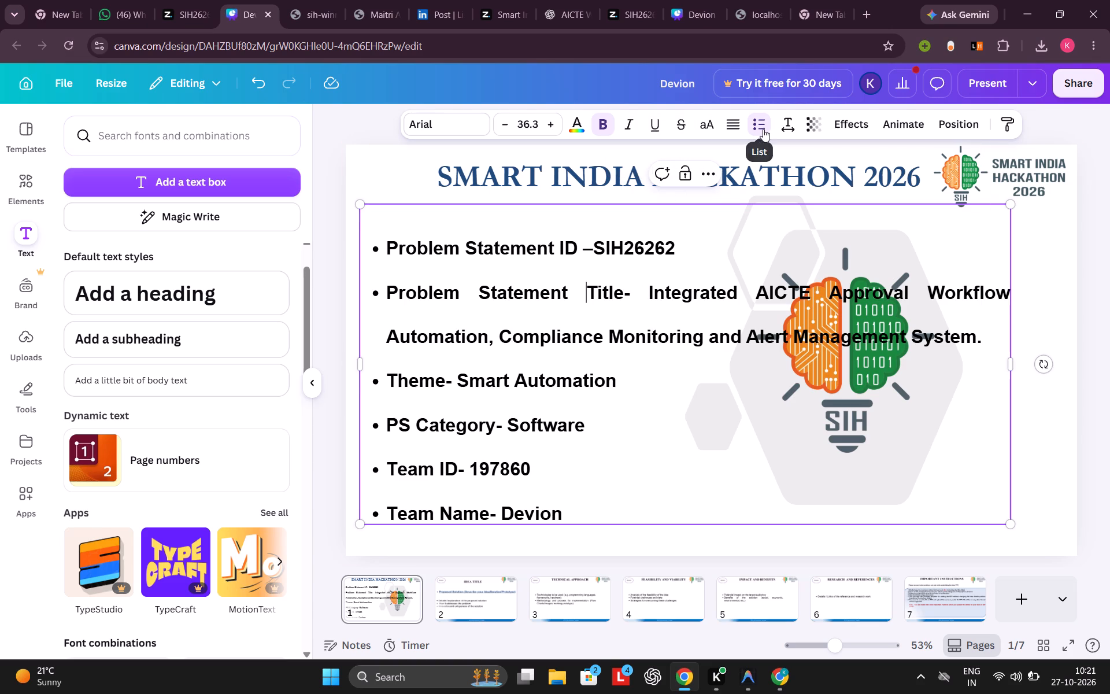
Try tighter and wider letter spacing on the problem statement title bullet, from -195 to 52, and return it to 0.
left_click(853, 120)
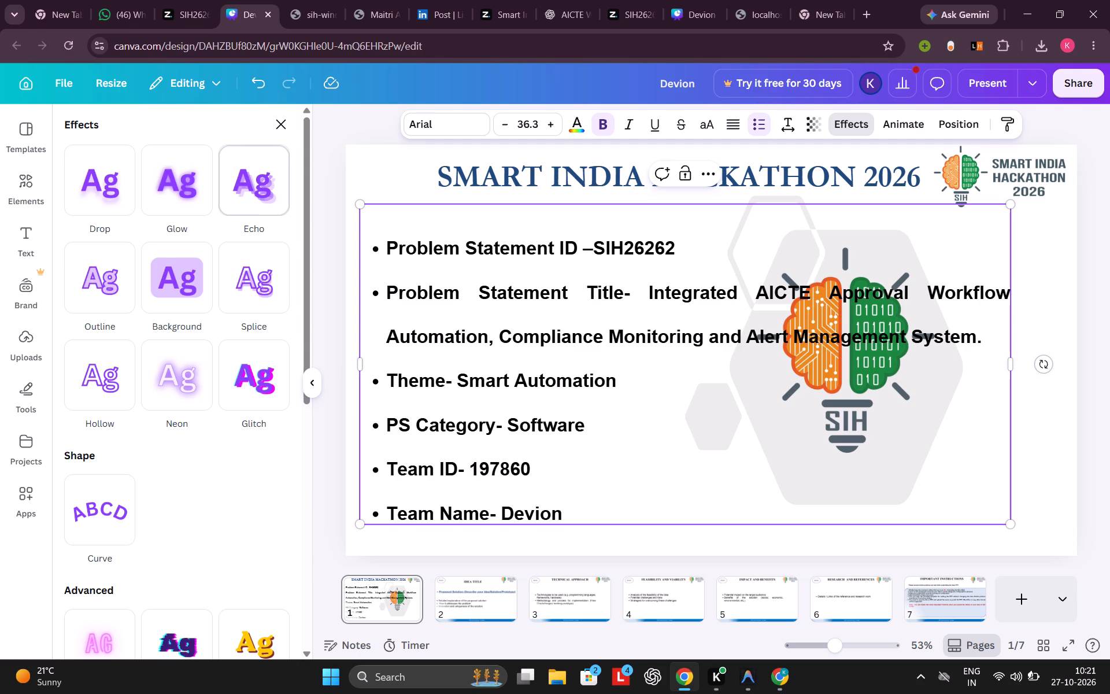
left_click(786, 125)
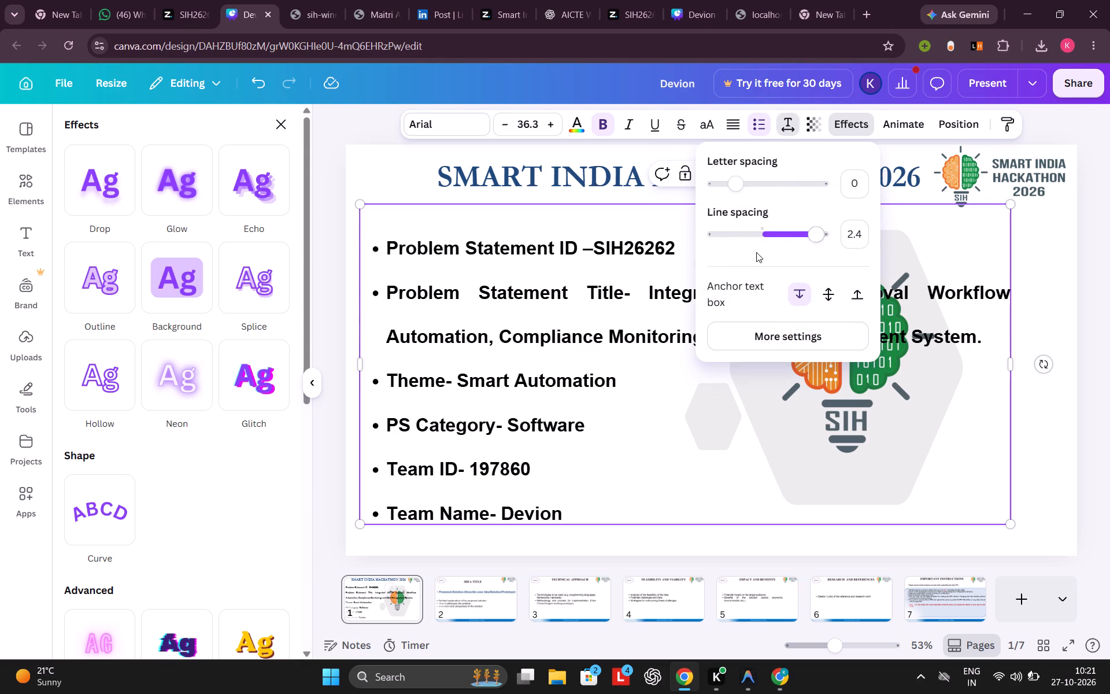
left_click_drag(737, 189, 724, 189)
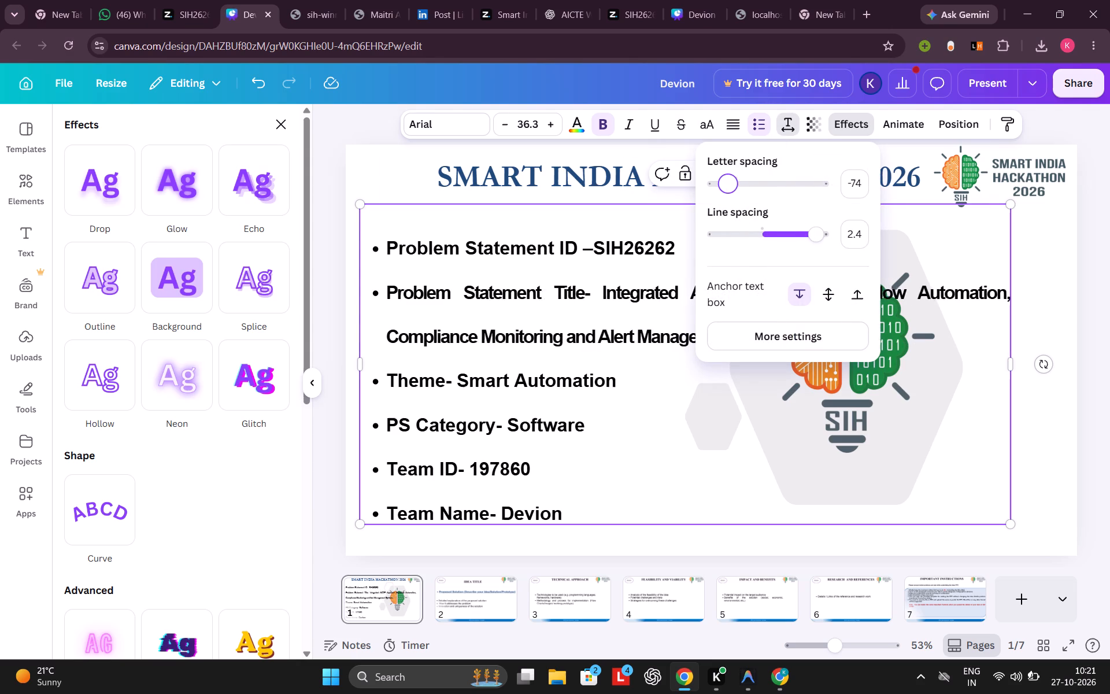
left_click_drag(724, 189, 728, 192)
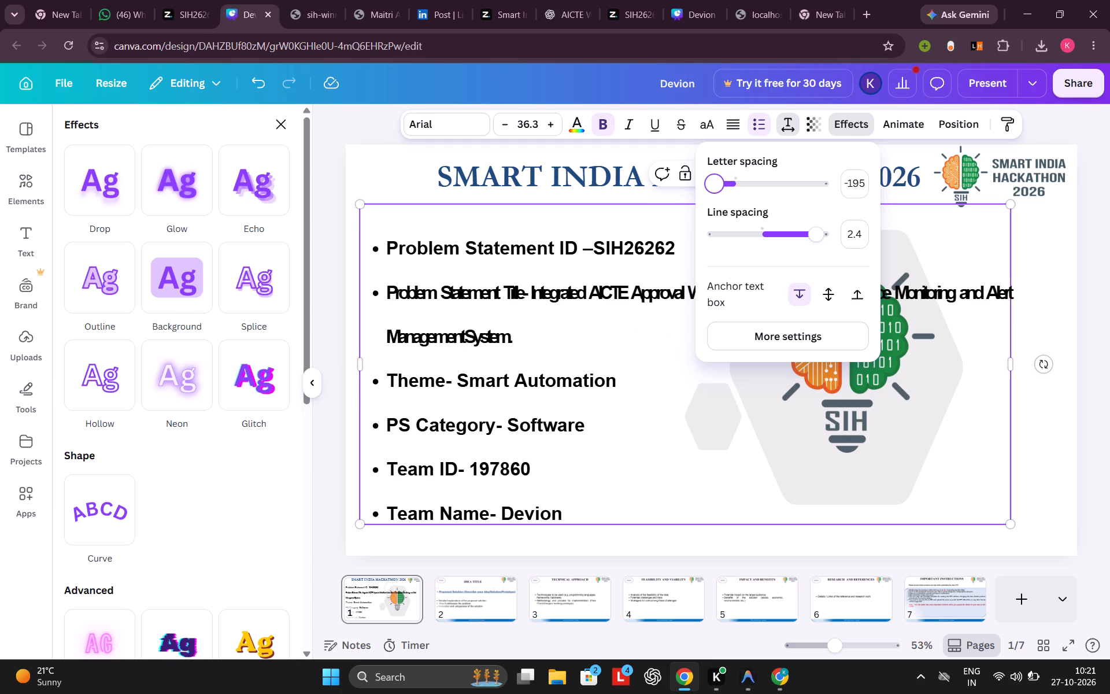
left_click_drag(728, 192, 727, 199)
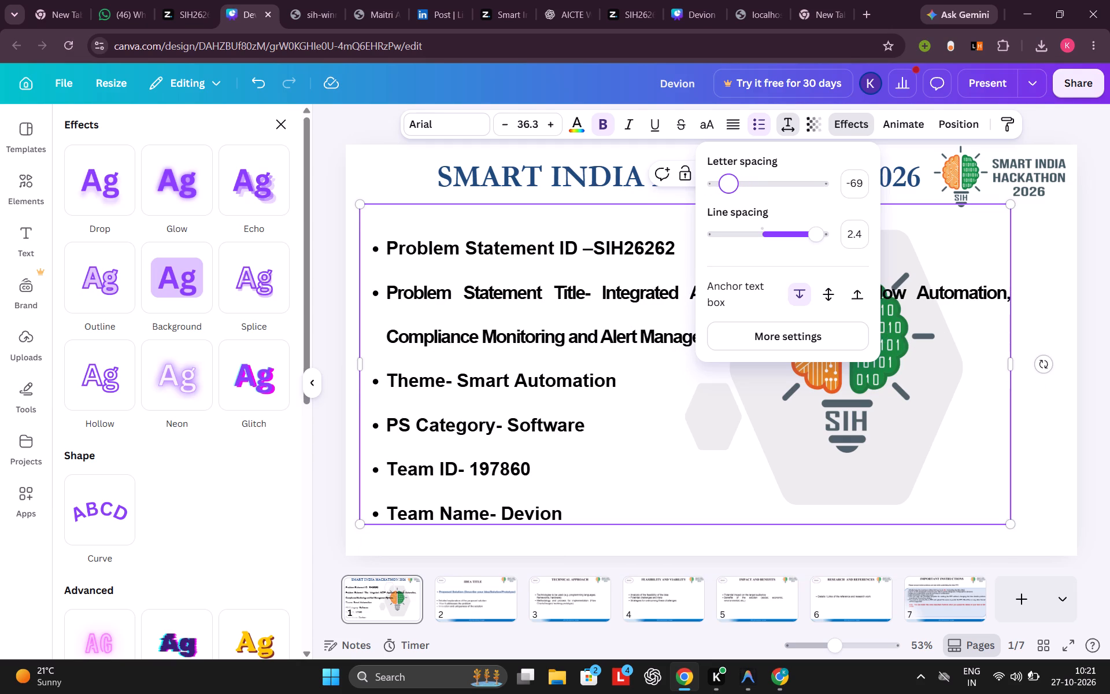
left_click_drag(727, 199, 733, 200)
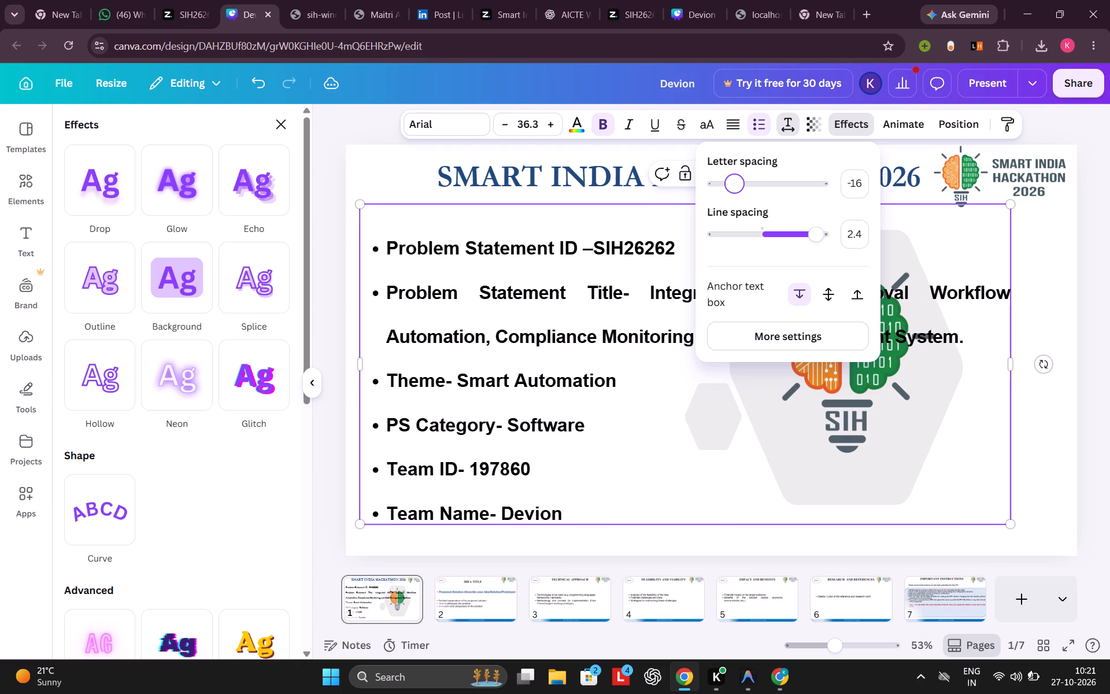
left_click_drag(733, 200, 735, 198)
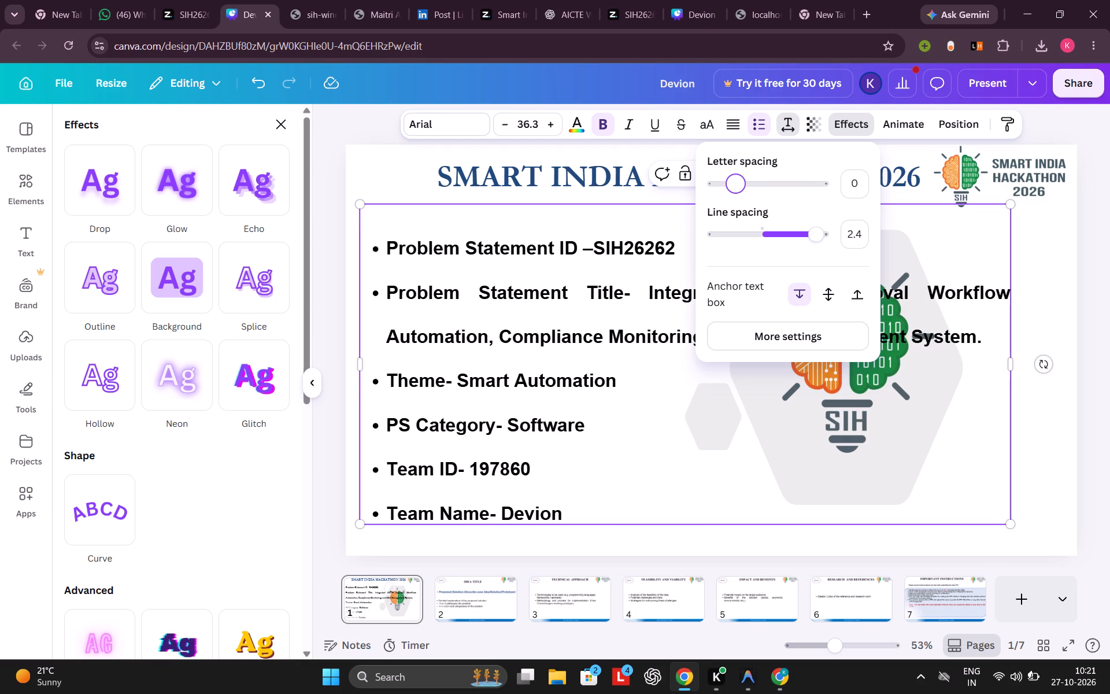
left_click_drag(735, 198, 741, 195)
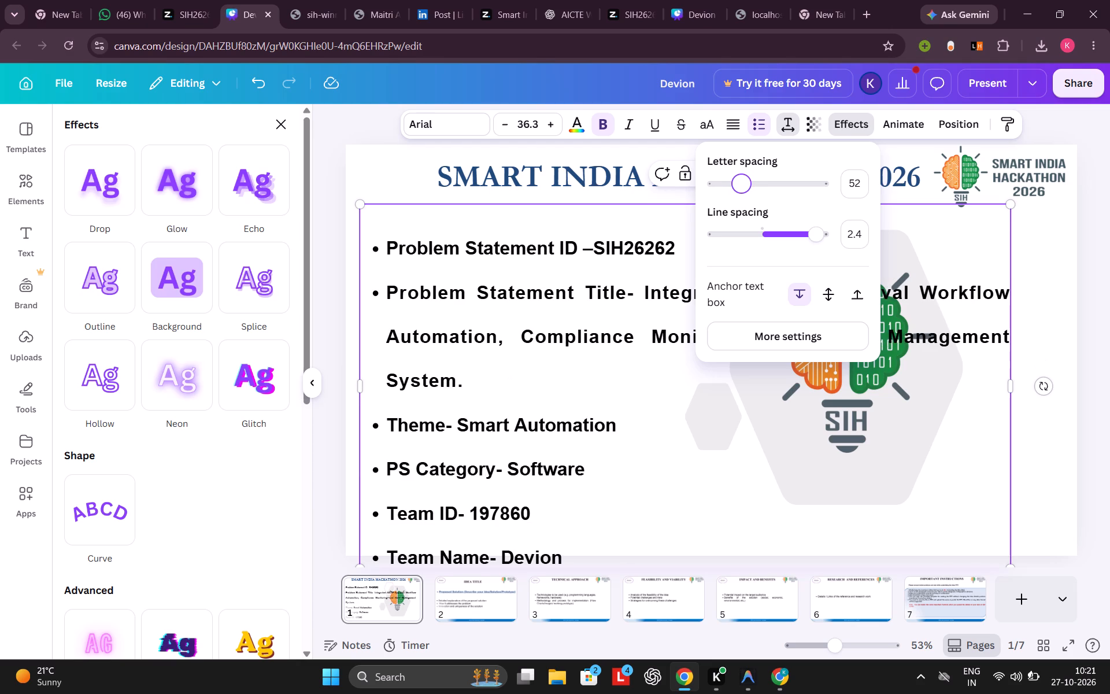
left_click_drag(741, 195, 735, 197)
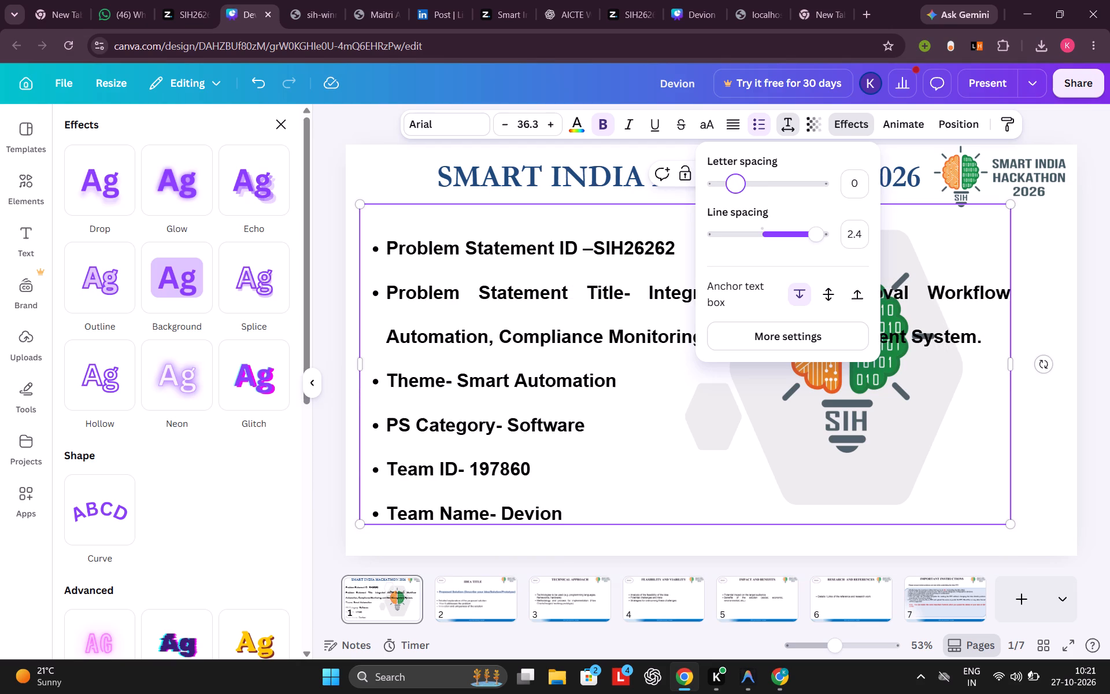
Set the letter spacing of the problem statement title bullet to 10.
left_click_drag(735, 197, 736, 197)
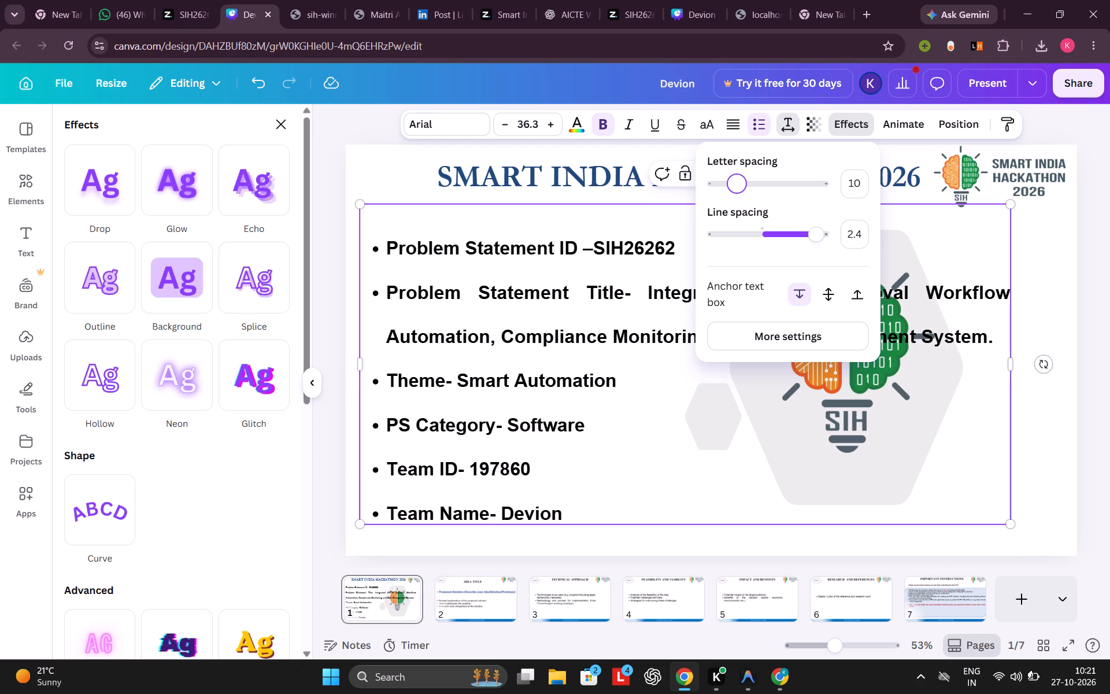
left_click(371, 124)
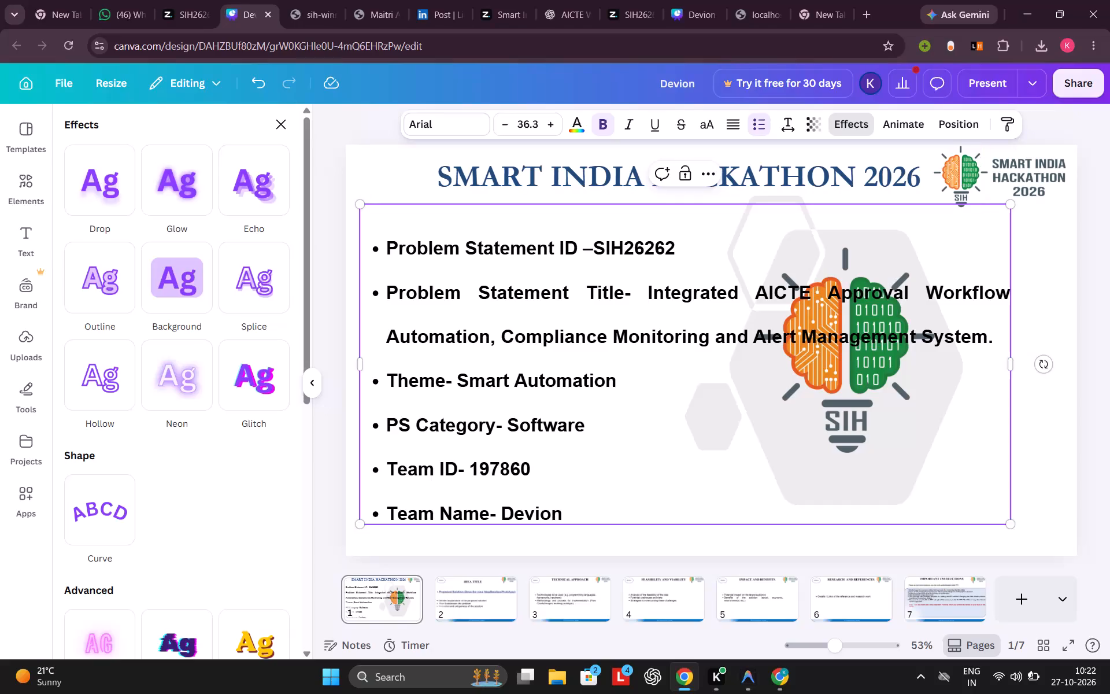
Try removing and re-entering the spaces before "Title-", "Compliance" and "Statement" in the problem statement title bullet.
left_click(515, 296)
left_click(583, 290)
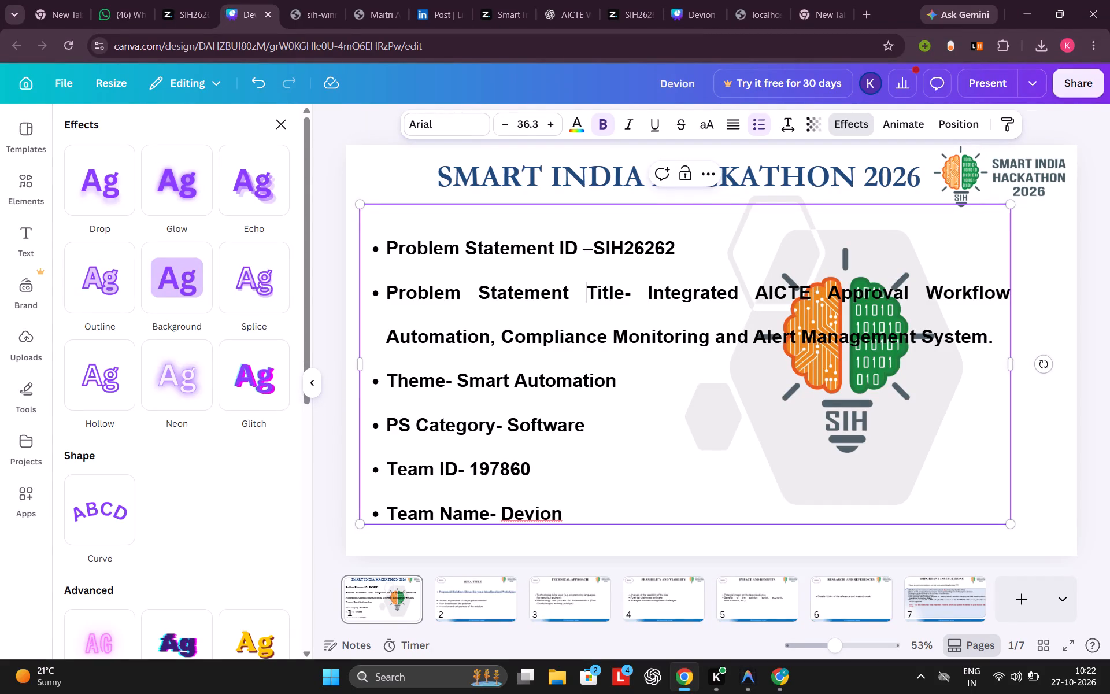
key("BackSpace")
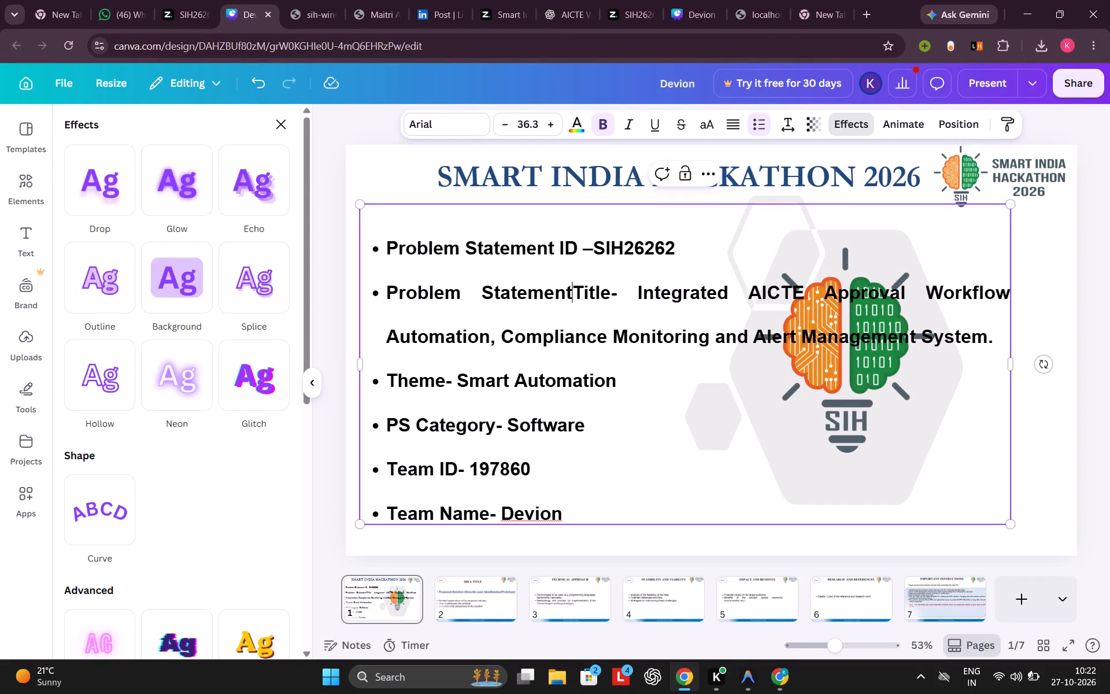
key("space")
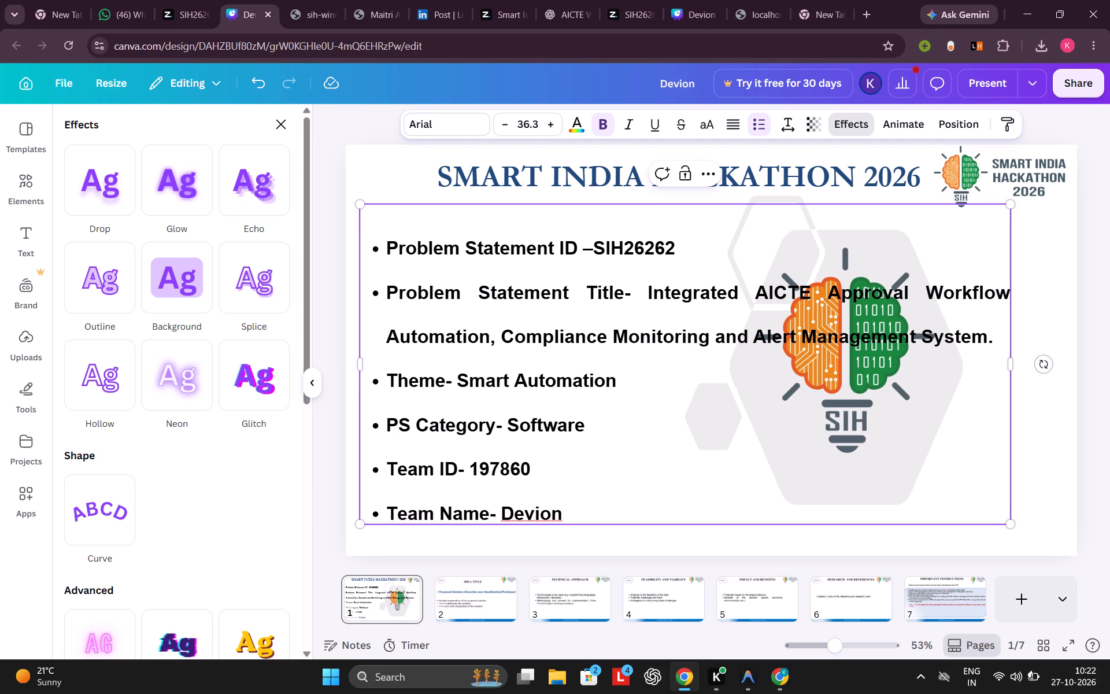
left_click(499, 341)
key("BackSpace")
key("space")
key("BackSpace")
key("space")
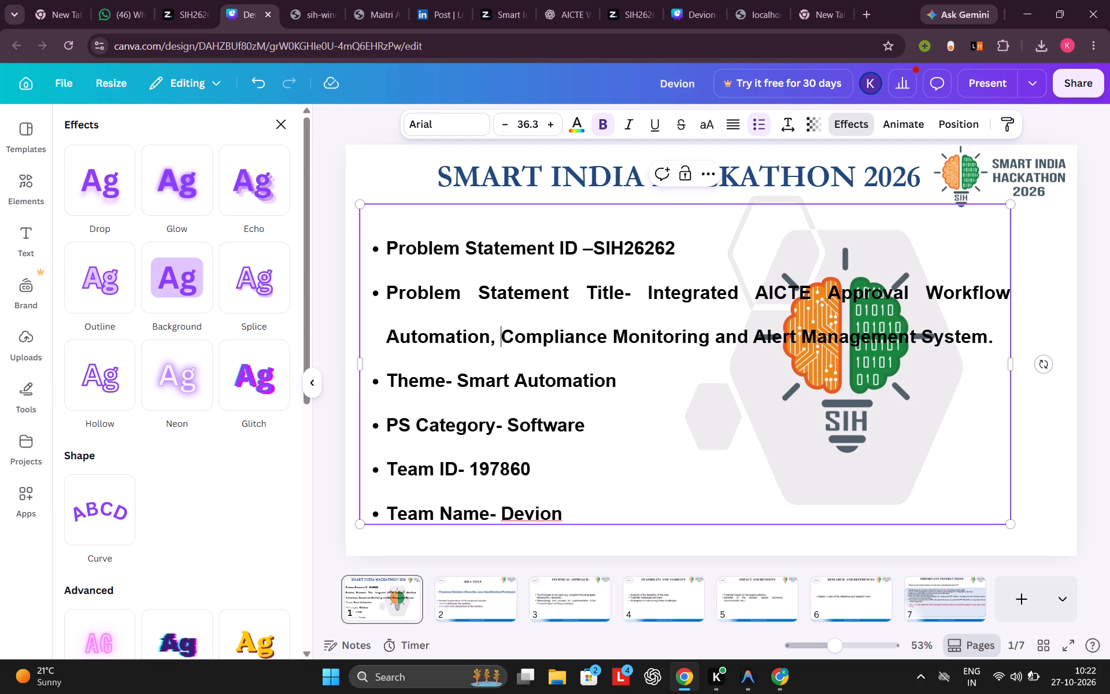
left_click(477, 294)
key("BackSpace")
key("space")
Select the gap between "Problem" and "Statement" in the title bullet and check its advanced spacing settings.
left_click_drag(461, 293, 482, 290)
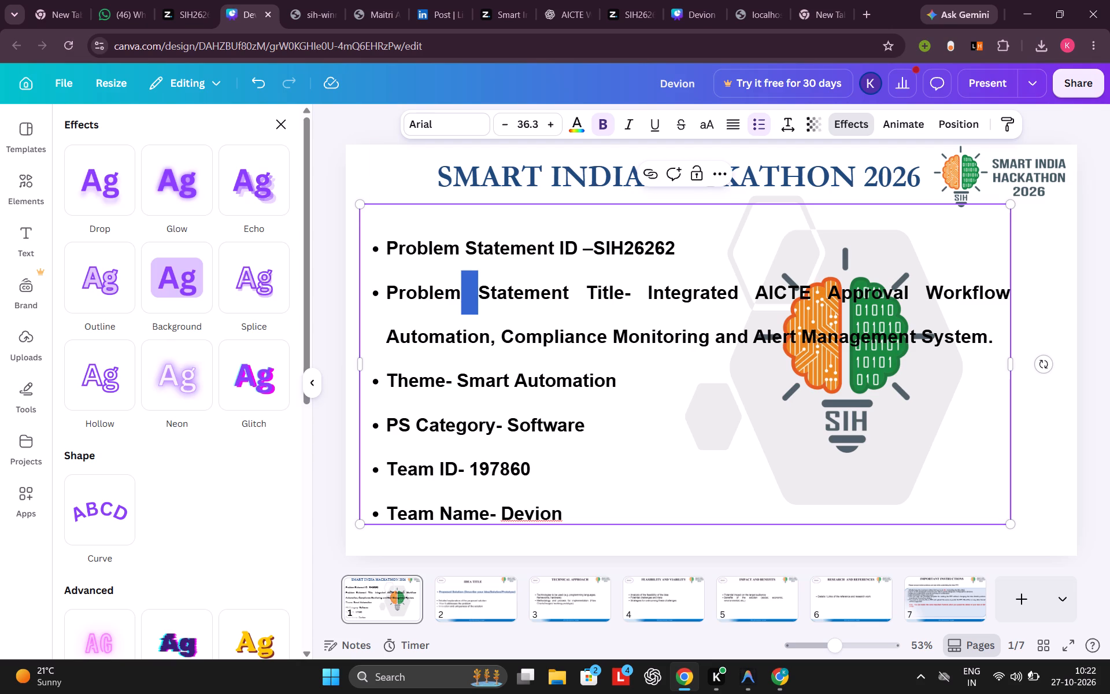
left_click(716, 176)
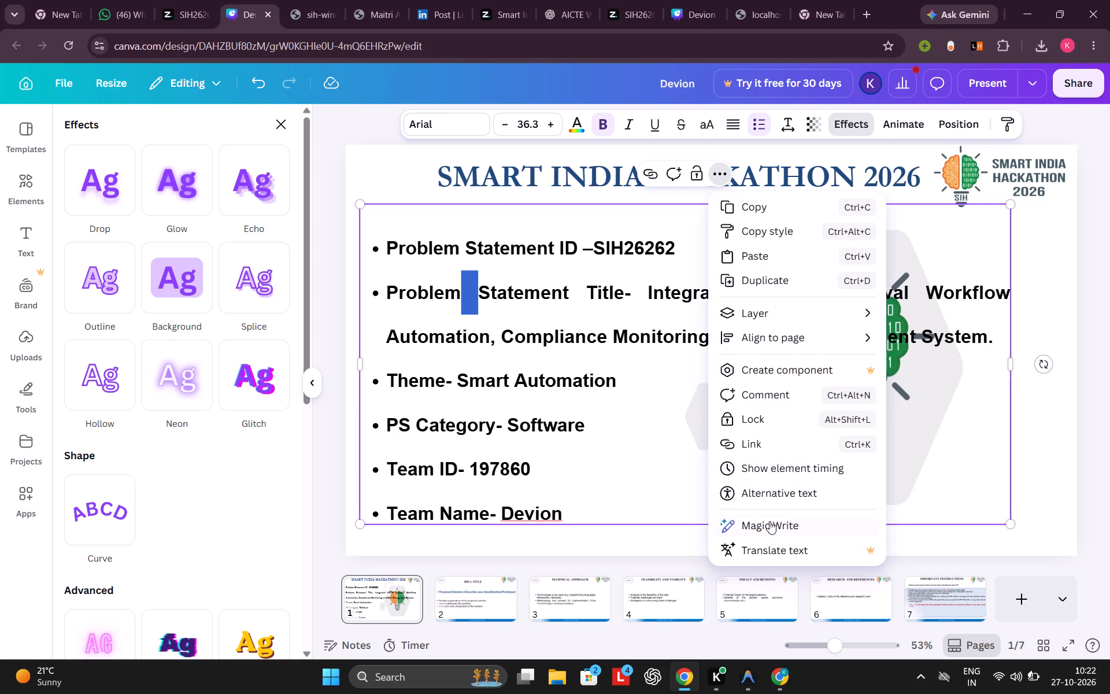
left_click(789, 125)
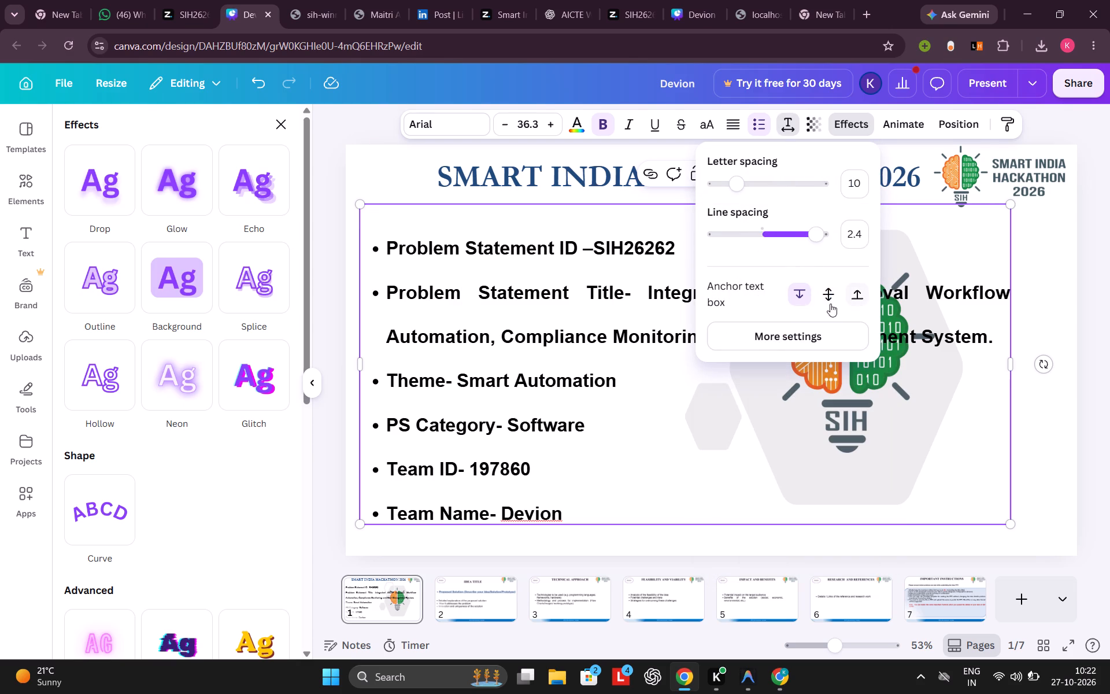
left_click(757, 334)
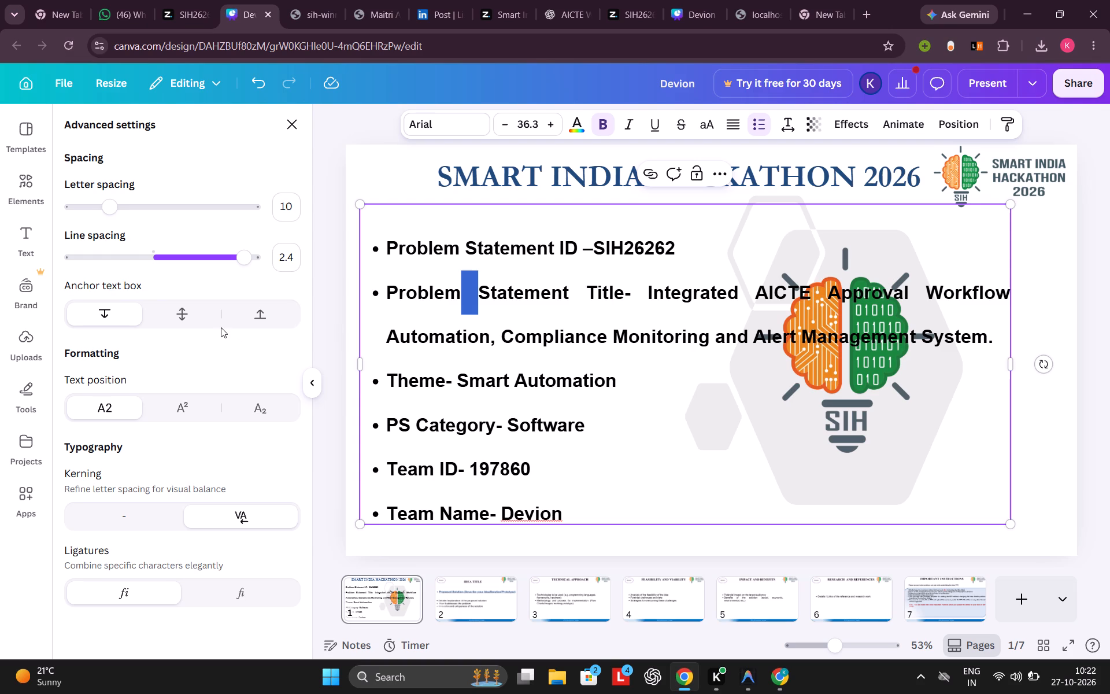
scroll(221, 327, "down", 4)
left_click(291, 133)
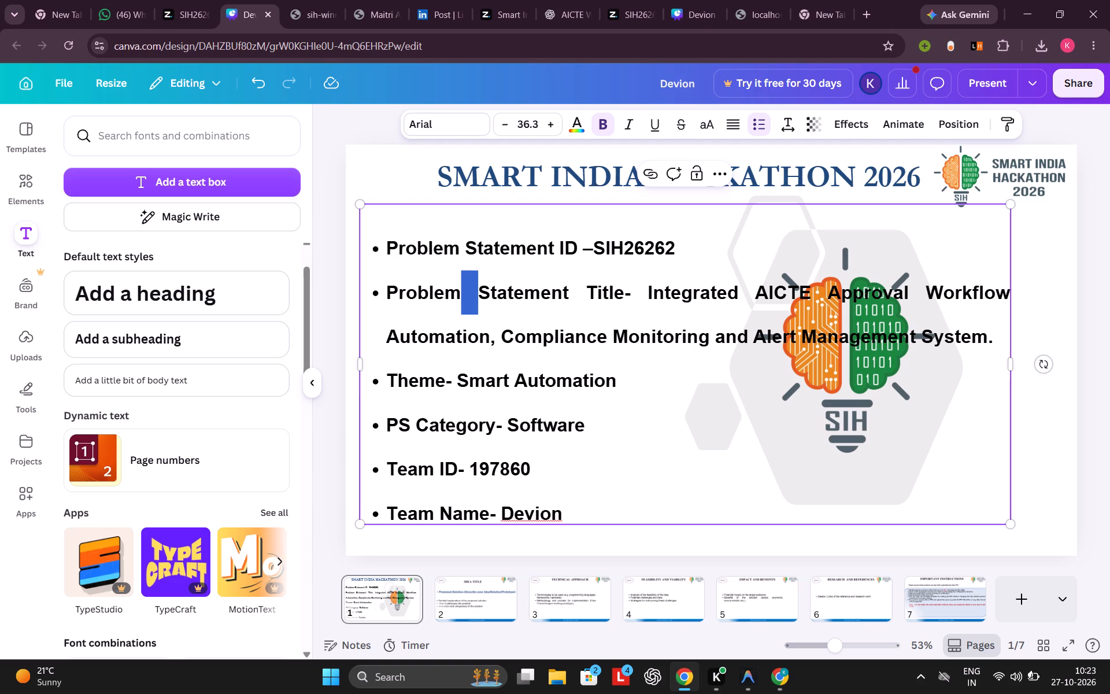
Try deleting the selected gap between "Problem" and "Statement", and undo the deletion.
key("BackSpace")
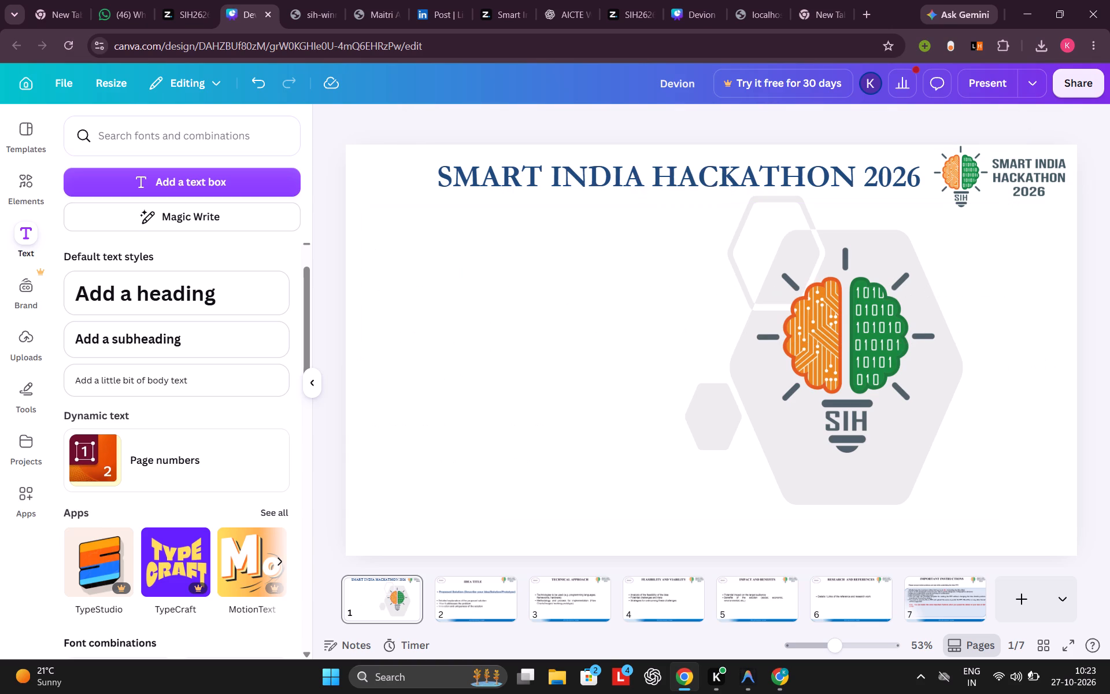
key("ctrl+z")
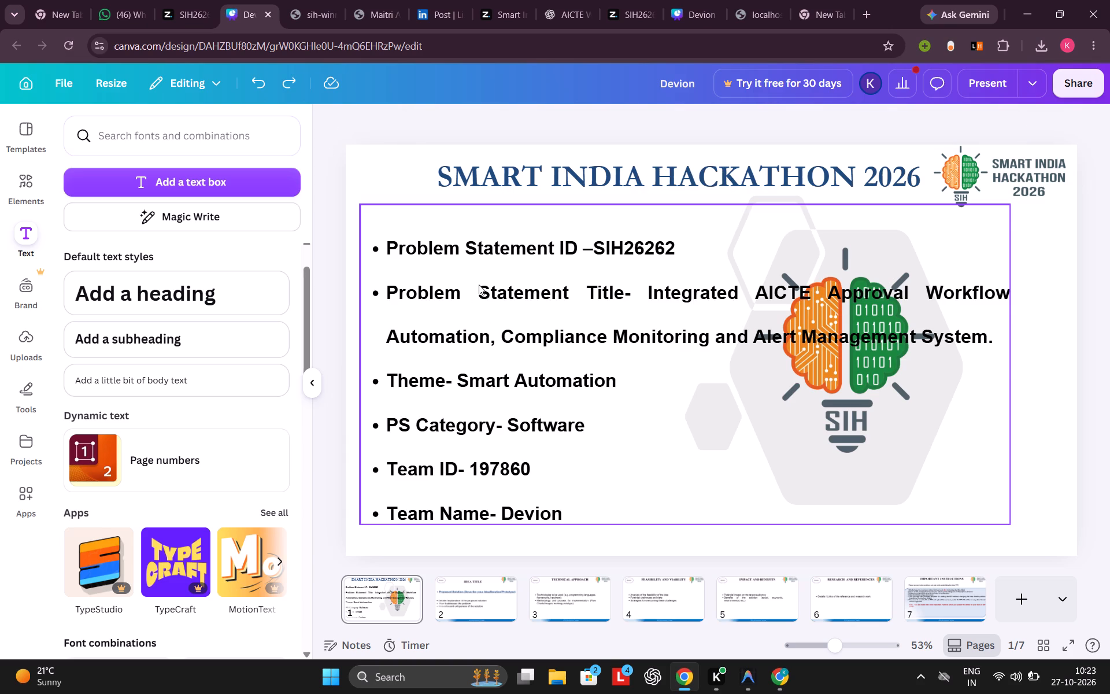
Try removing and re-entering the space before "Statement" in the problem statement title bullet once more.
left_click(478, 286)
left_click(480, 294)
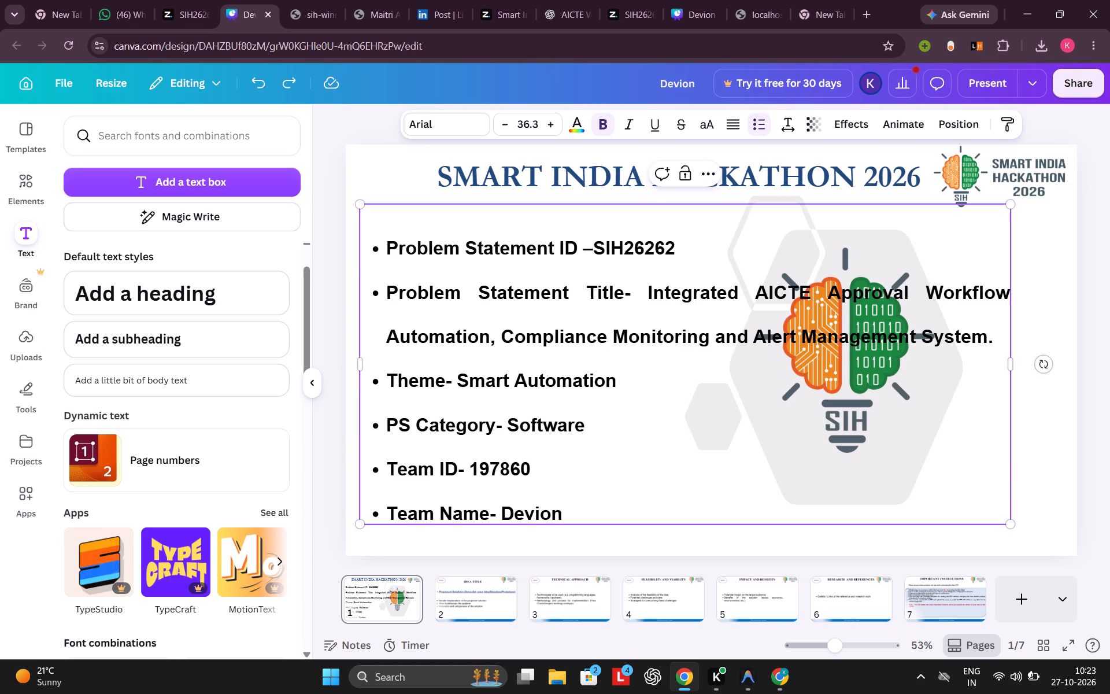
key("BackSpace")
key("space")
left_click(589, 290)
scroll(240, 429, "down", 2)
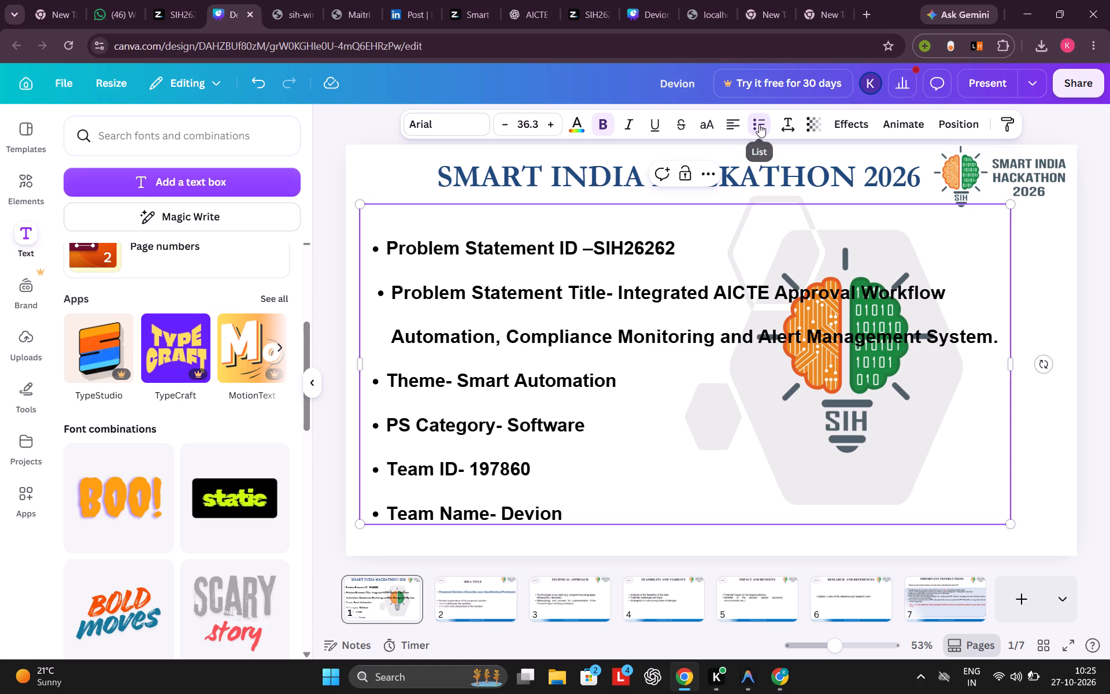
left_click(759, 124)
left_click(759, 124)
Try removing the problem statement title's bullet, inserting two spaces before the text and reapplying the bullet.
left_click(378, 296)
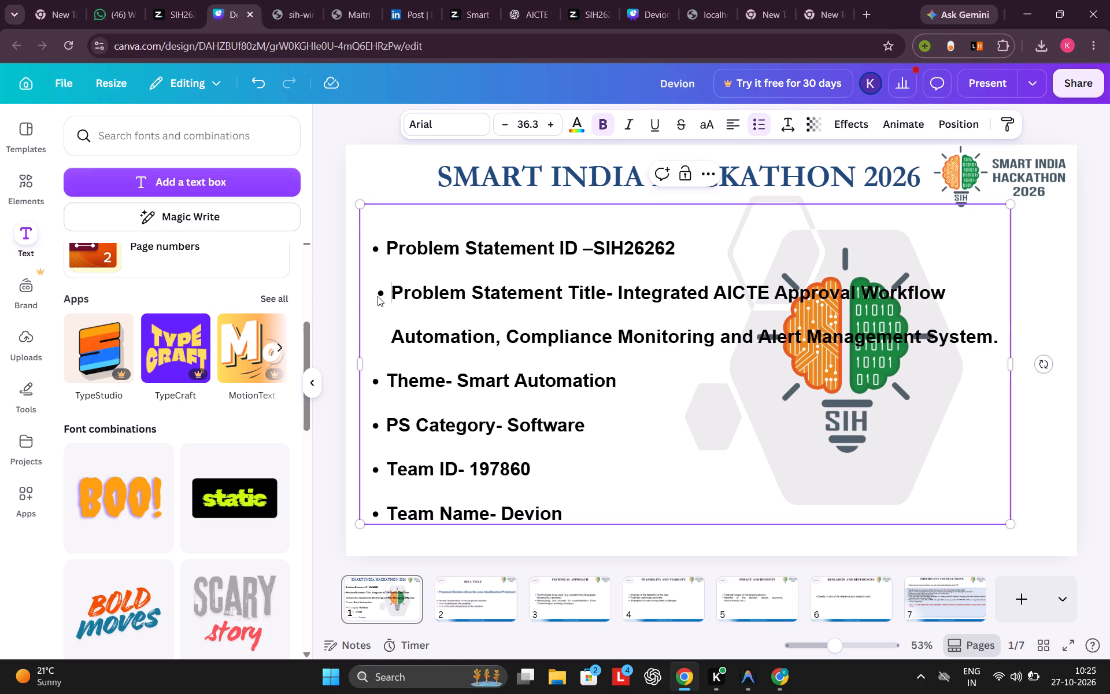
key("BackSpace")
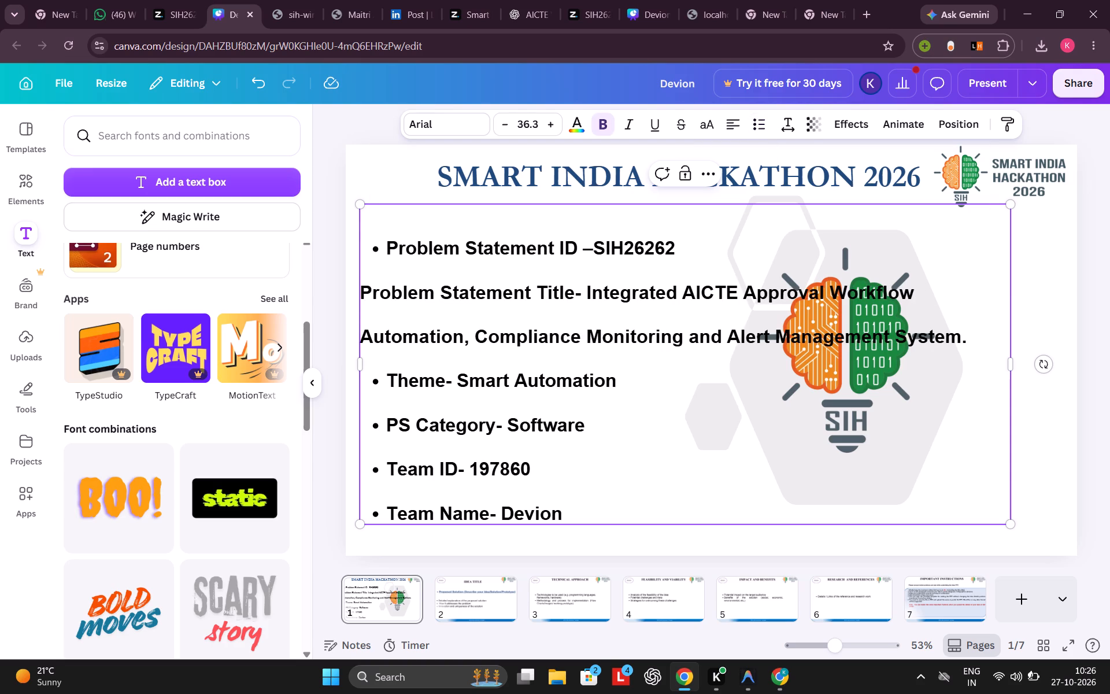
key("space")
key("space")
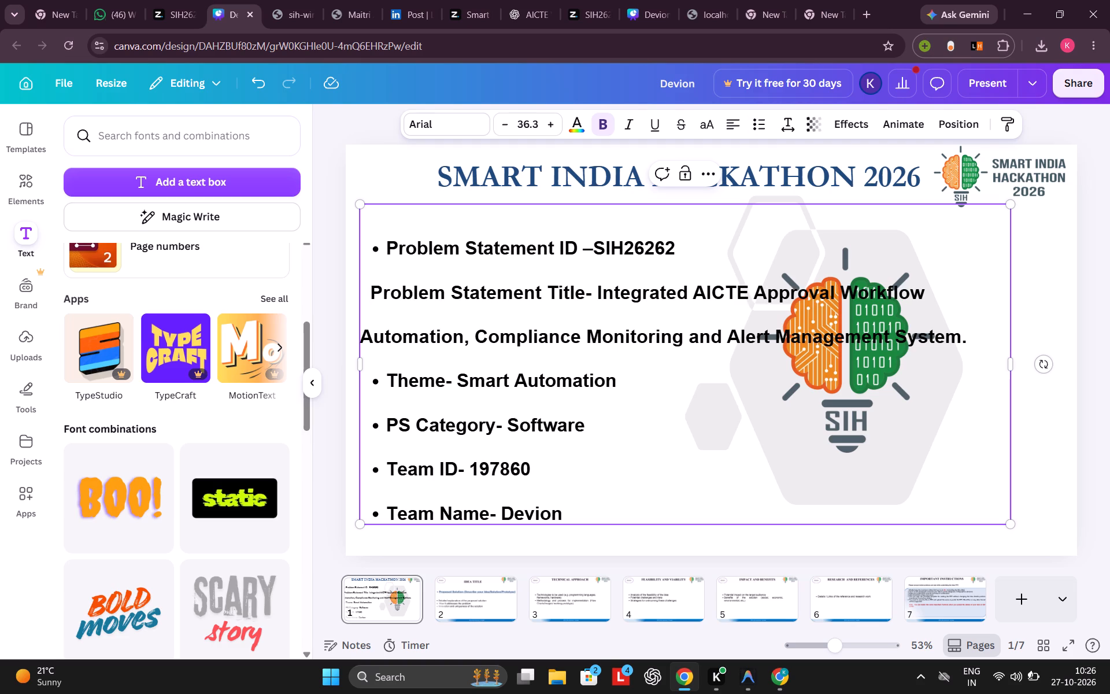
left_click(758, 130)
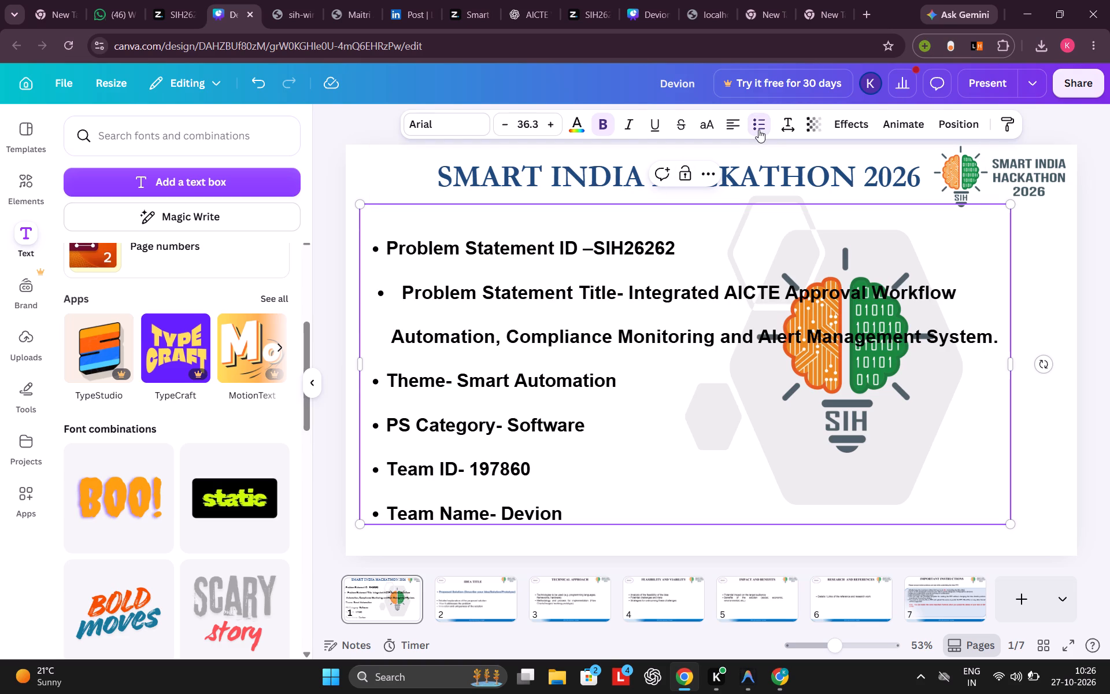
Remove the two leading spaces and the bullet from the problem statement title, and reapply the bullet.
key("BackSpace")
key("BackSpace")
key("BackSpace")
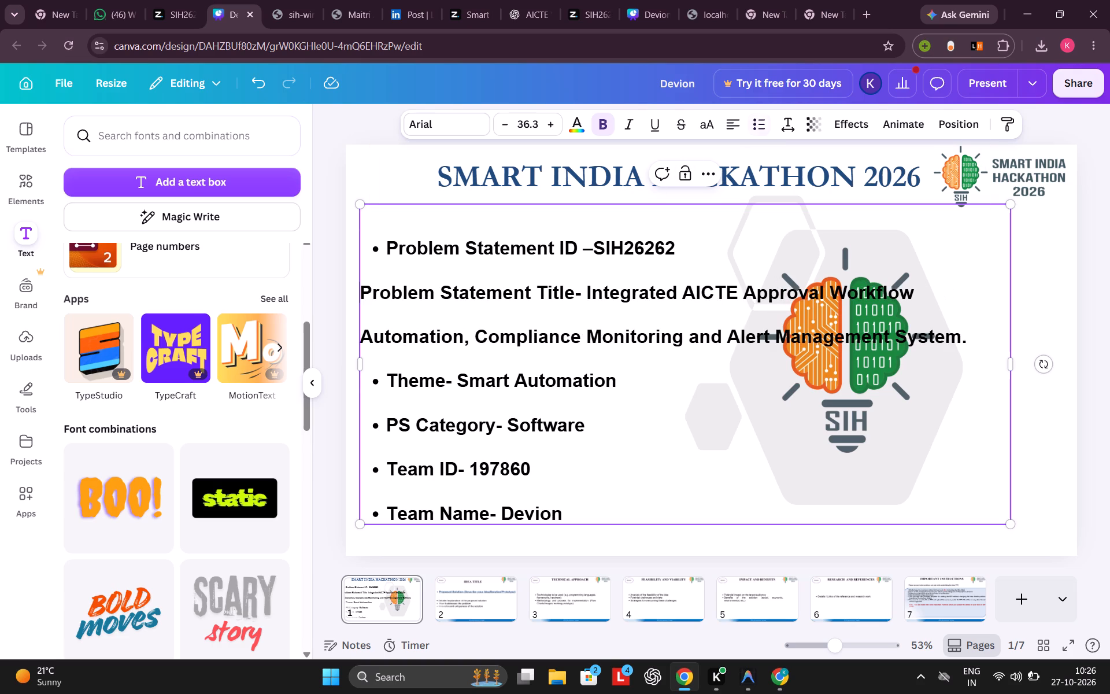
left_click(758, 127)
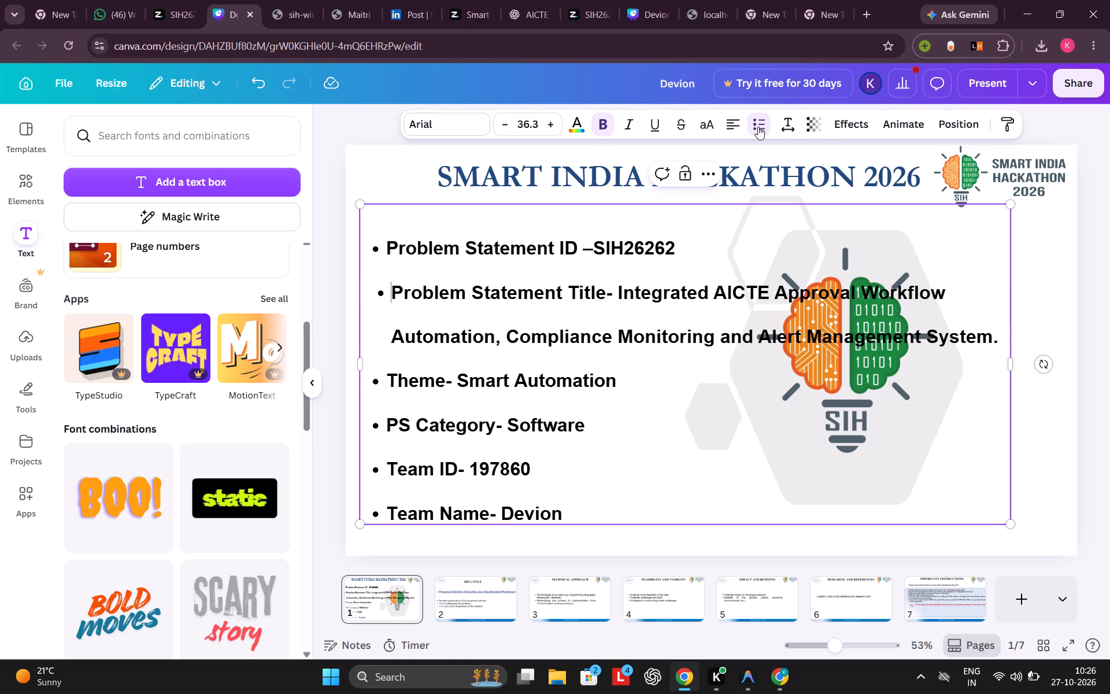
Join the problem statement title to the end of the "SIH26262" line and split it back into its own bullet.
key("BackSpace")
key("BackSpace")
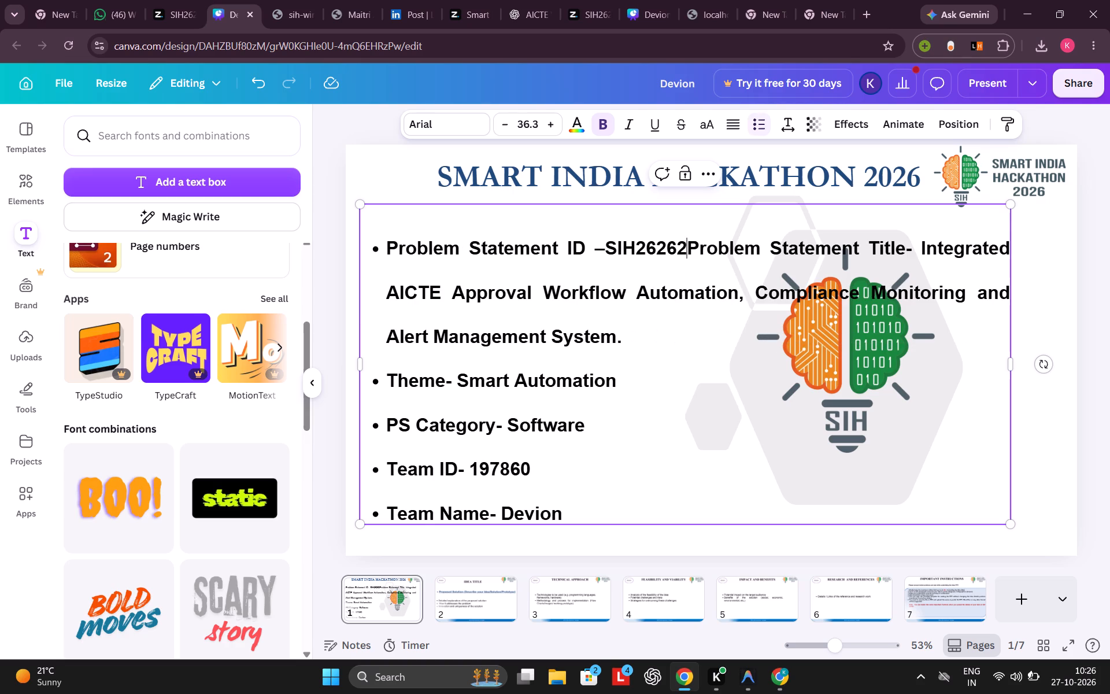
key("Return")
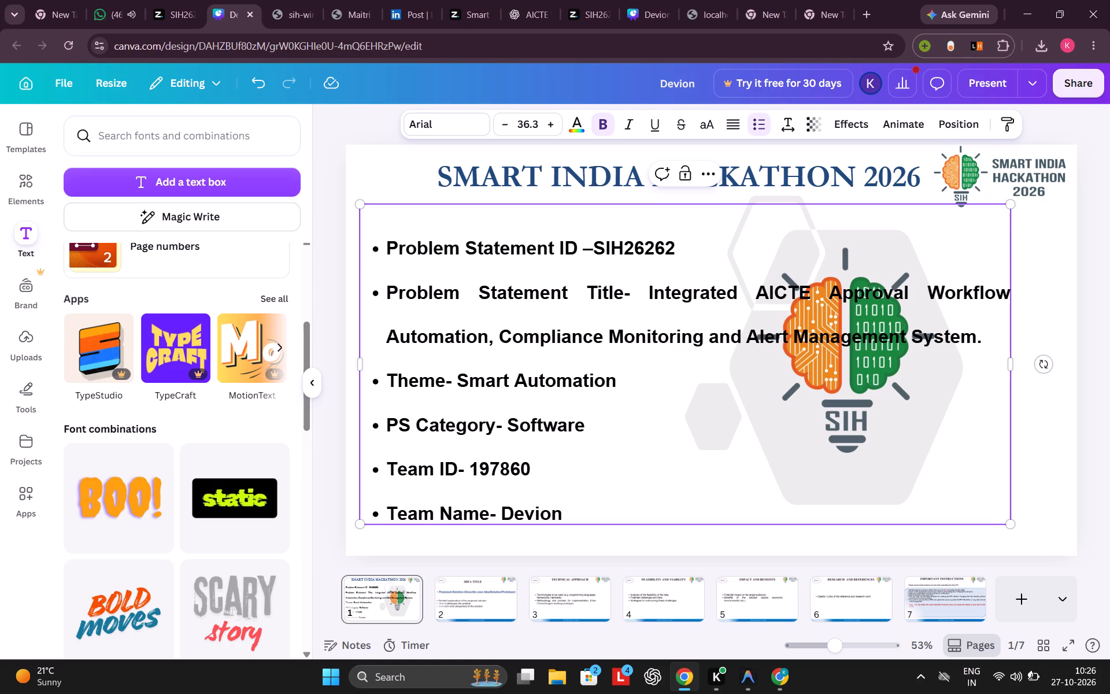
Join the "Theme- Smart Automation" line to the title bullet above and split it back into its own bullet.
left_click(388, 376)
key("BackSpace")
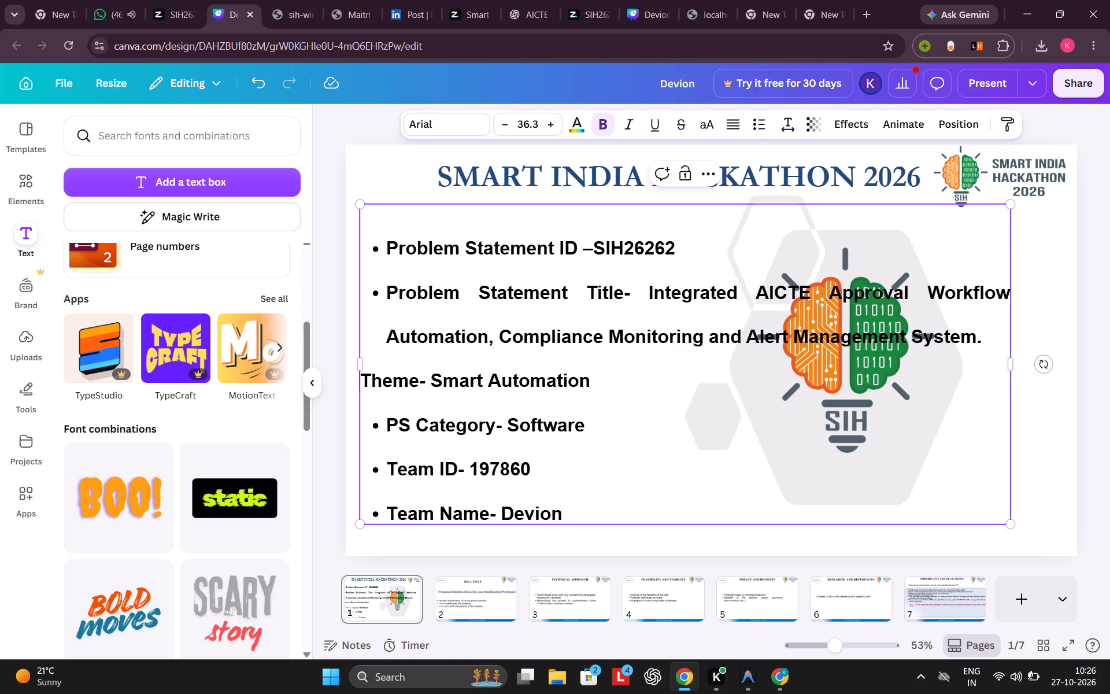
key("BackSpace")
key("Return")
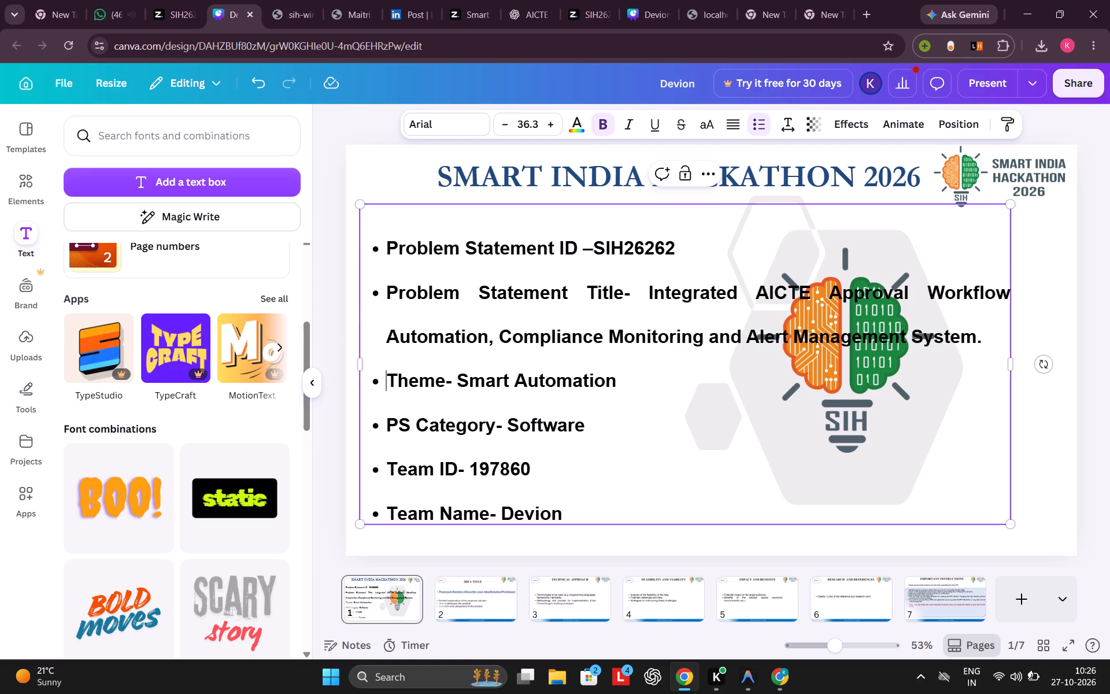
Join the "PS Category- Software" line to the Theme bullet above and split it back into its own bullet.
left_click(387, 423)
key("BackSpace")
key("BackSpace")
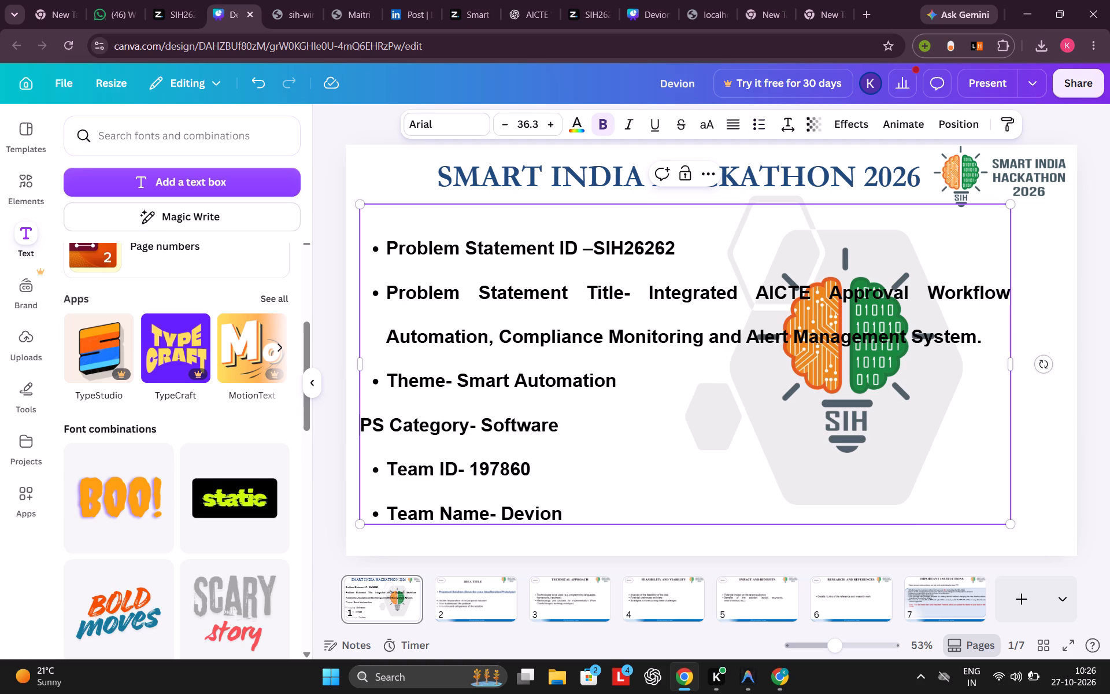
key("space")
key("BackSpace")
key("Return")
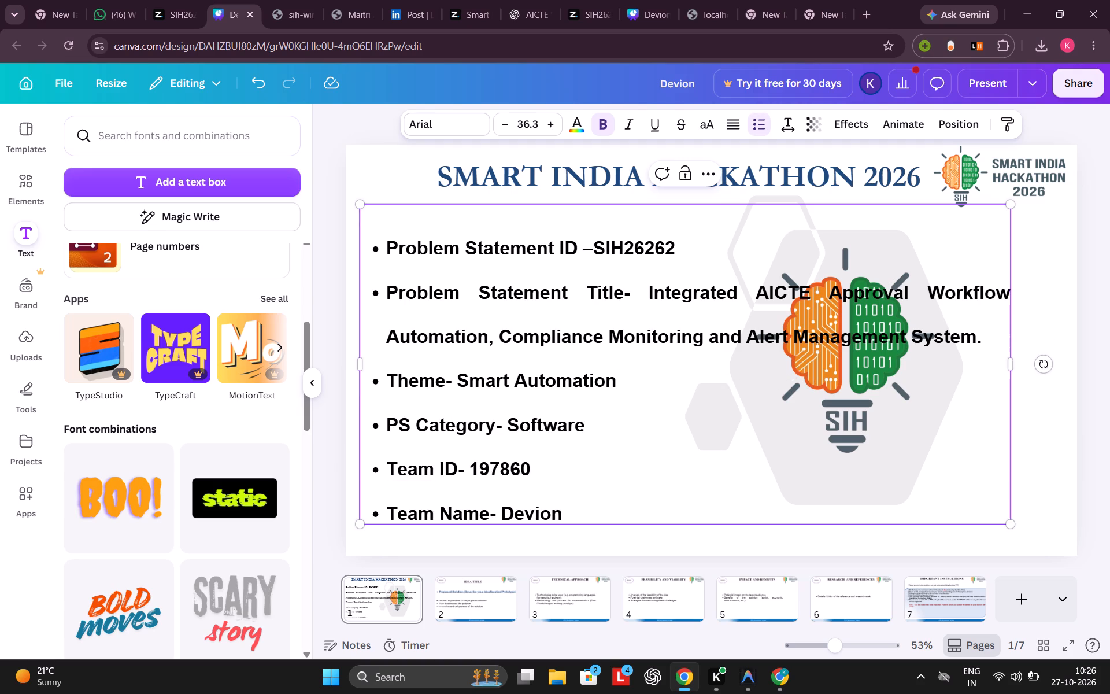
Clear the list formatting from the two-line problem statement title and reapply its bullet.
left_click(391, 472)
left_click(388, 287)
left_click_drag(388, 287, 934, 333)
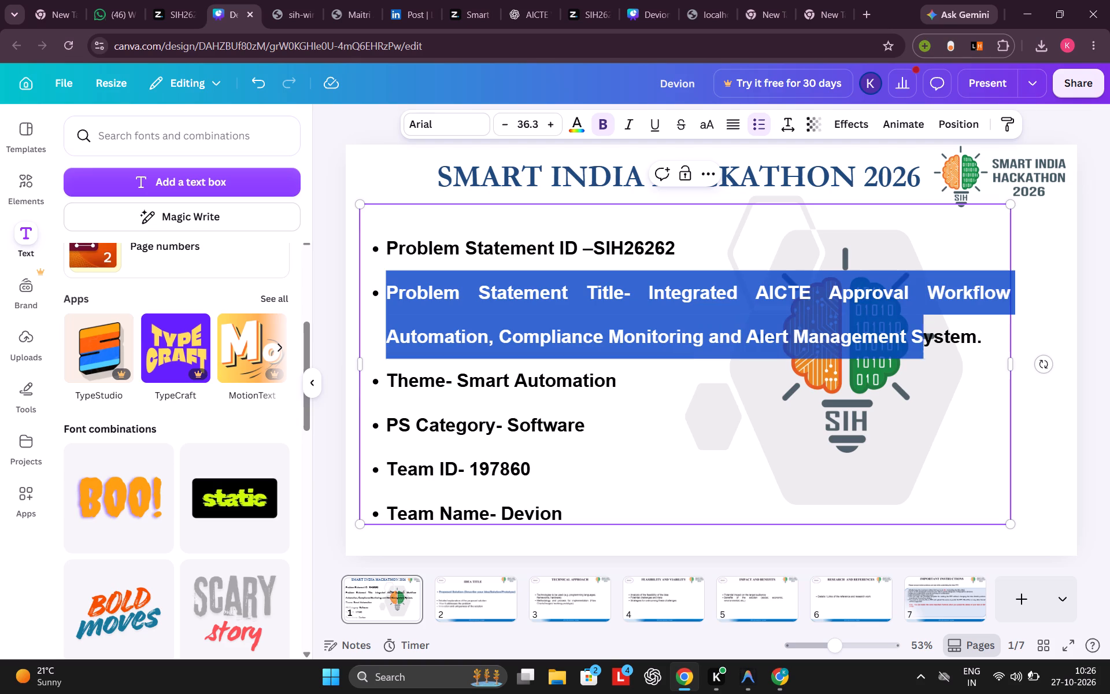
left_click_drag(934, 333, 978, 333)
left_click(756, 120)
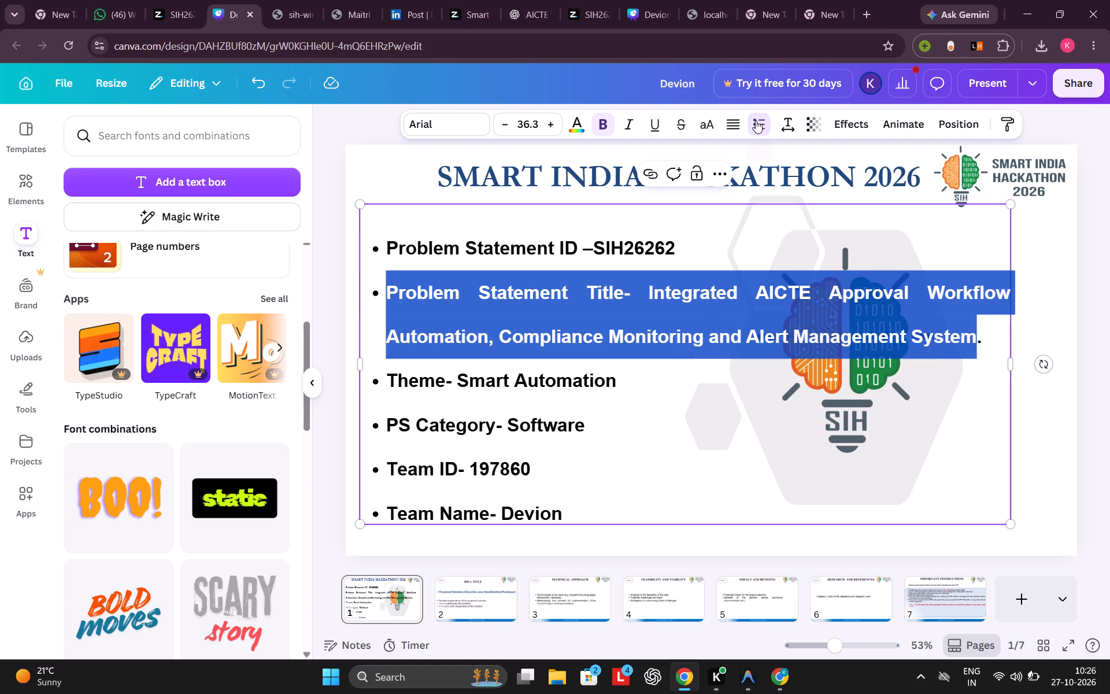
left_click(756, 120)
left_click(756, 120)
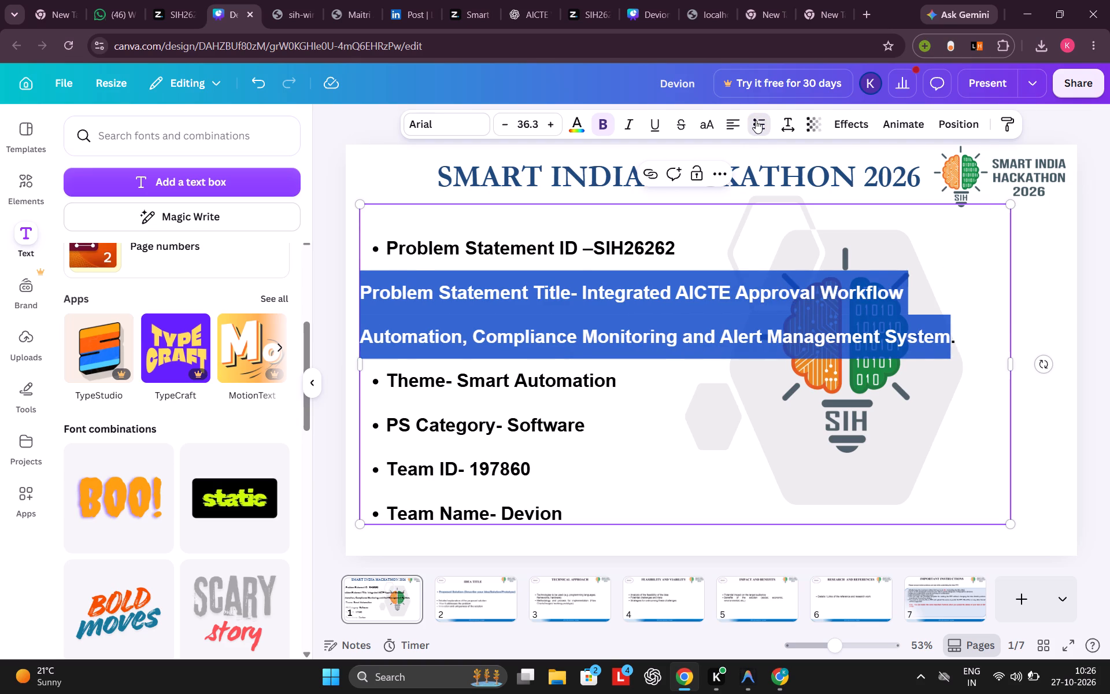
Join the "Theme- Smart Automation" line to the title bullet above and split it back into its own bullet.
left_click(466, 397)
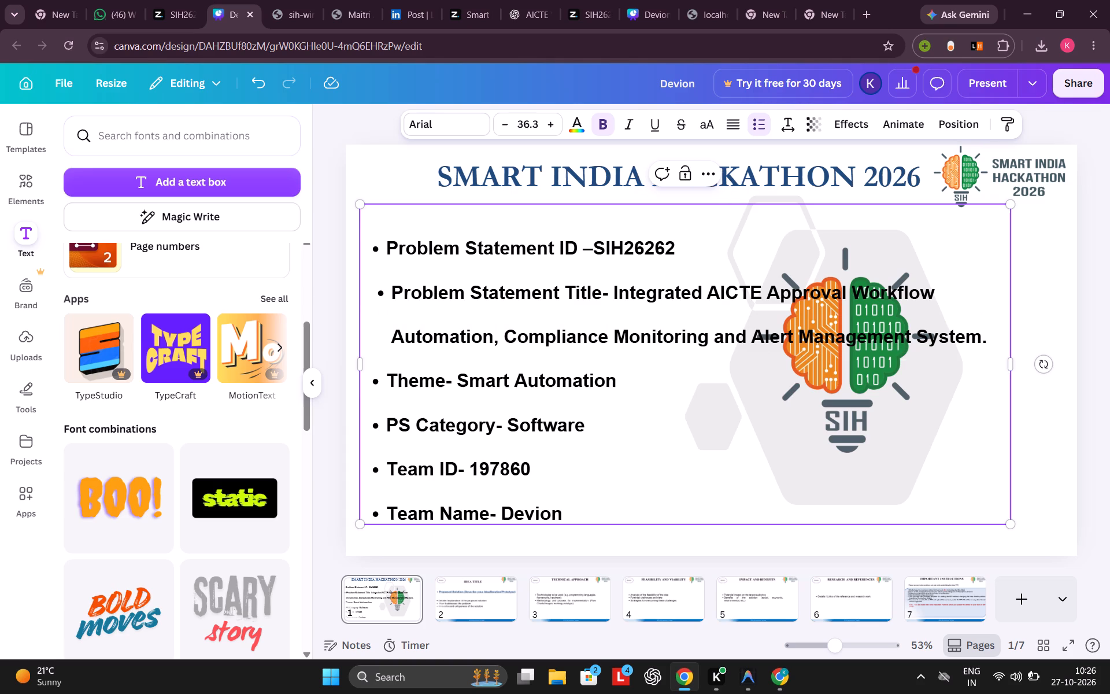
left_click(392, 381)
key("Left")
key("BackSpace")
key("BackSpace")
key("Return")
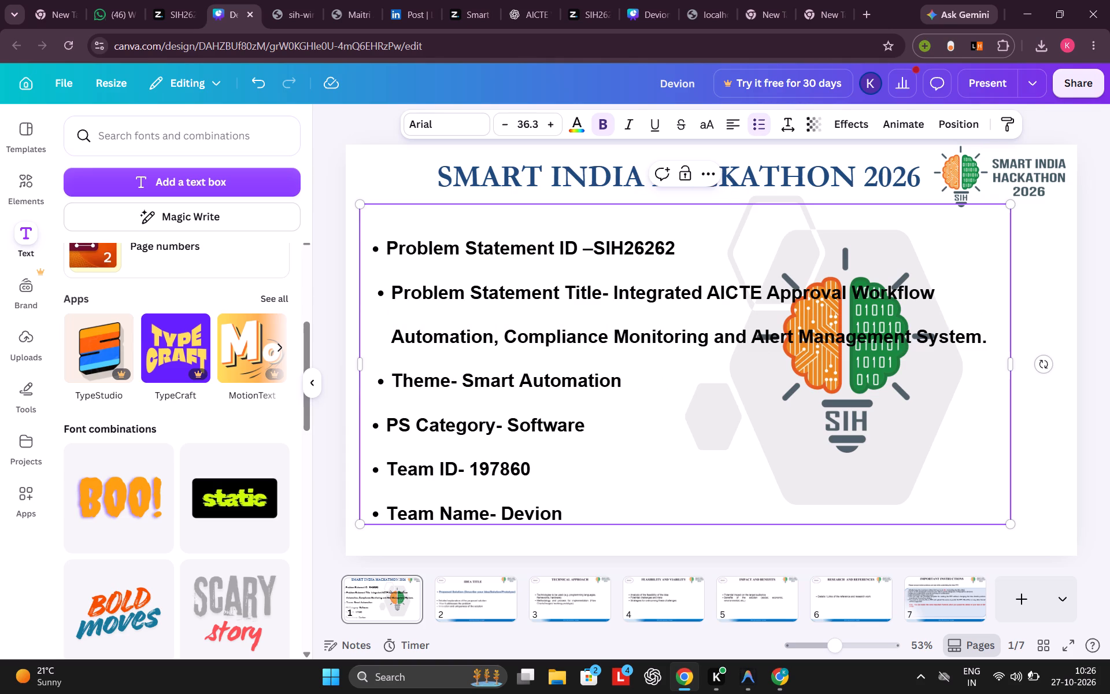
Join the "PS Category- Software" line to the Theme bullet above and split it back into its own bullet.
left_click(383, 427)
key("BackSpace")
key("BackSpace")
key("Return")
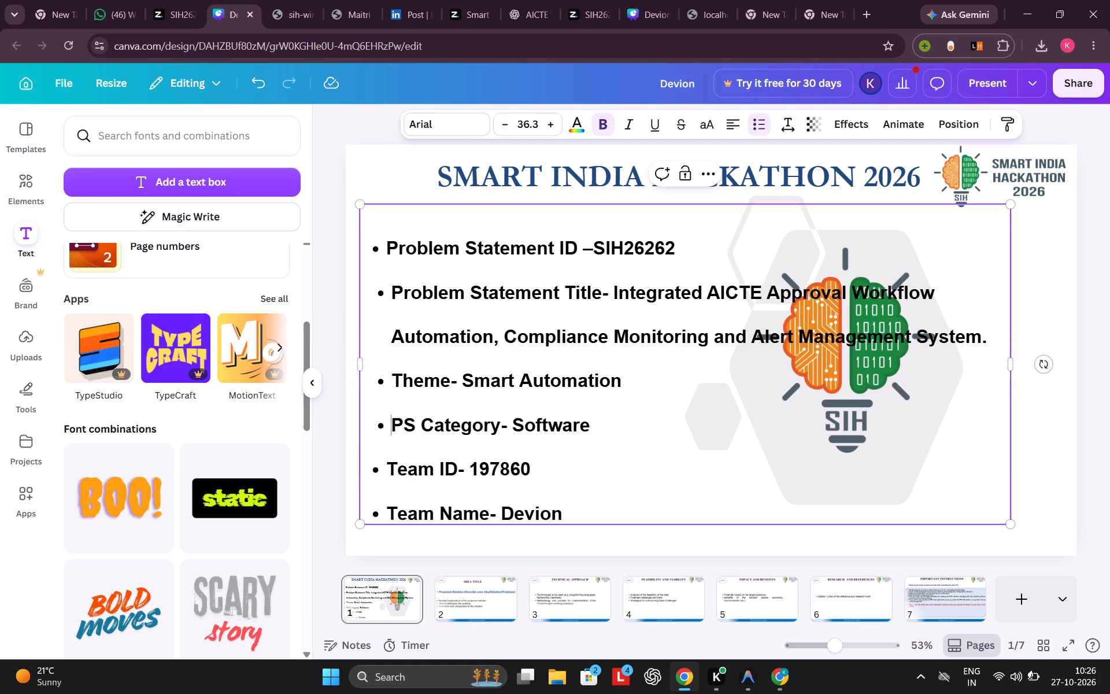
Join the Team ID line to the PS Category bullet above and split it back into its own bullet.
left_click(387, 466)
key("BackSpace")
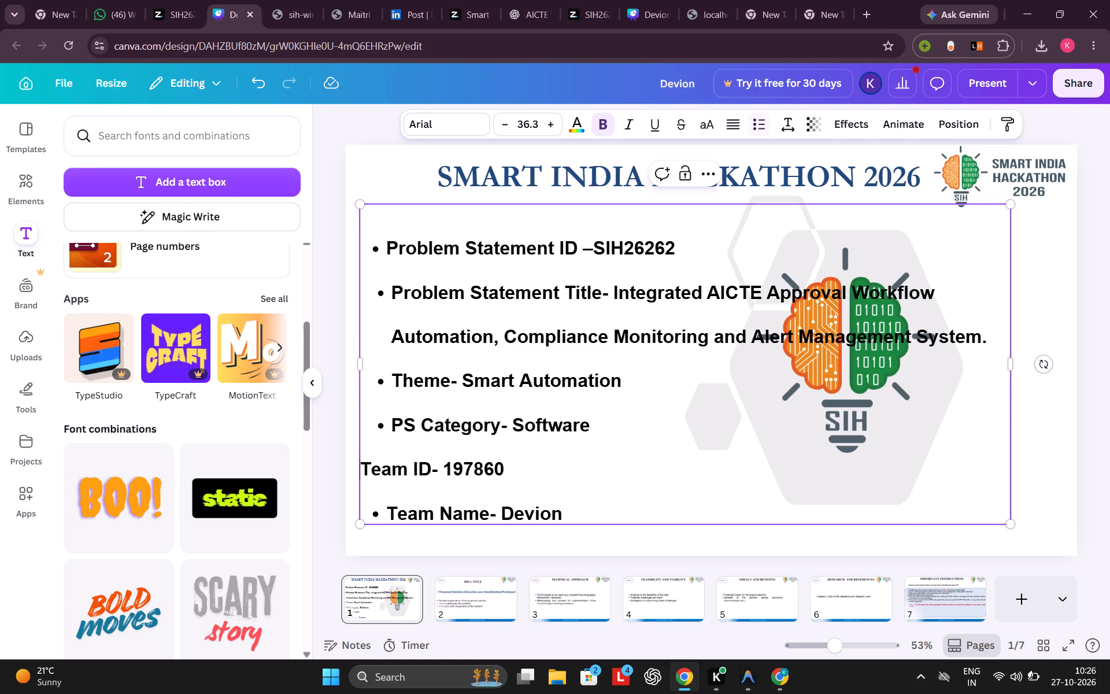
key("BackSpace")
key("Return")
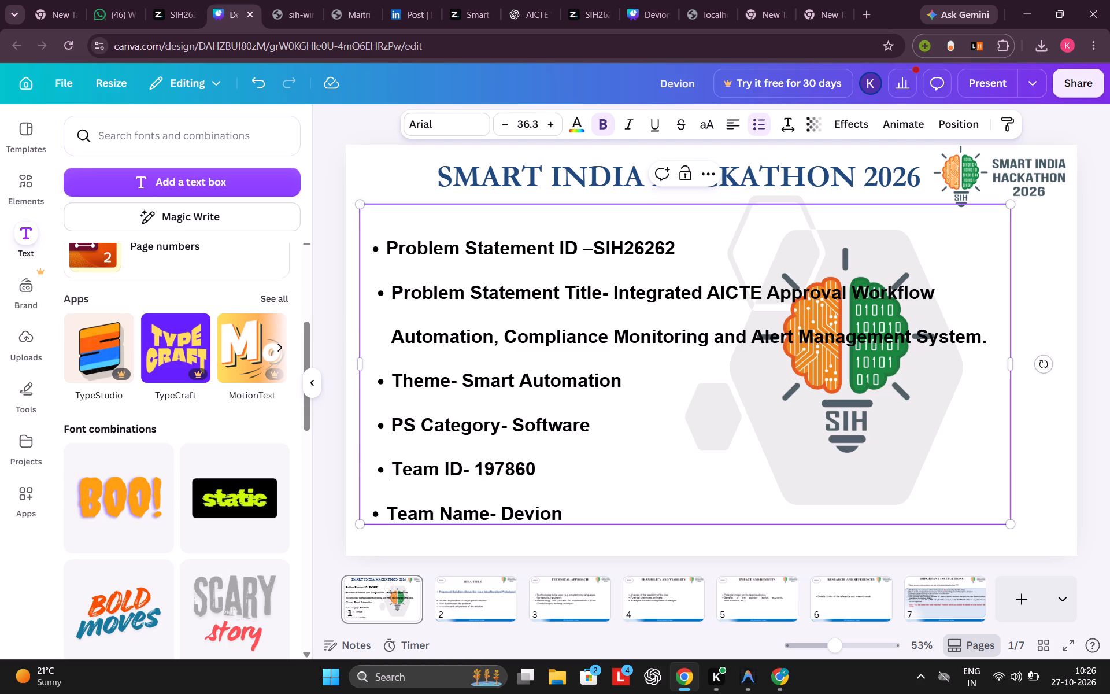
Join the "Team Name- Devion" line to the Team ID bullet above and split it back into its own bullet.
left_click(387, 511)
key("BackSpace")
key("BackSpace")
key("space")
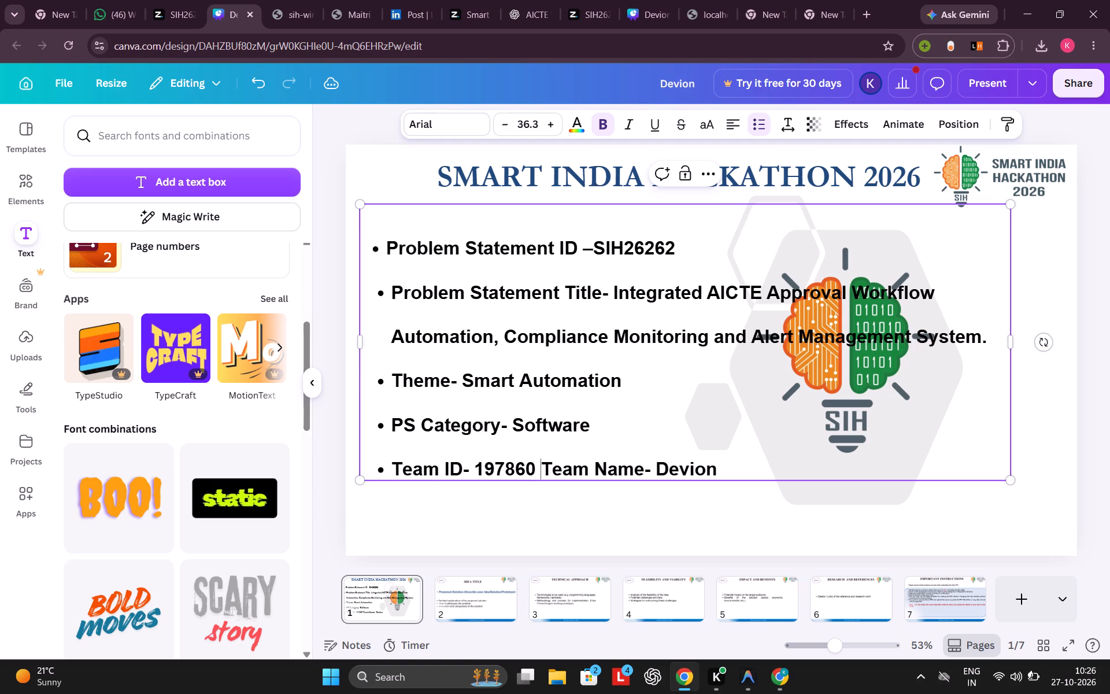
key("BackSpace")
key("Return")
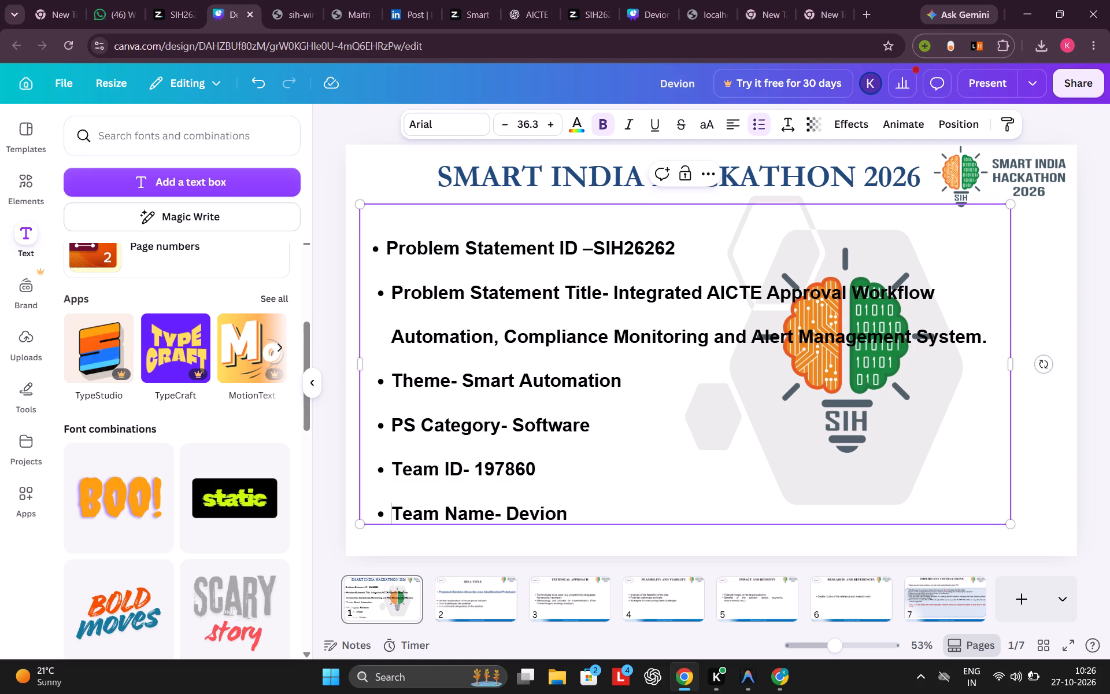
Remove the Problem Statement ID line's bullet and the blank line above it, then reinsert the blank line and reapply the bullet.
left_click(387, 246)
key("BackSpace")
key("BackSpace")
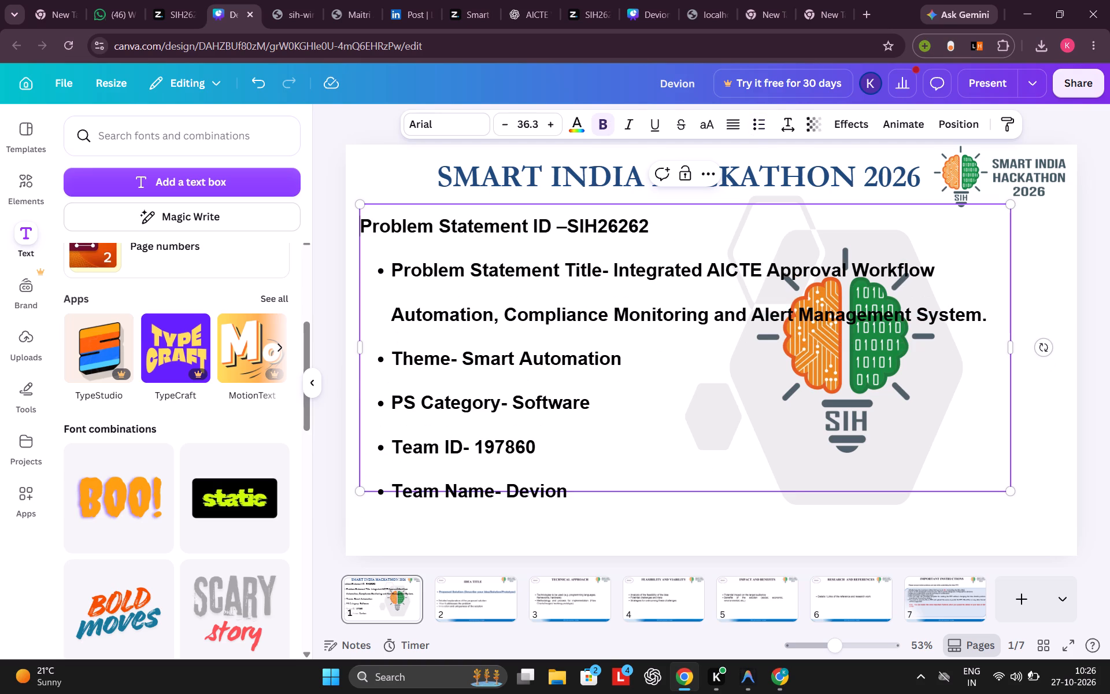
key("Return")
key("Tab")
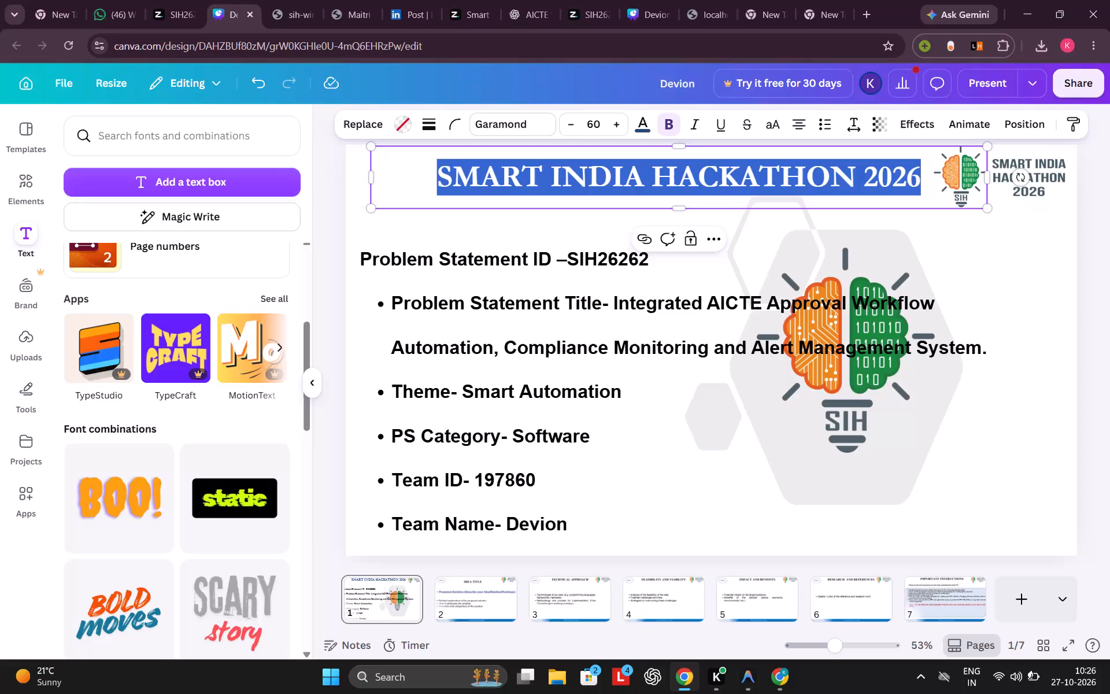
key("ctrl+z")
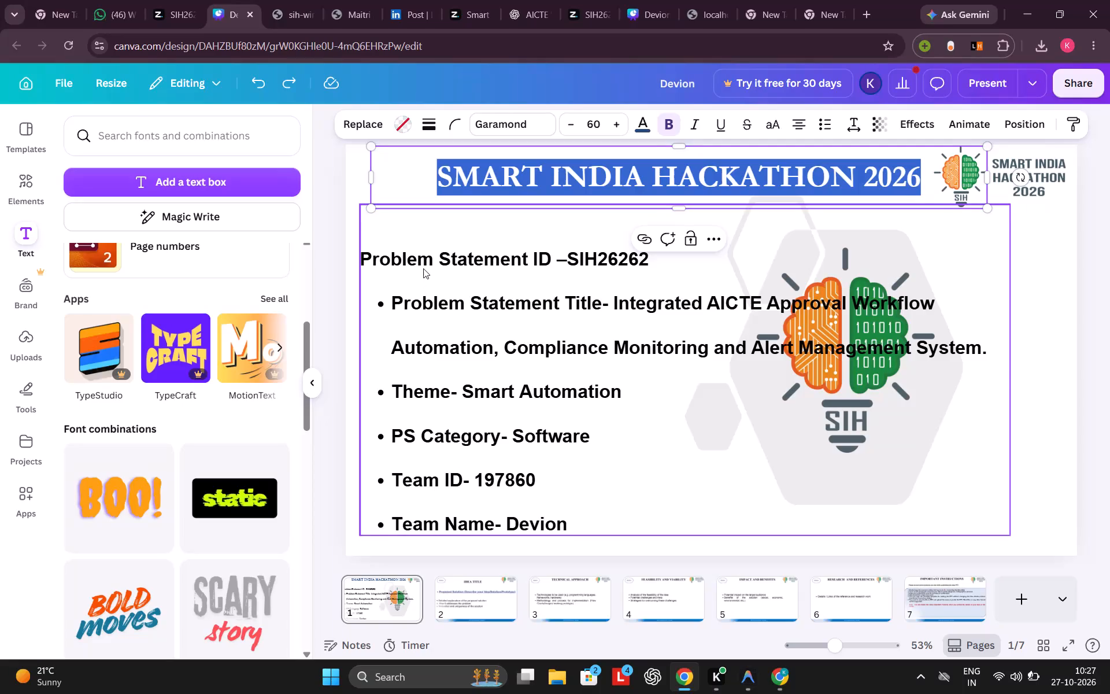
left_click(423, 268)
left_click(367, 254)
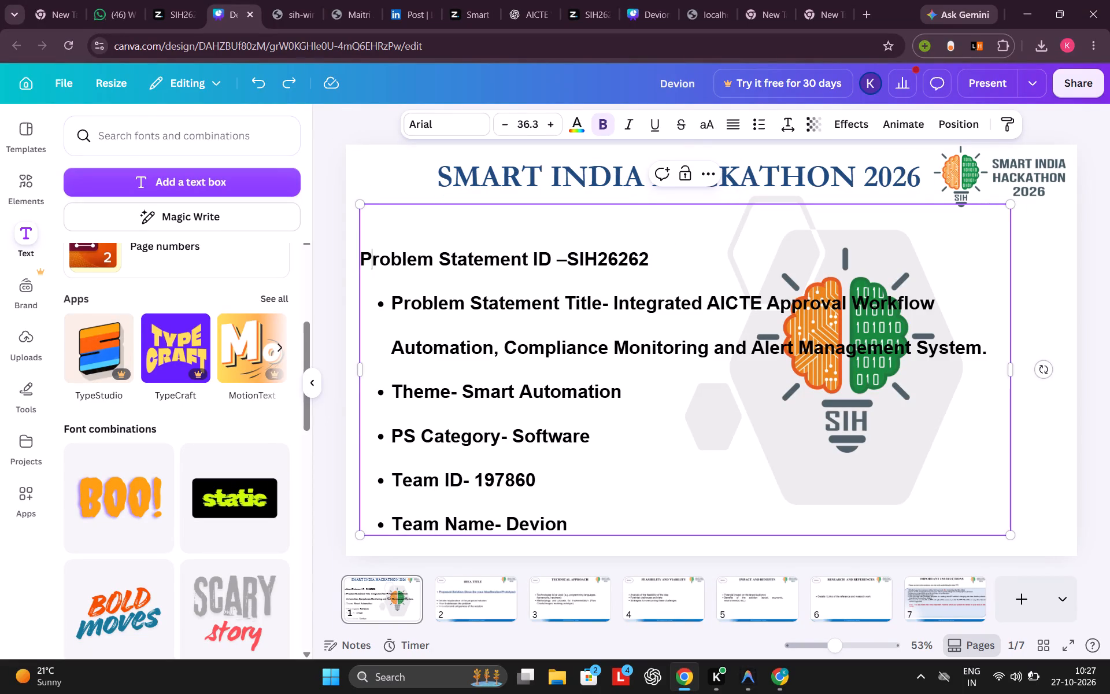
key("Left")
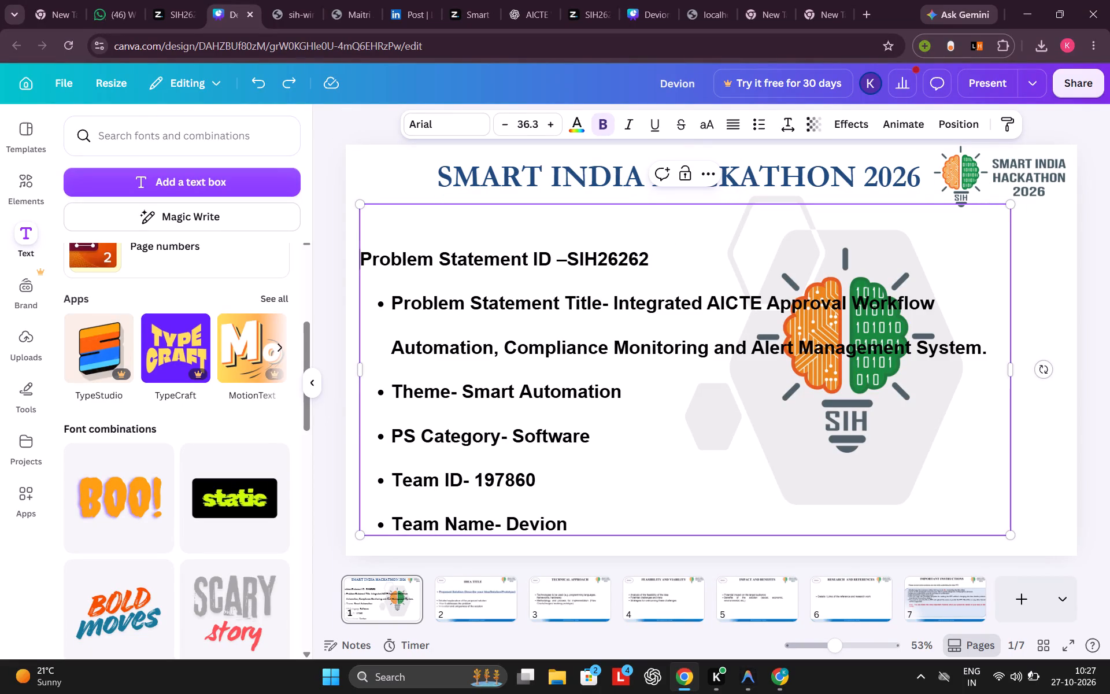
left_click(365, 257)
left_click(495, 271)
left_click(364, 259)
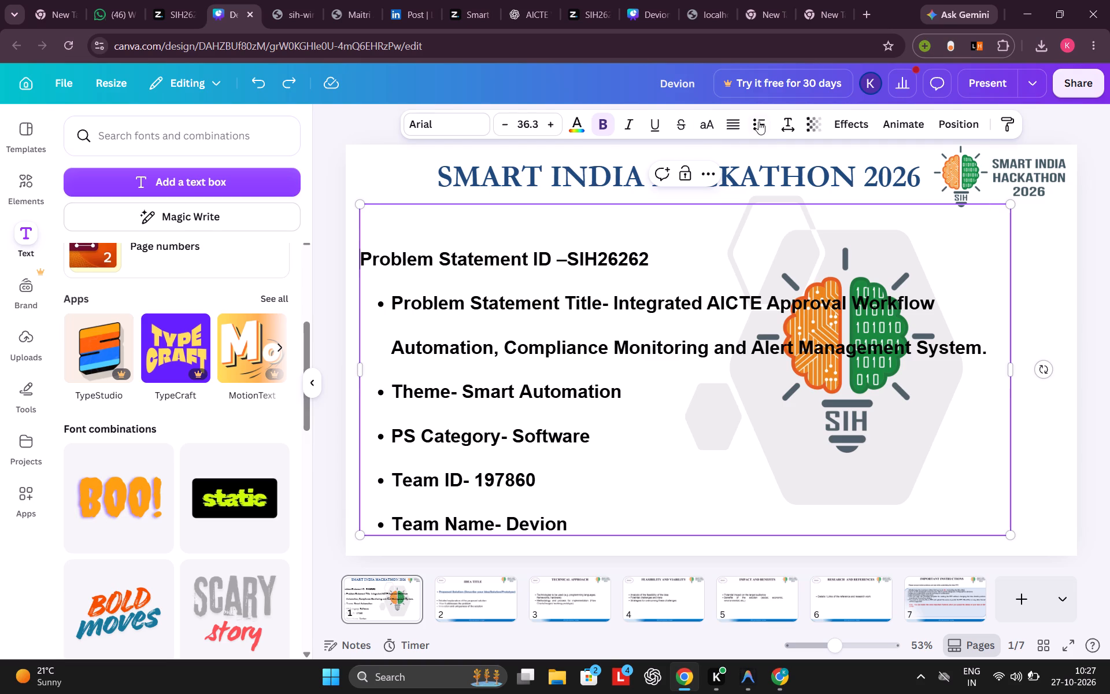
left_click(757, 124)
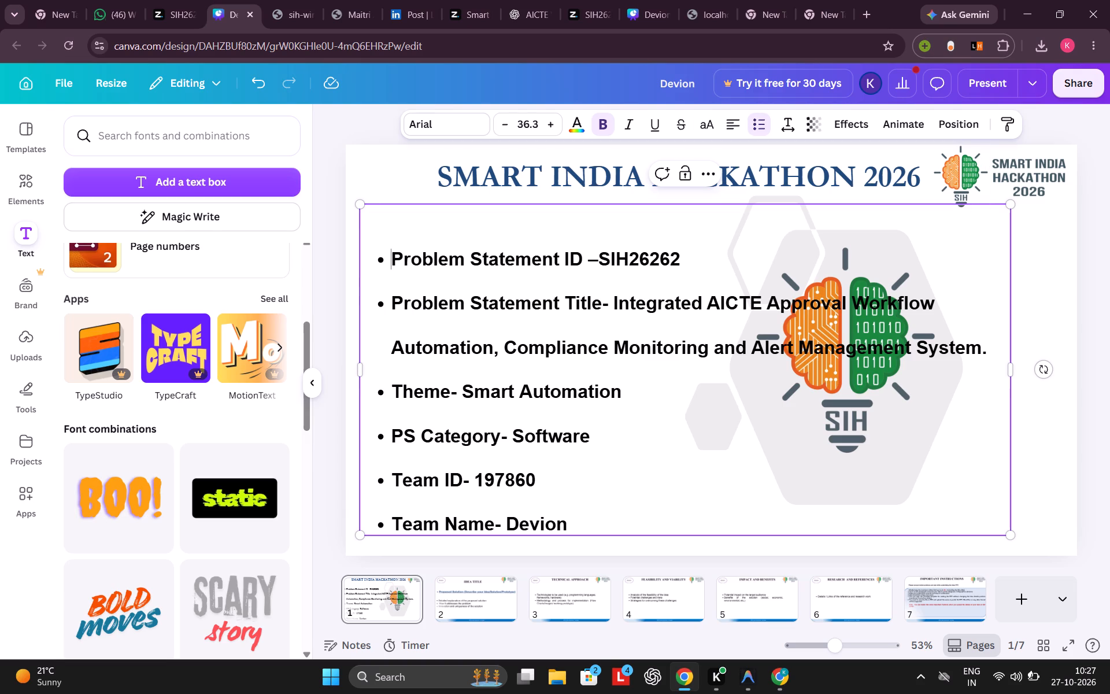
left_click(336, 279)
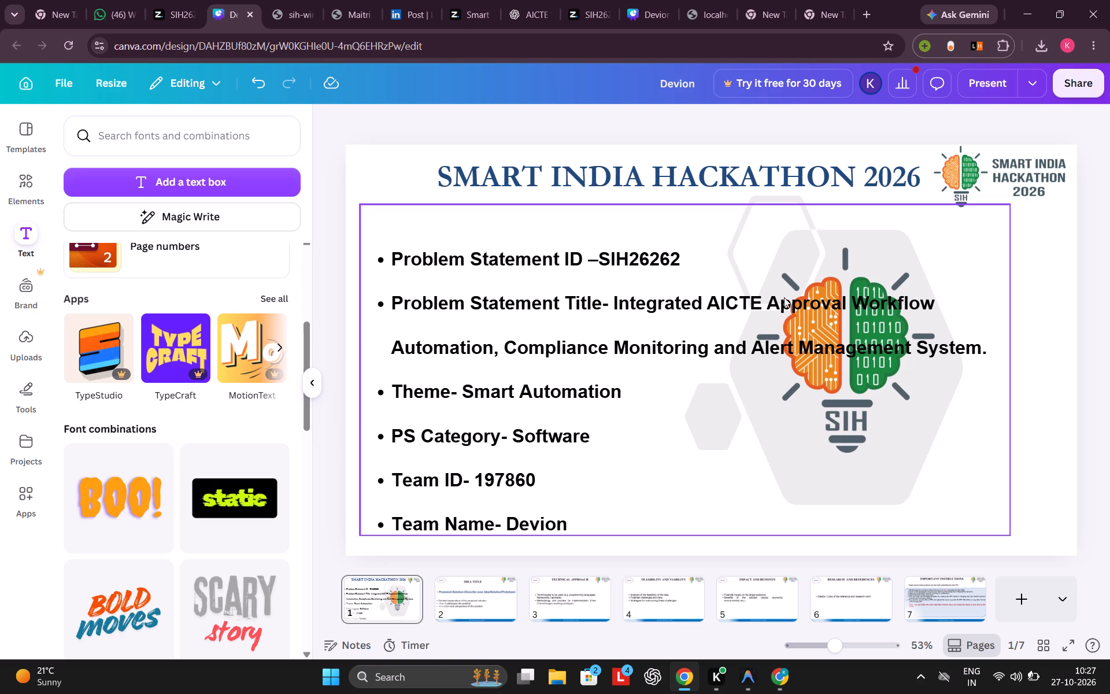
Compare the title page layouts in sih-winning-ppt-1.pdf and sih-winning-ppt-2.pdf, and return to the Devion design.
left_click(301, 0)
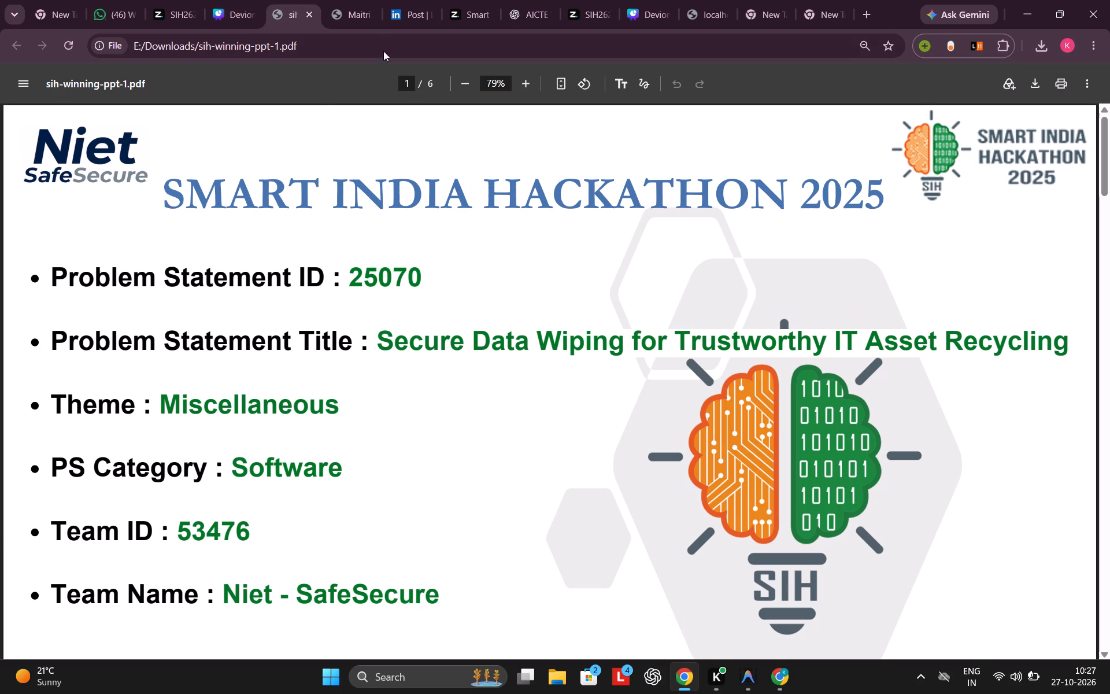
left_click(355, 0)
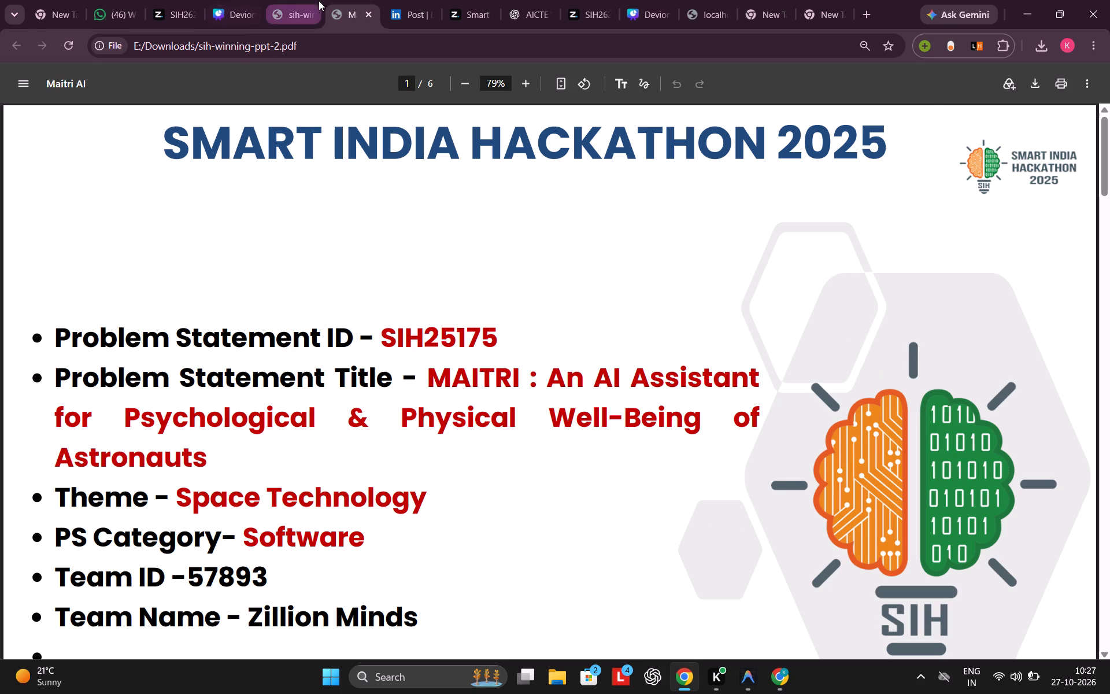
left_click(290, 0)
left_click(227, 0)
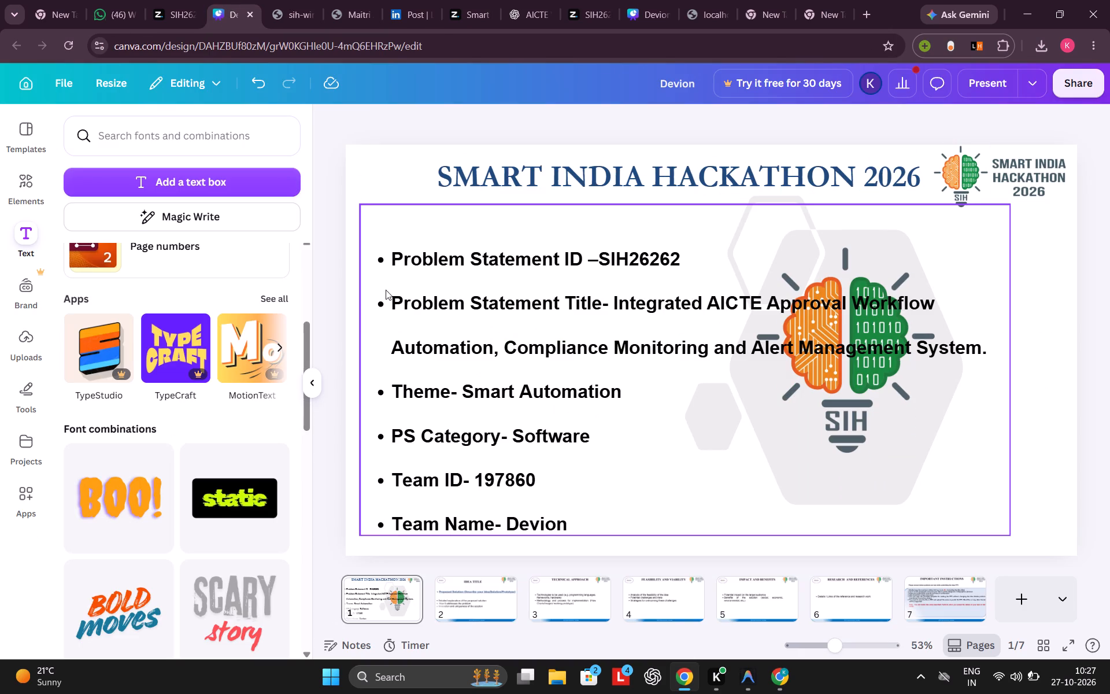
Reduce the font size of the whole bullet text box to 34.3.
left_click(469, 358)
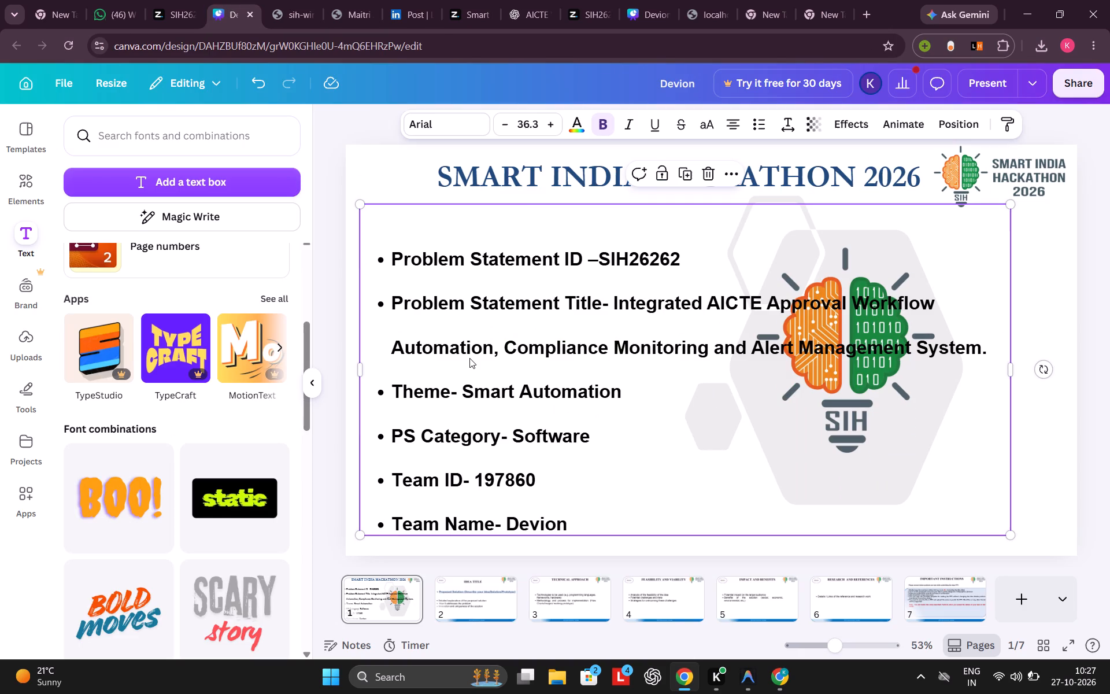
left_click(505, 126)
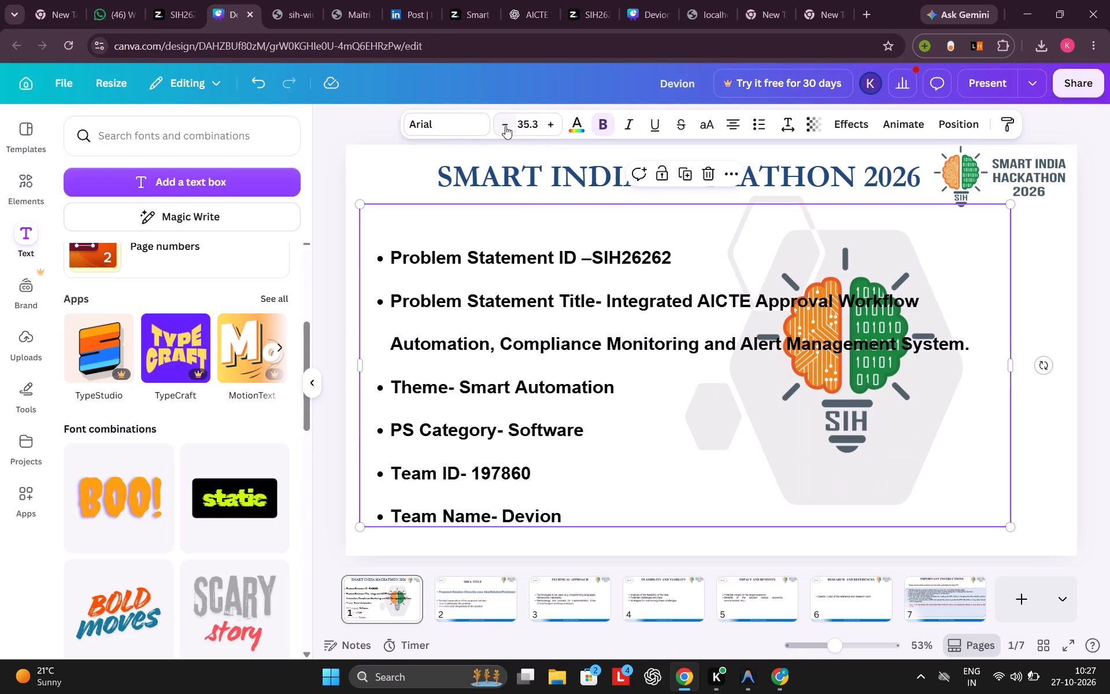
left_click(505, 126)
Narrow the bullet text box to about 1,000 wide so its text clears the SIH bulb graphic.
left_click(642, 300)
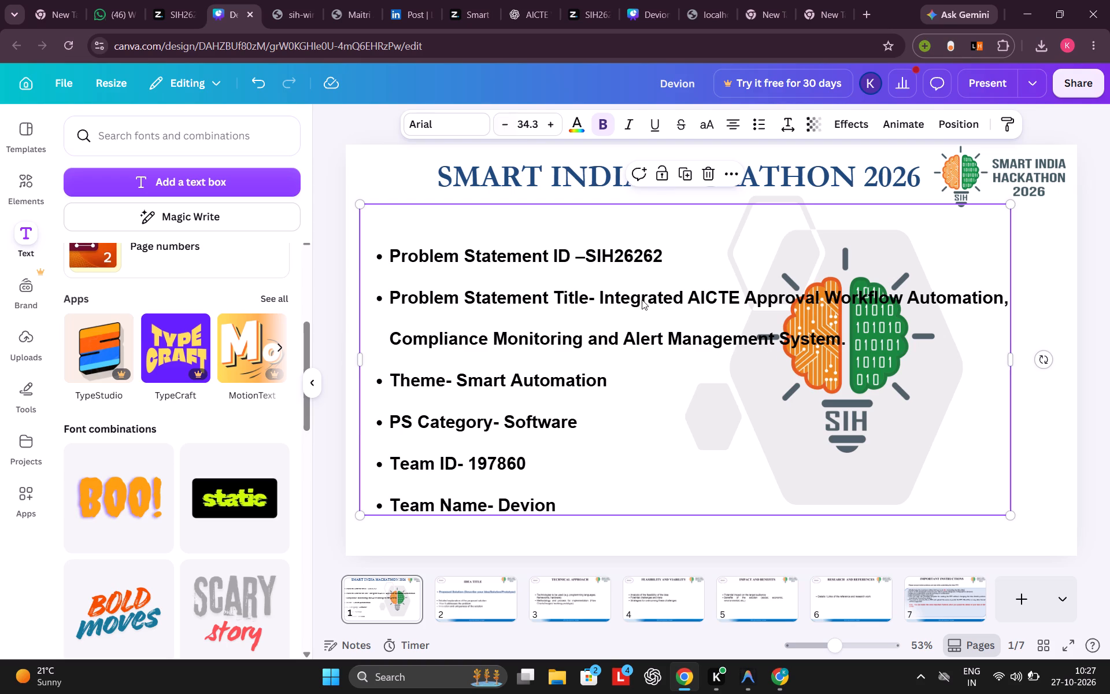
left_click_drag(1012, 363, 915, 366)
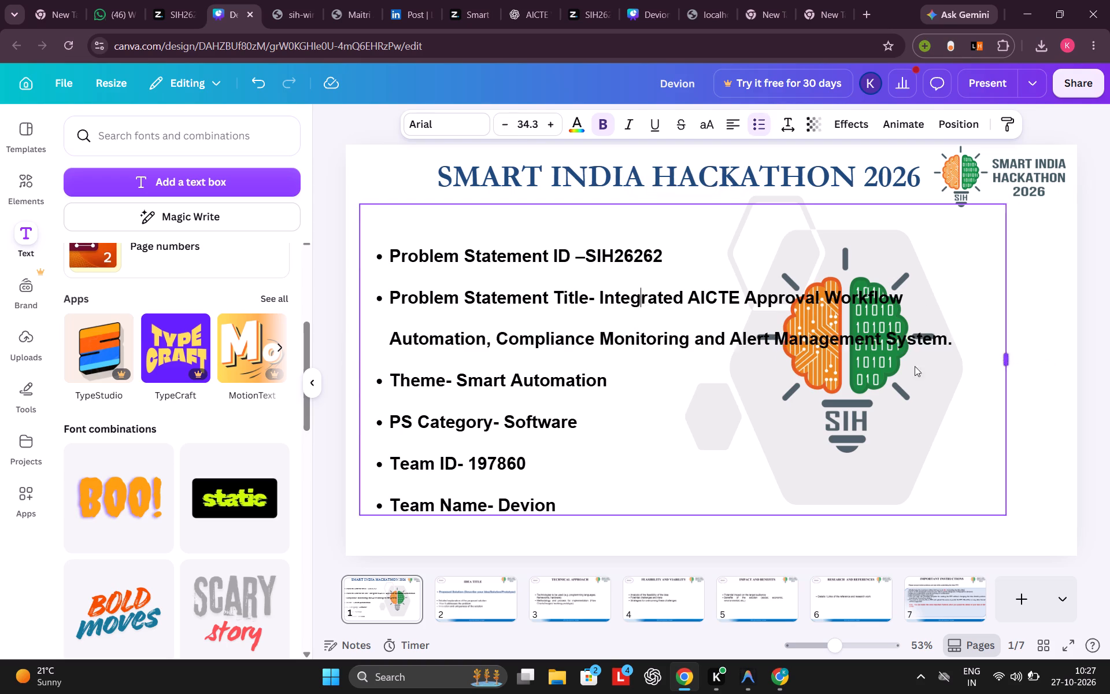
left_click_drag(915, 366, 929, 339)
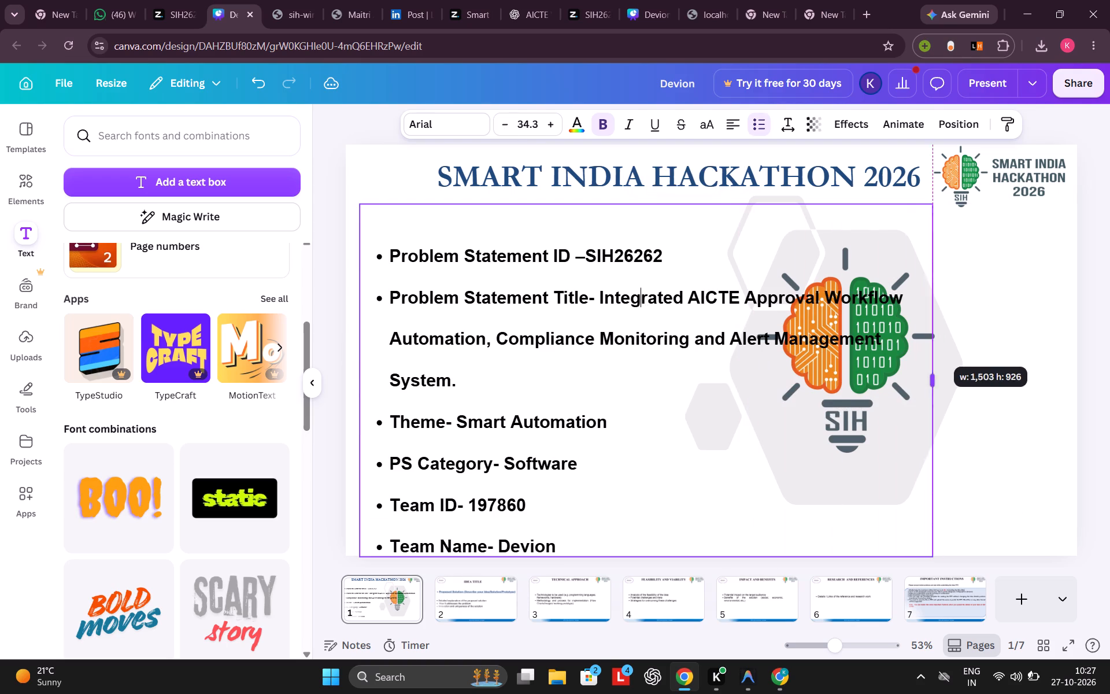
left_click_drag(929, 339, 764, 327)
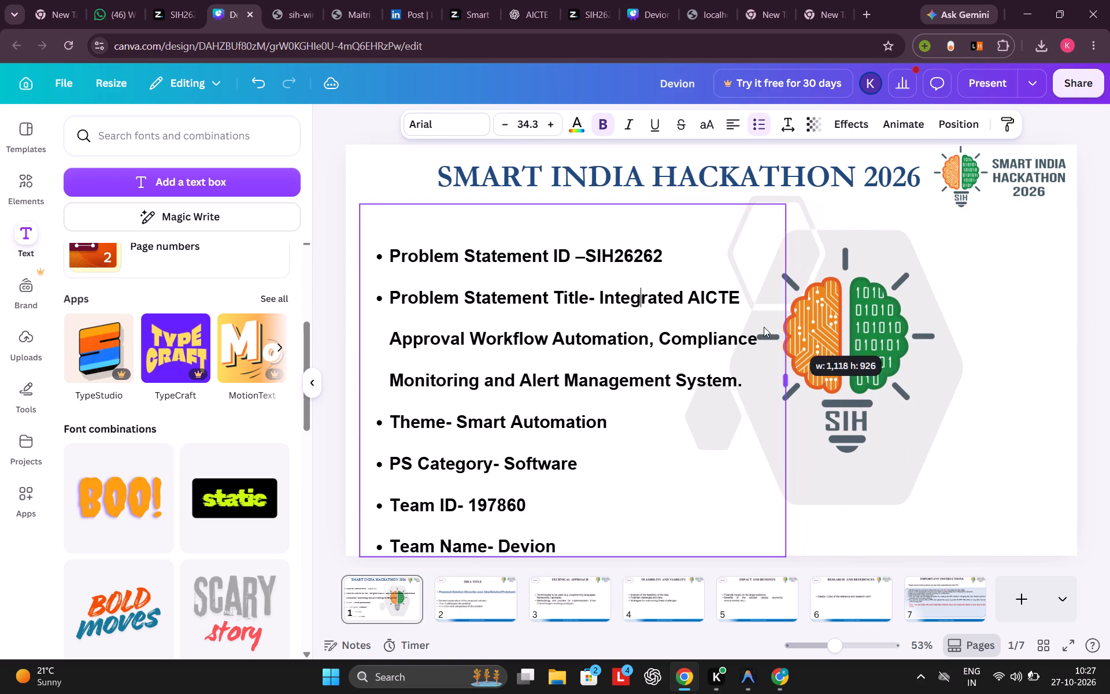
left_click_drag(764, 327, 744, 319)
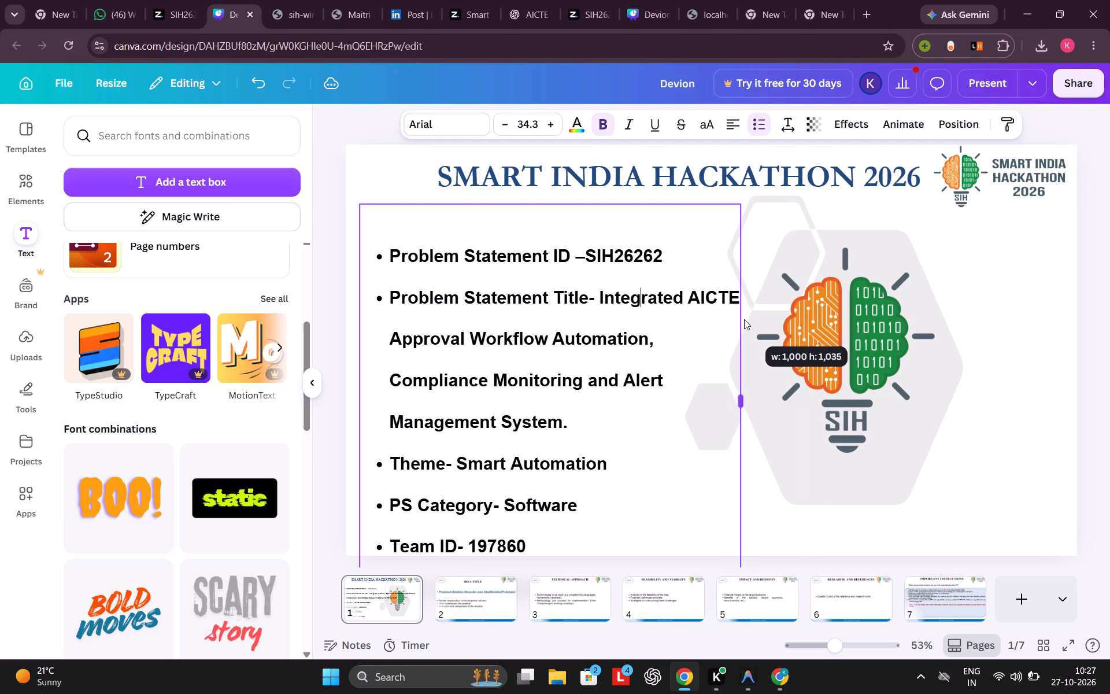
left_click_drag(744, 319, 748, 317)
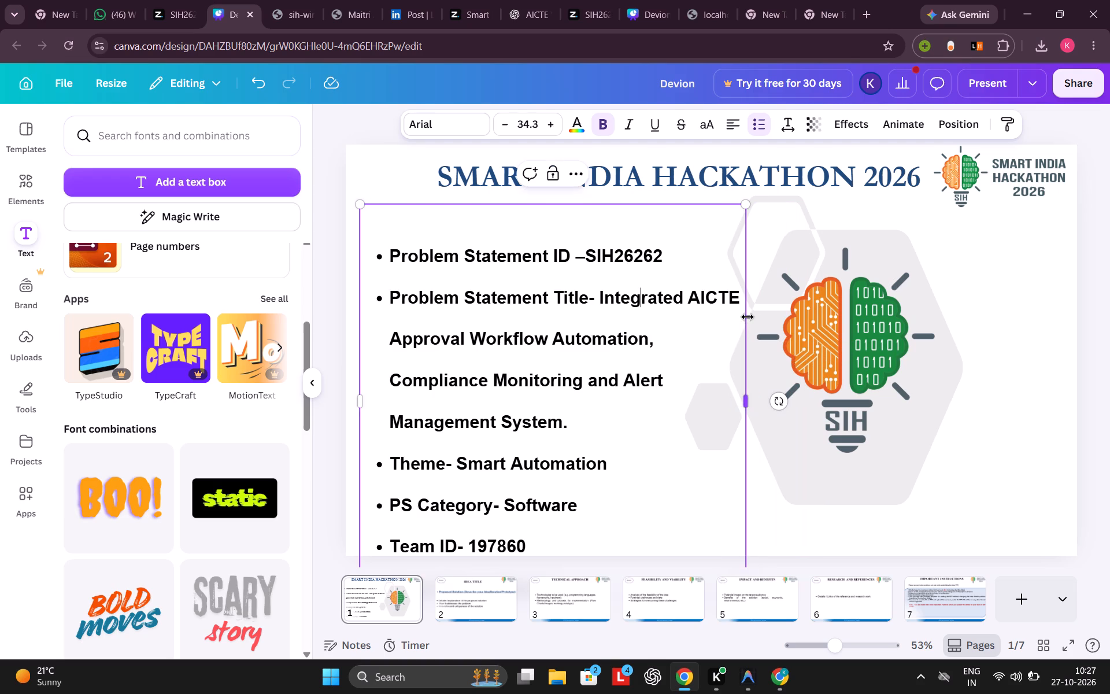
Move the bullet text box slightly up, overlapping the lower part of the "SMART INDIA HACKATHON 2026" heading.
left_click_drag(565, 201, 568, 189)
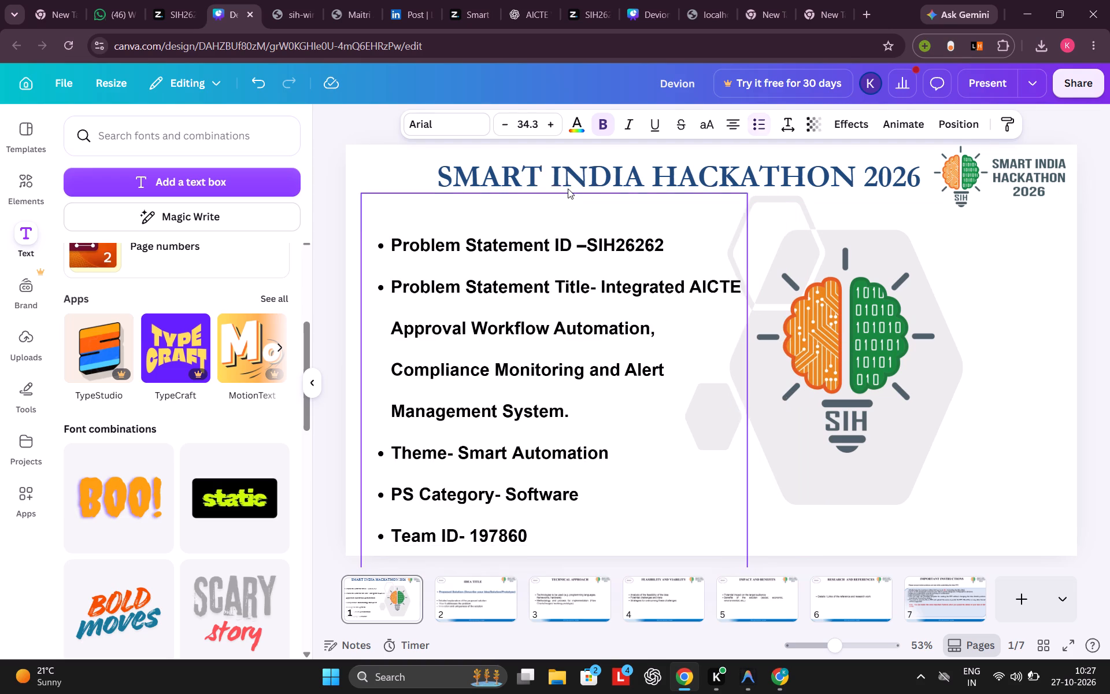
left_click_drag(568, 189, 565, 181)
left_click(708, 375)
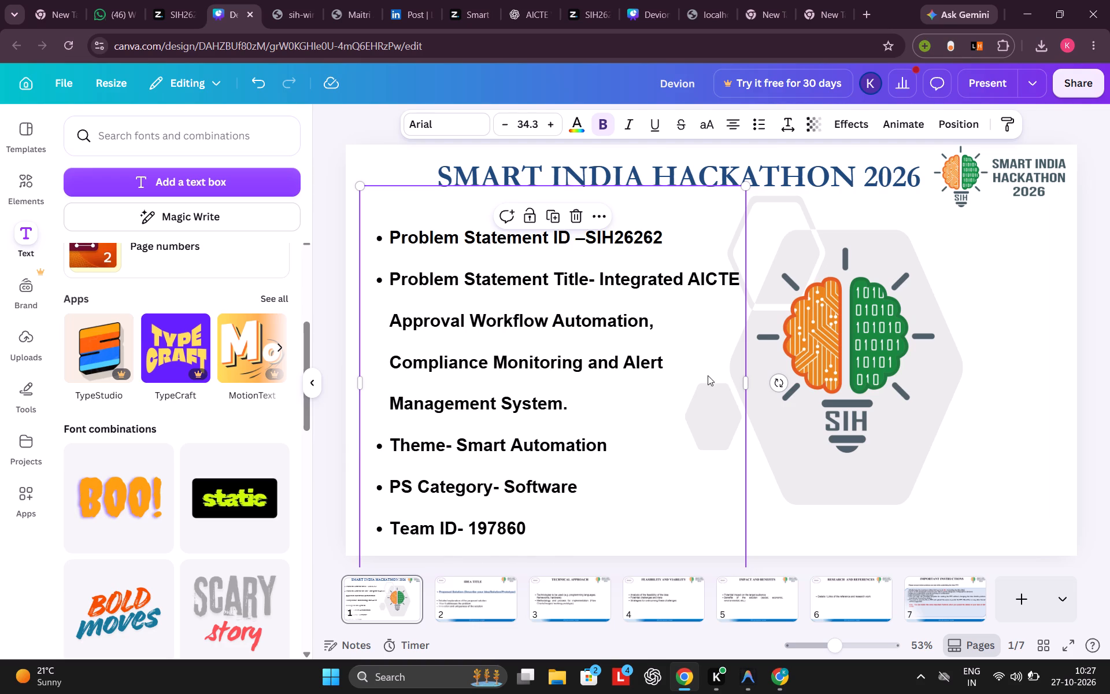
left_click(620, 393)
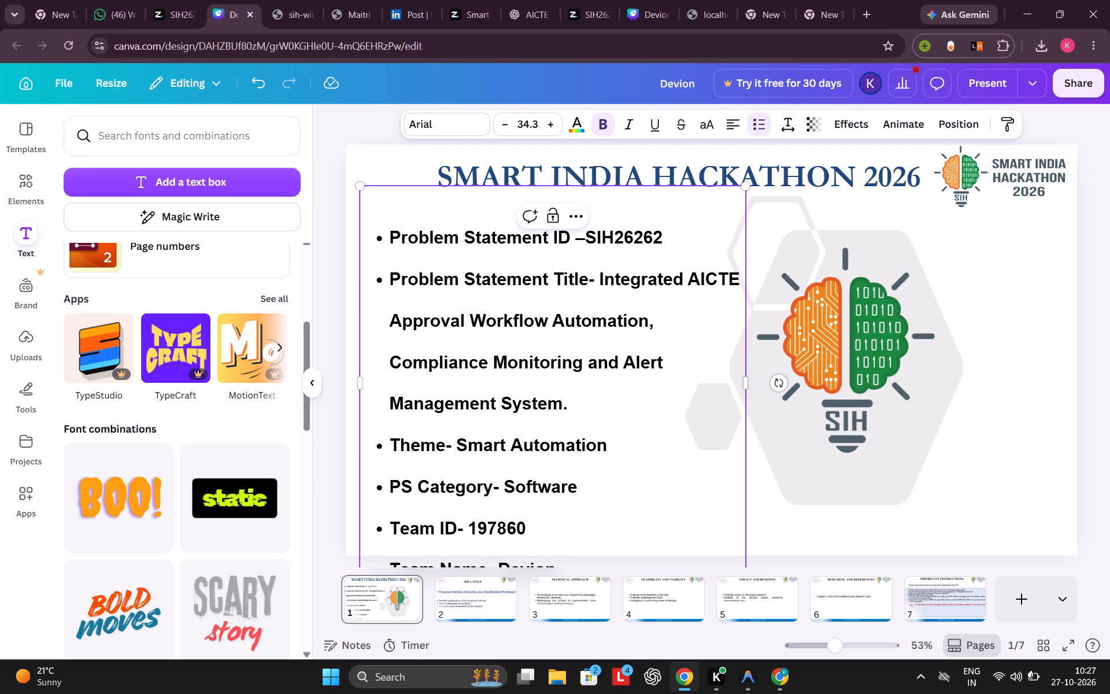
Widen the bullet text box so the problem statement title wraps onto three lines and all bullets fit on the page.
left_click_drag(457, 444, 561, 443)
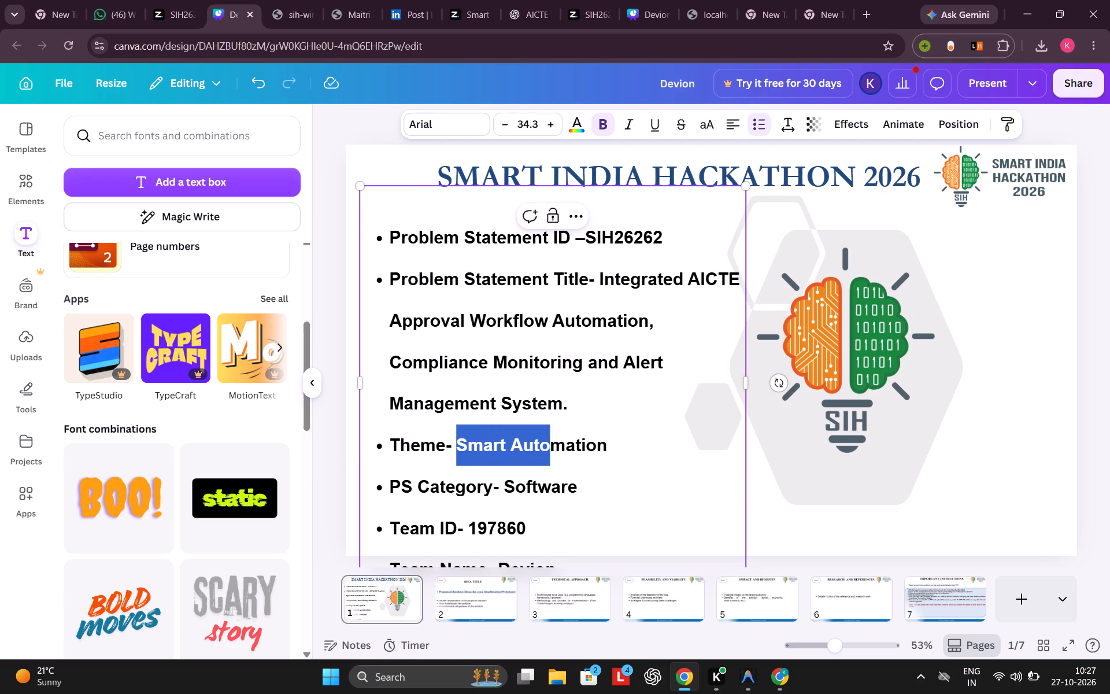
left_click_drag(561, 443, 612, 441)
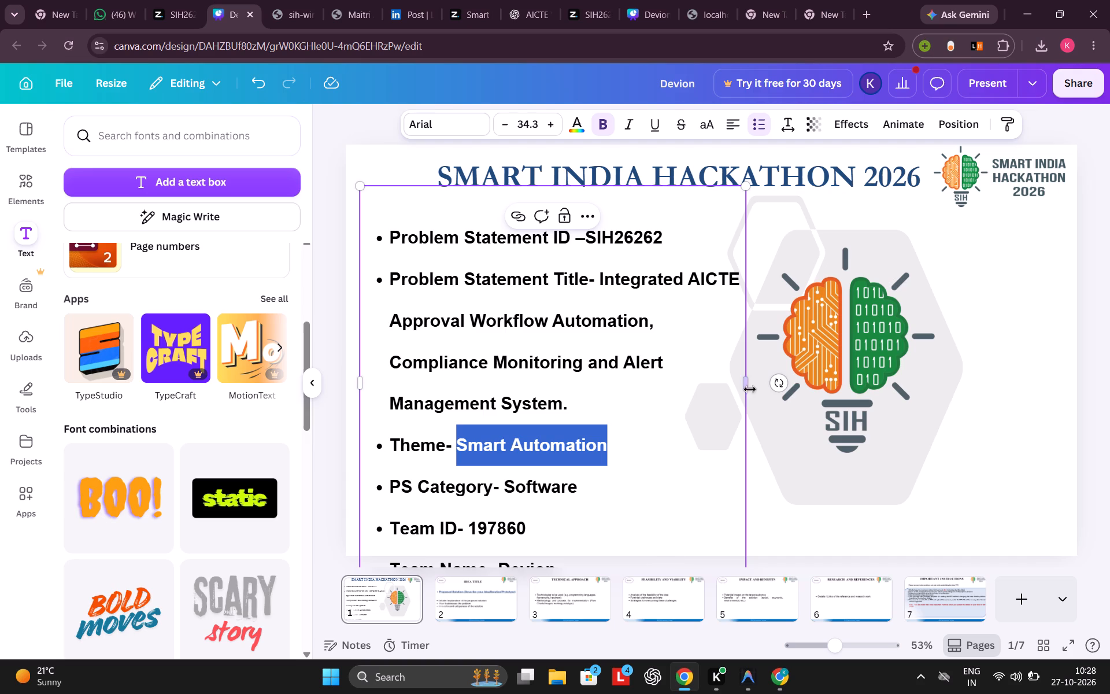
left_click_drag(747, 387, 641, 408)
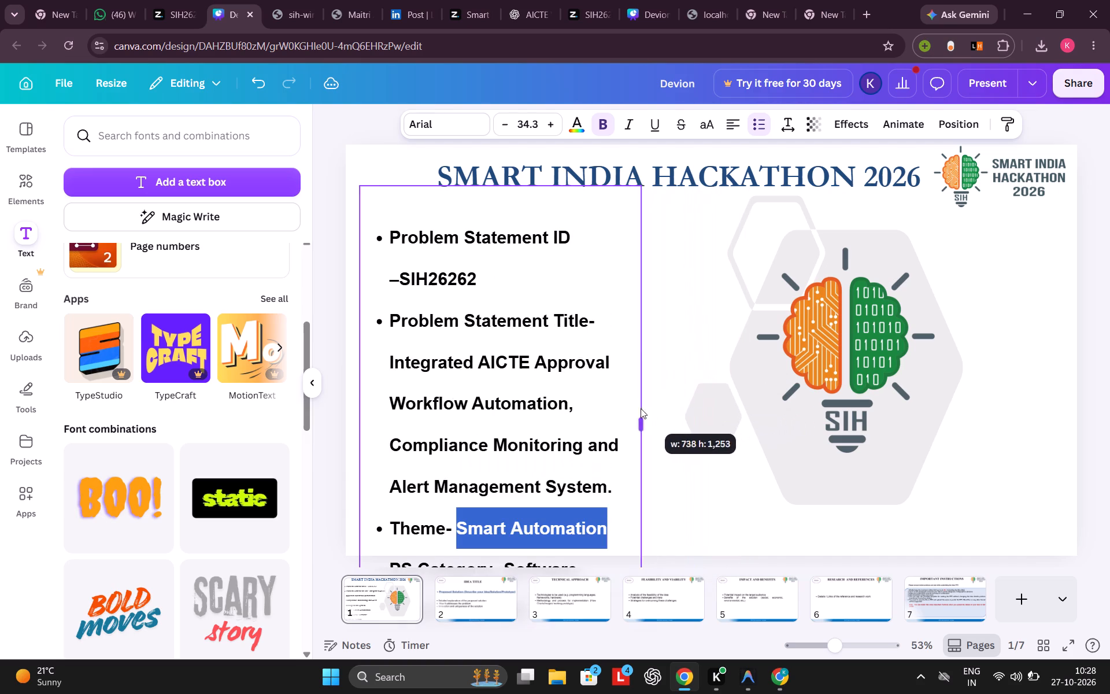
left_click_drag(641, 408, 758, 401)
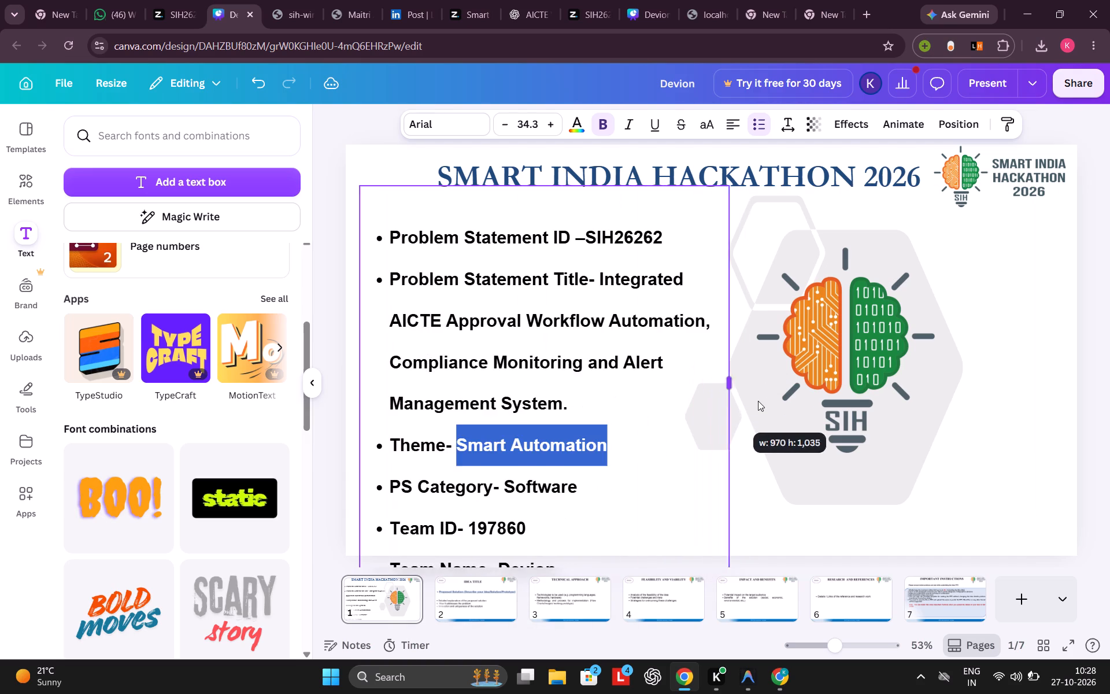
left_click_drag(758, 401, 767, 405)
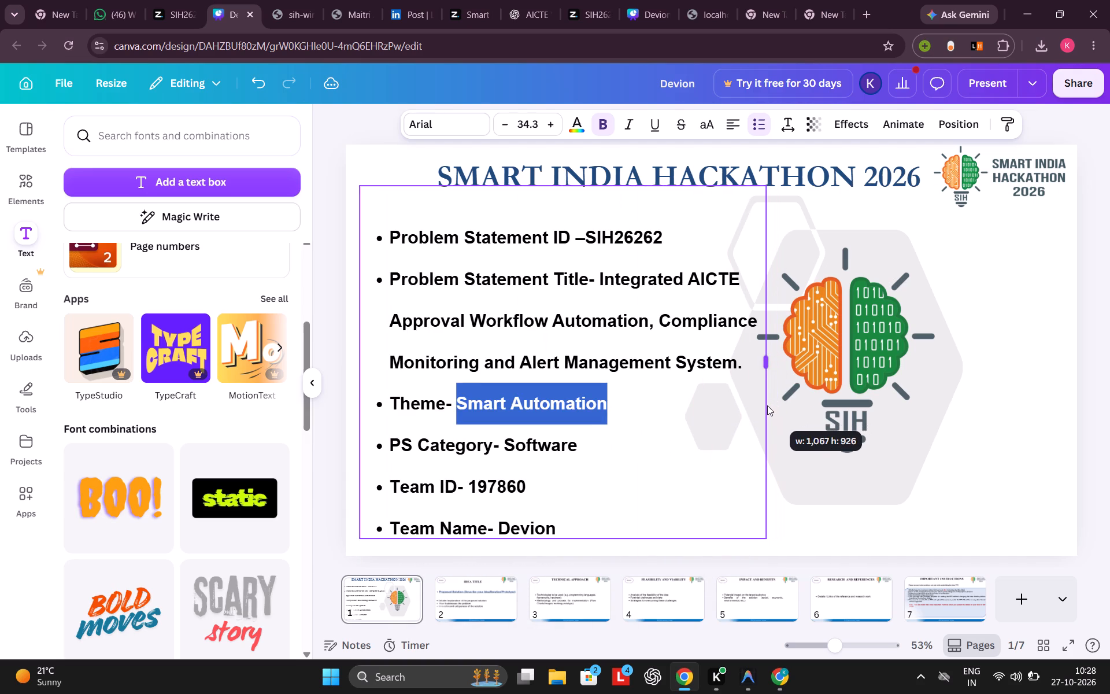
left_click_drag(767, 405, 835, 408)
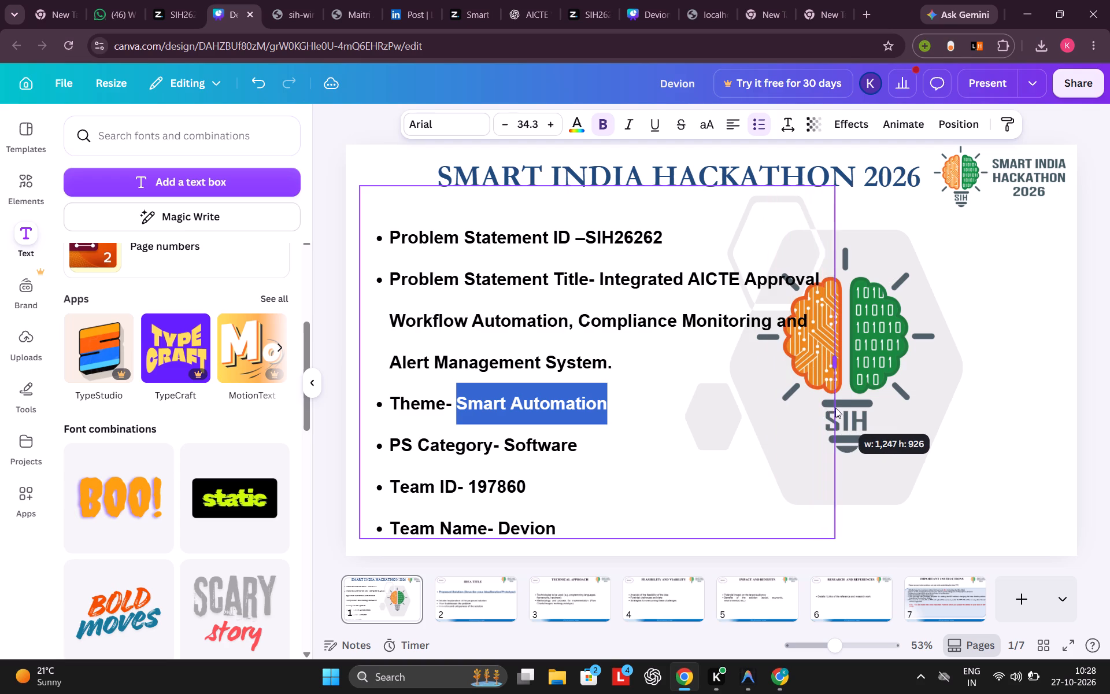
left_click_drag(835, 408, 800, 415)
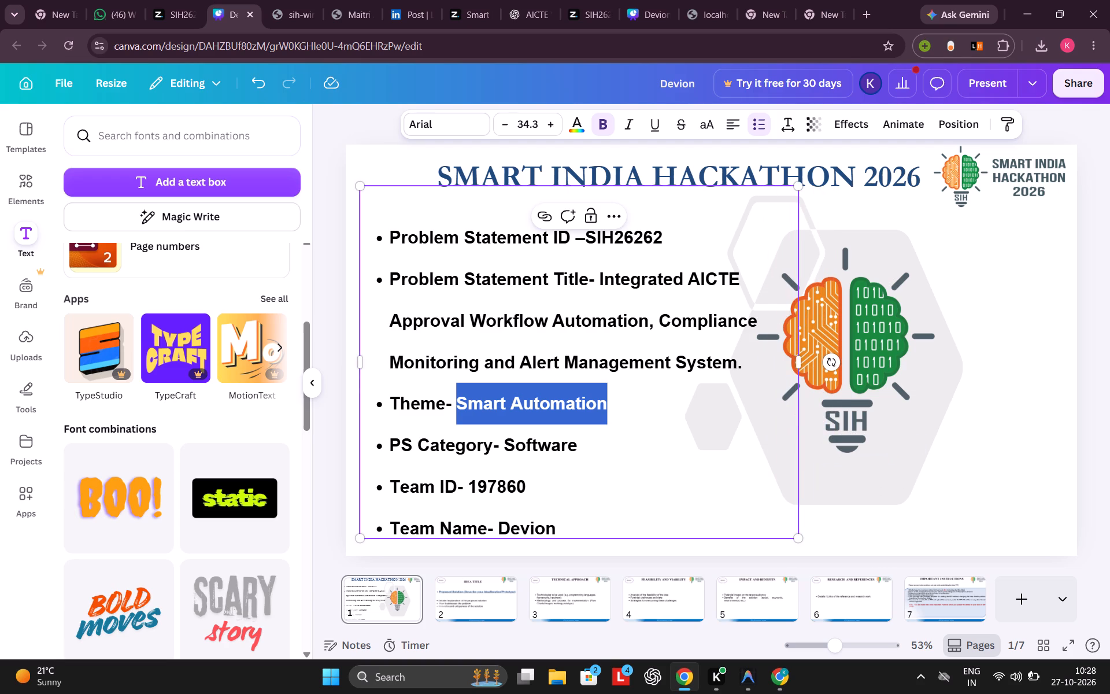
double_click(875, 415)
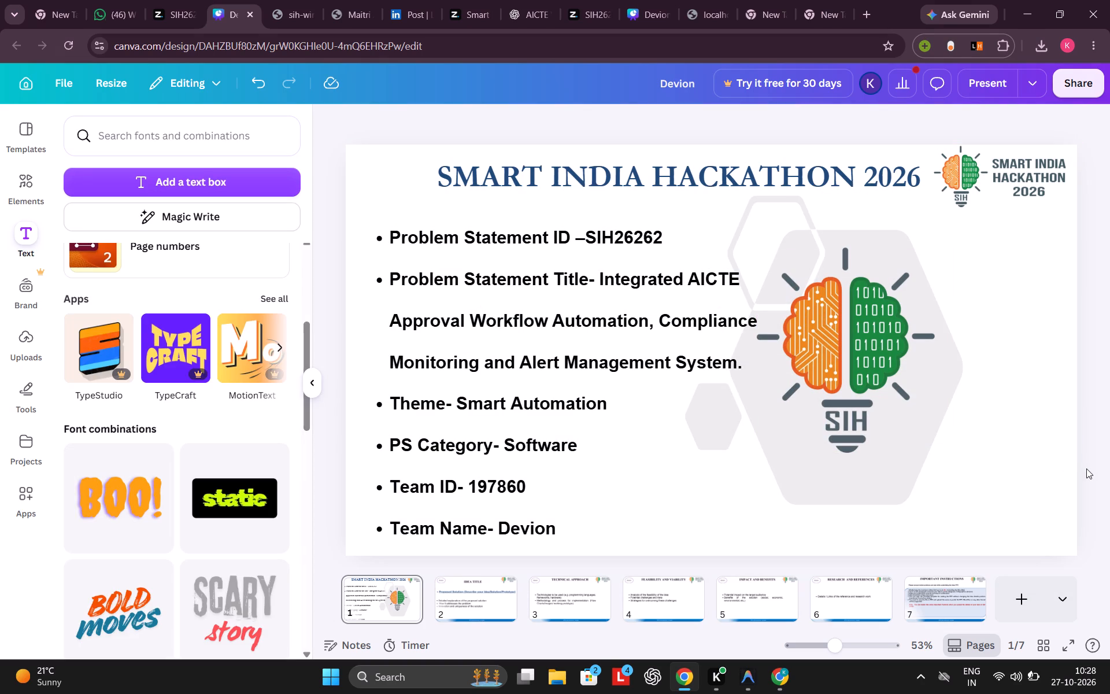
Check how the bullet values are styled in sih-winning-ppt-1.pdf and sih-winning-ppt-2.pdf, and return to the Devion design.
left_click(493, 308)
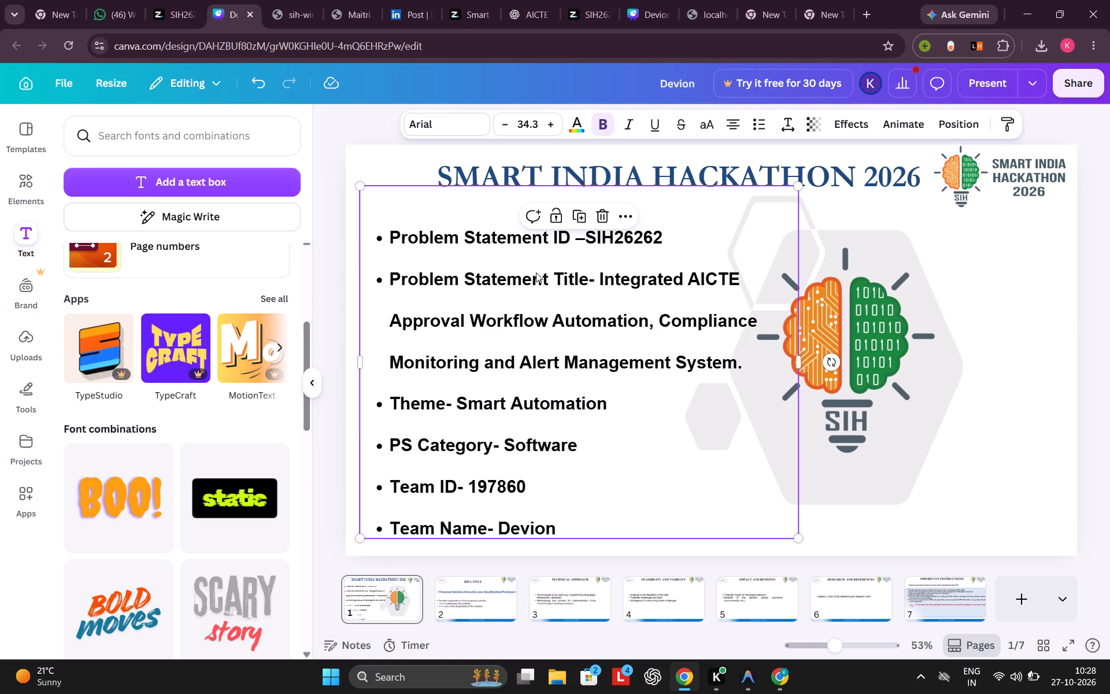
left_click(567, 237)
left_click(600, 238)
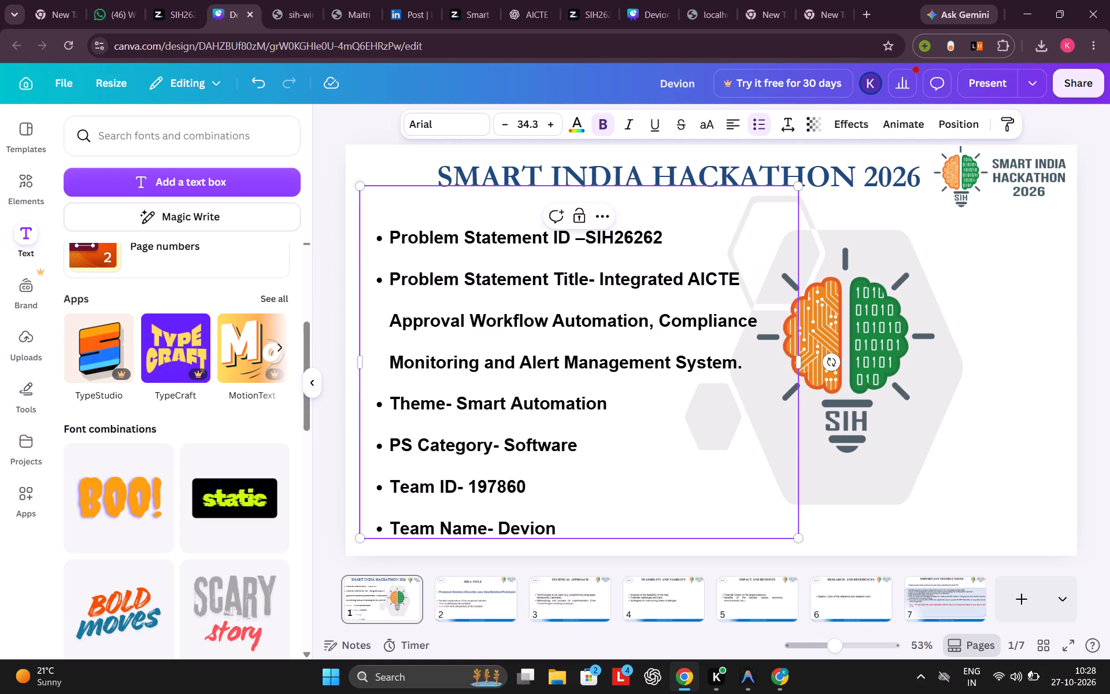
left_click(570, 238)
left_click(268, 0)
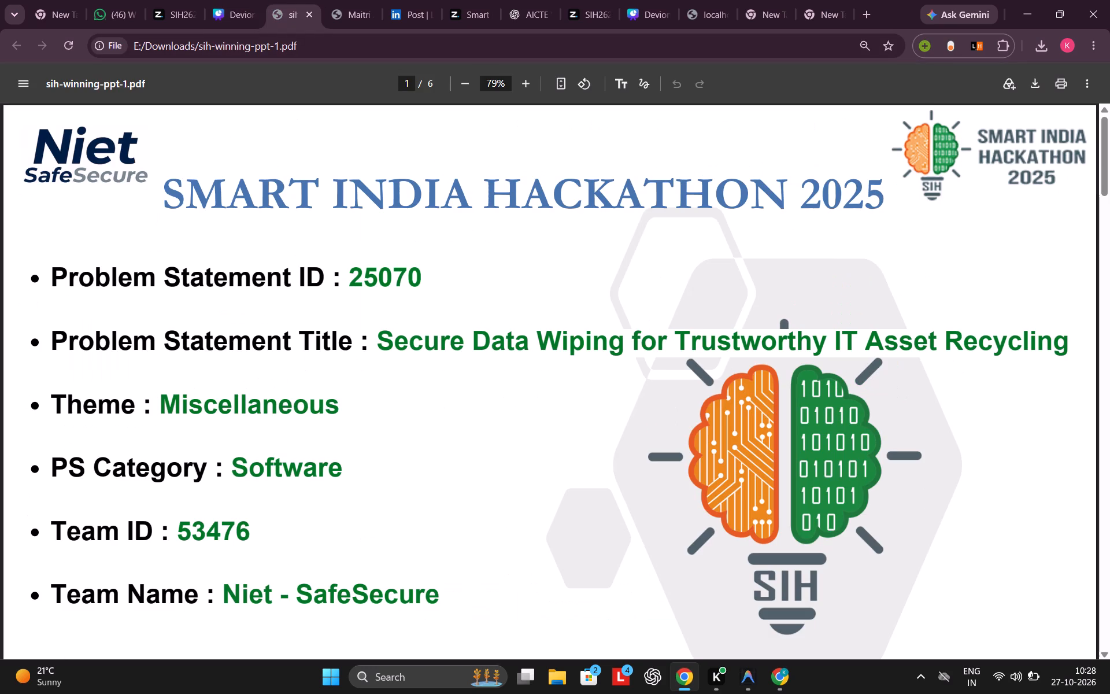
left_click(324, 3)
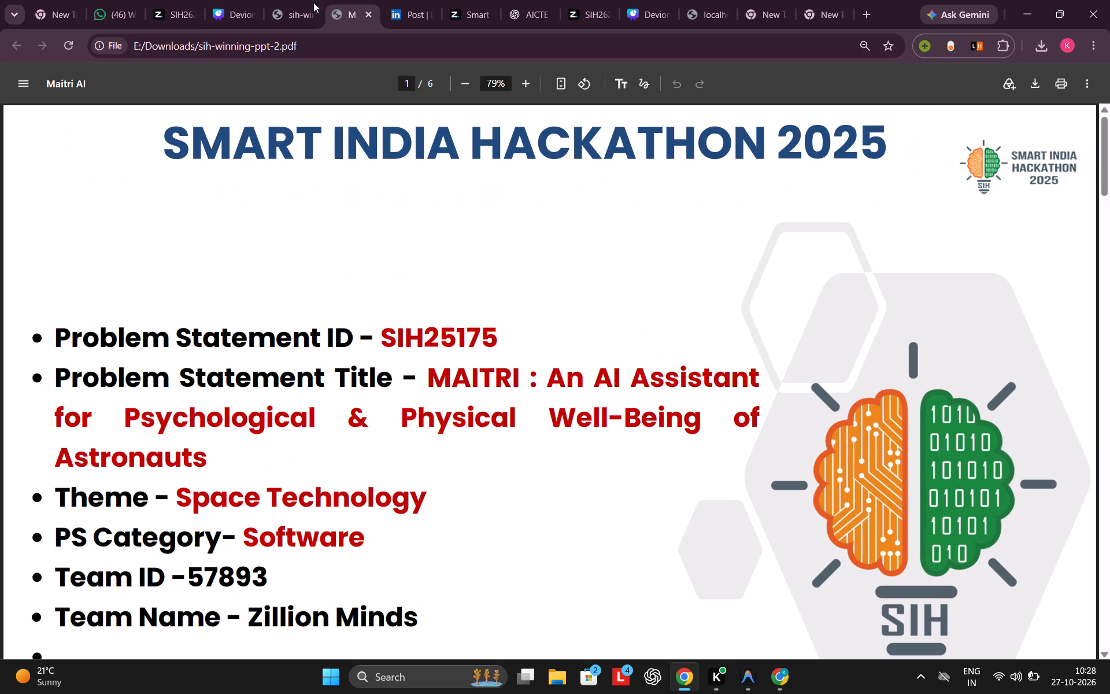
left_click(240, 0)
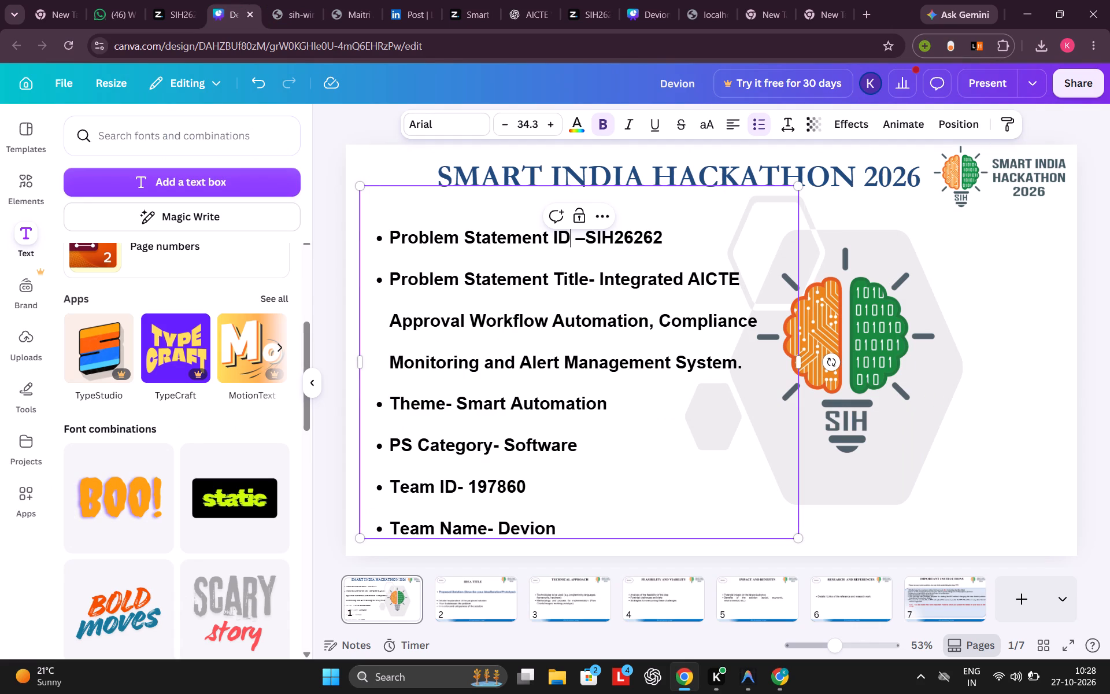
Colour the problem statement ID "SIH26262" orange #eb8324, taken from the SIH logo's photo colours.
left_click_drag(582, 236, 662, 235)
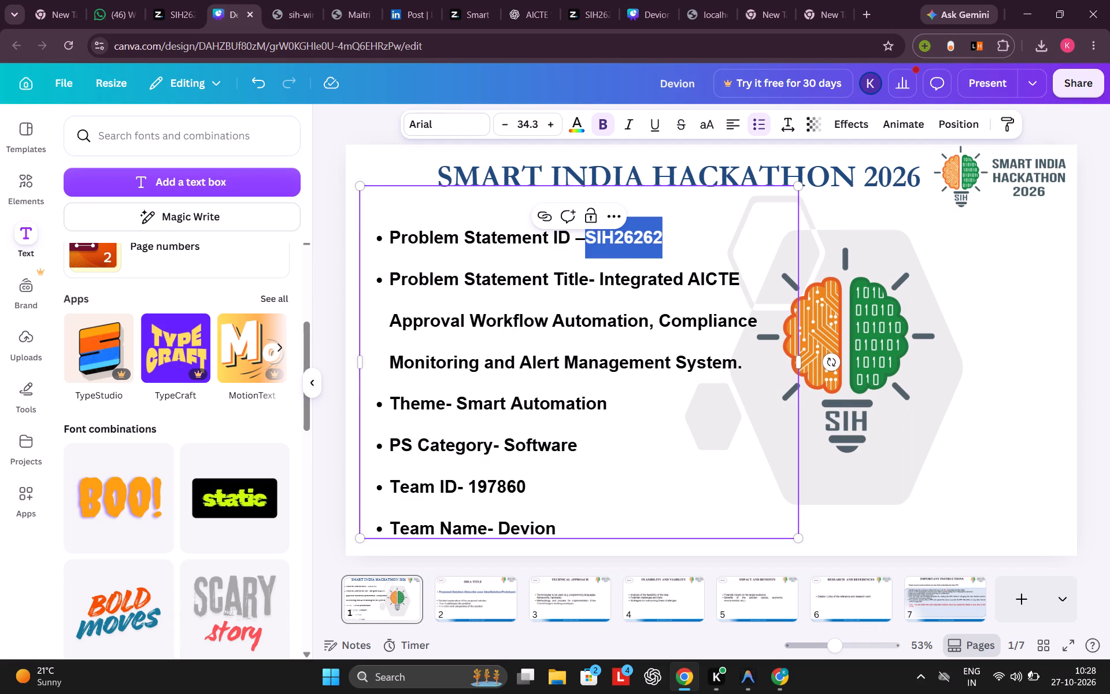
left_click(576, 125)
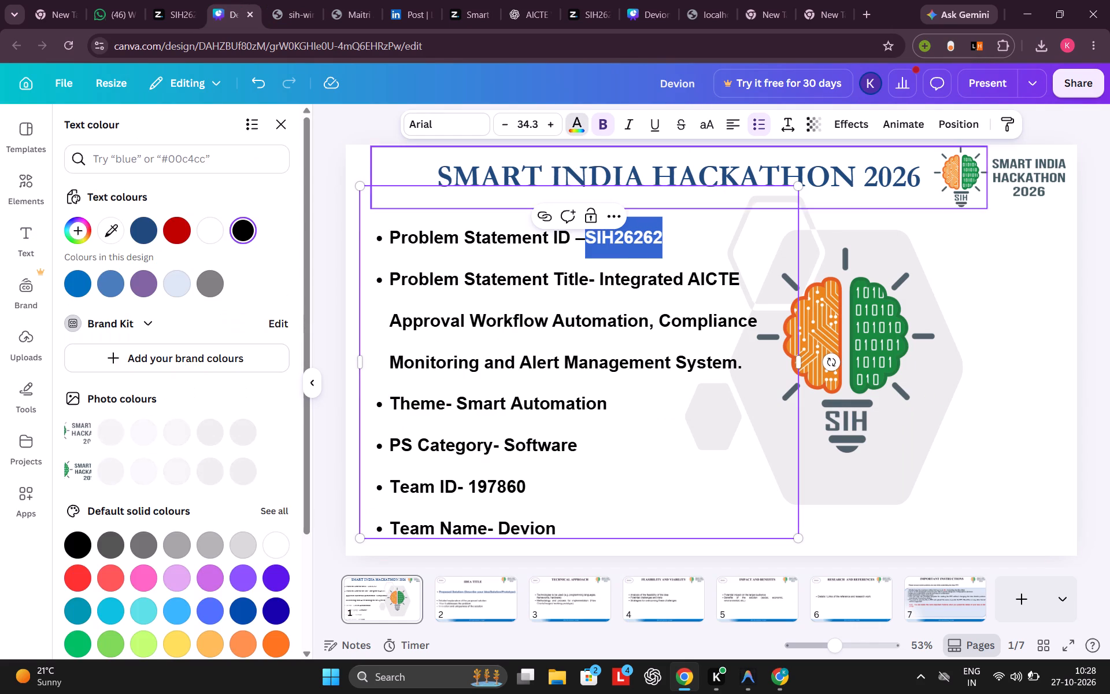
left_click(173, 440)
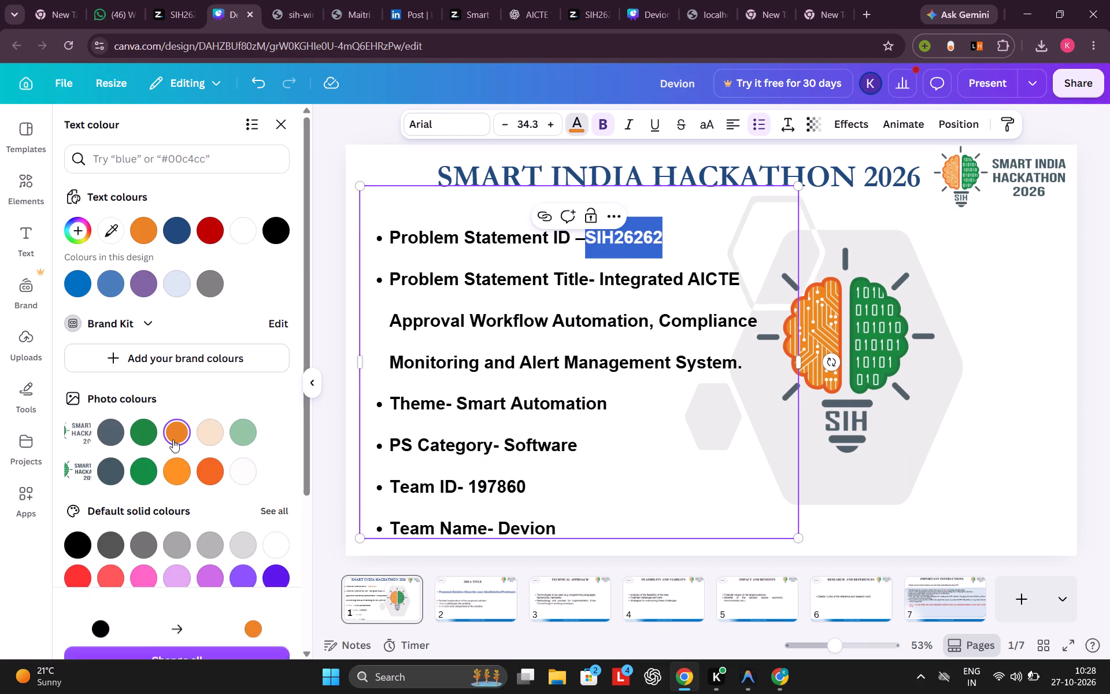
left_click(141, 230)
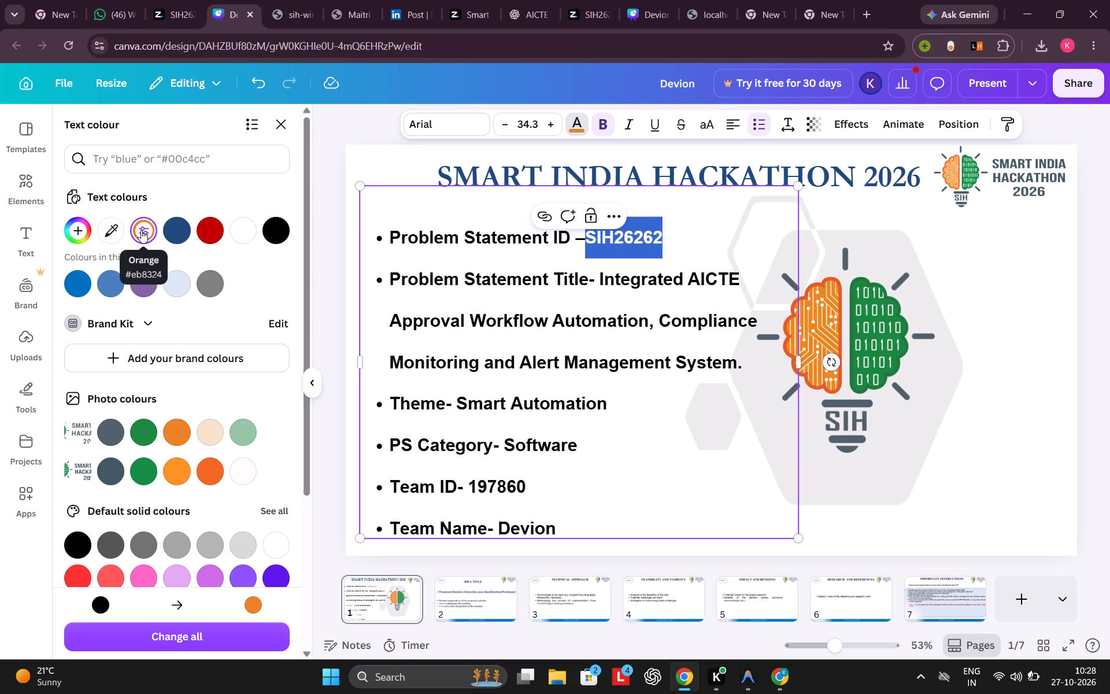
left_click(608, 248)
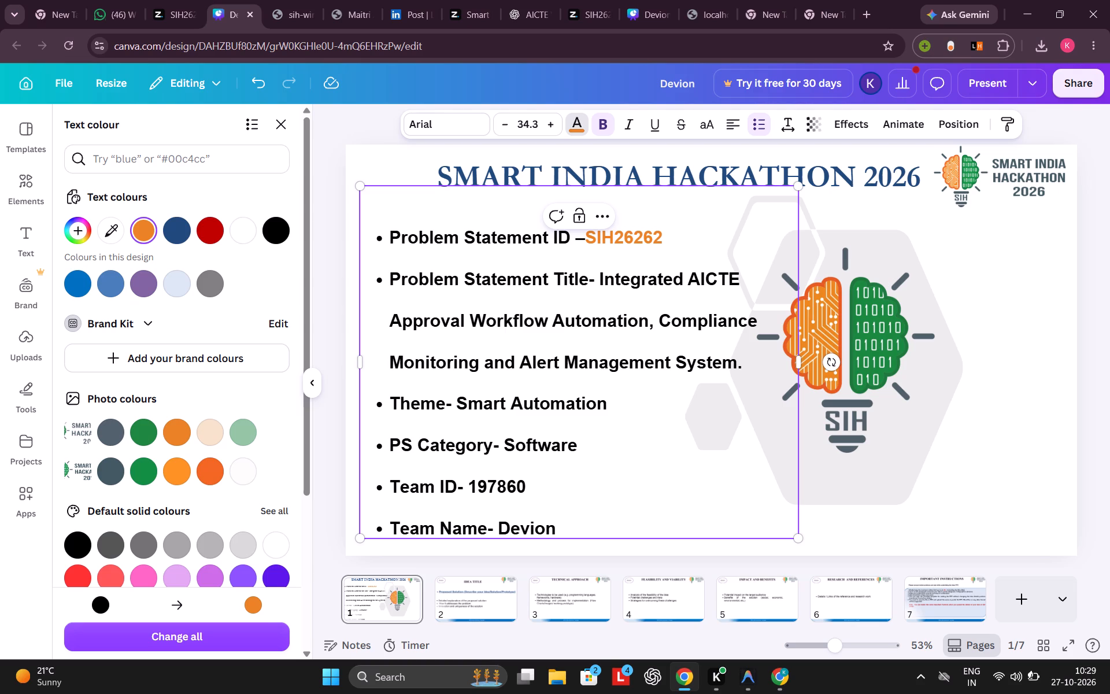
Apply the same orange to the full problem statement title text and to the theme value "Smart Automation".
left_click(600, 276)
left_click_drag(600, 276, 746, 273)
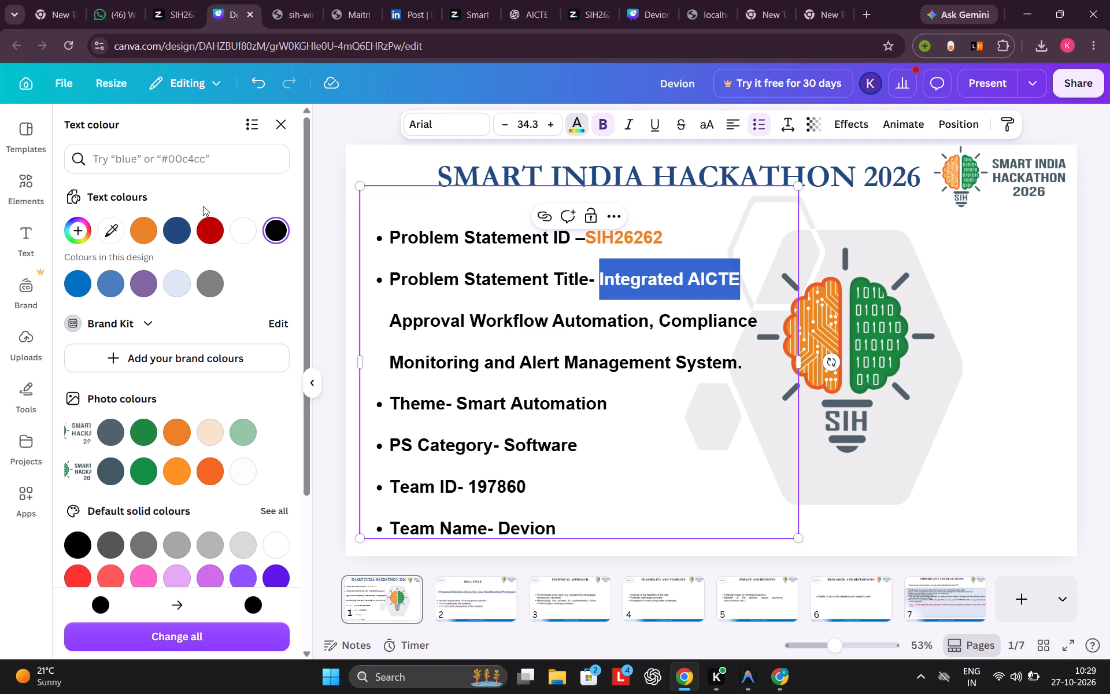
left_click(141, 228)
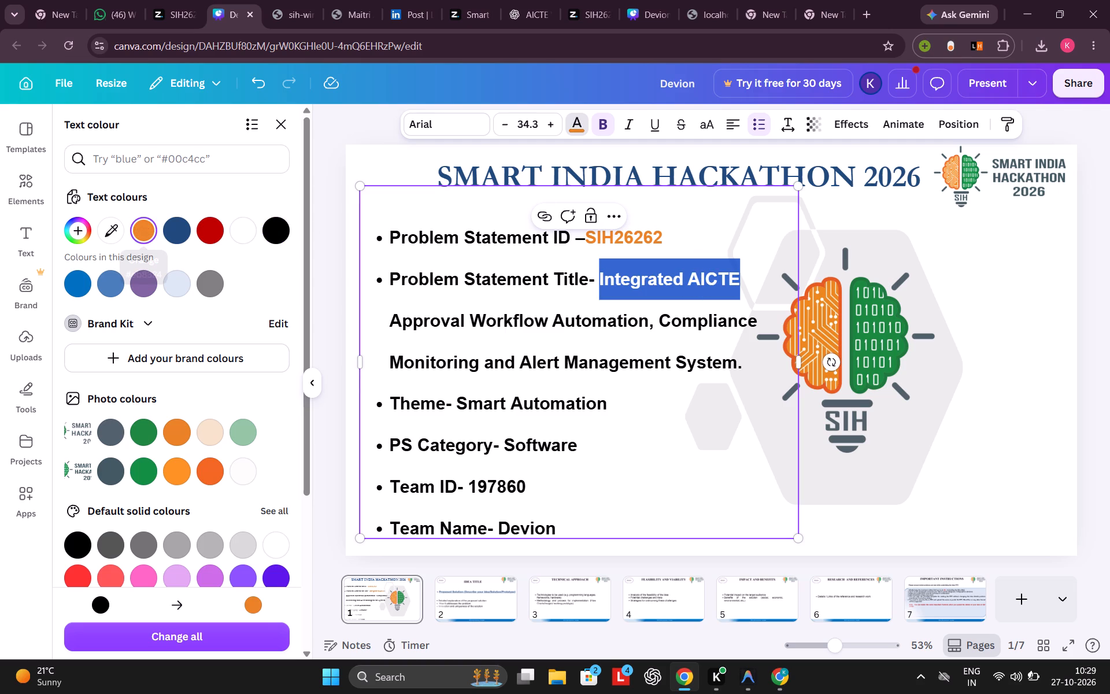
left_click_drag(390, 322, 742, 368)
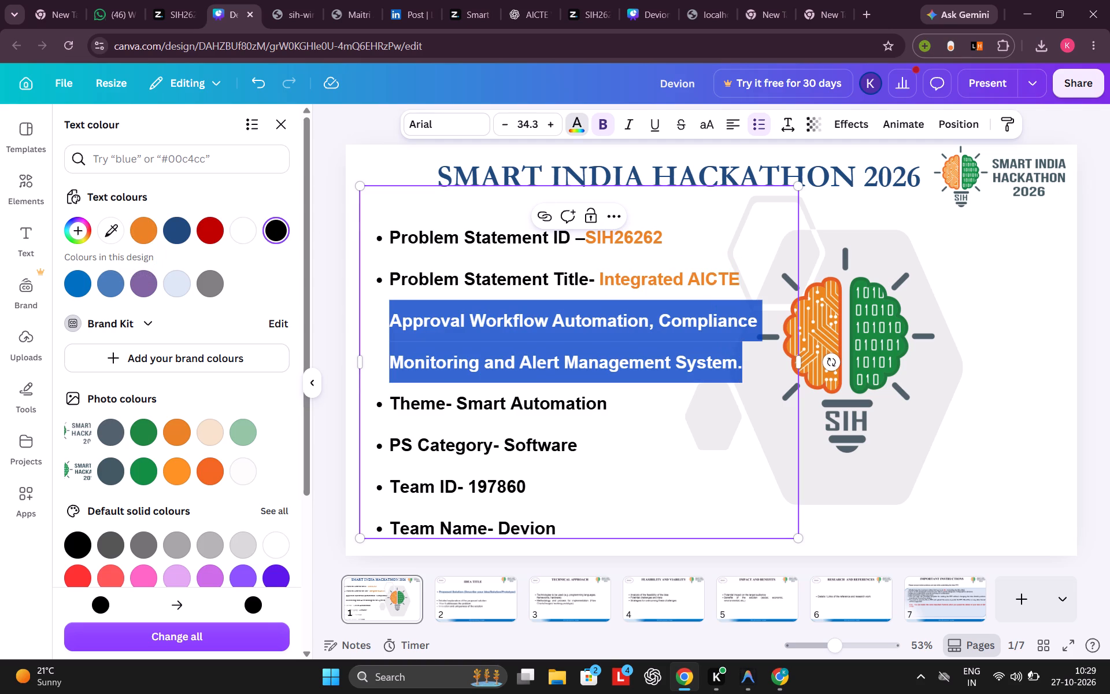
left_click(147, 228)
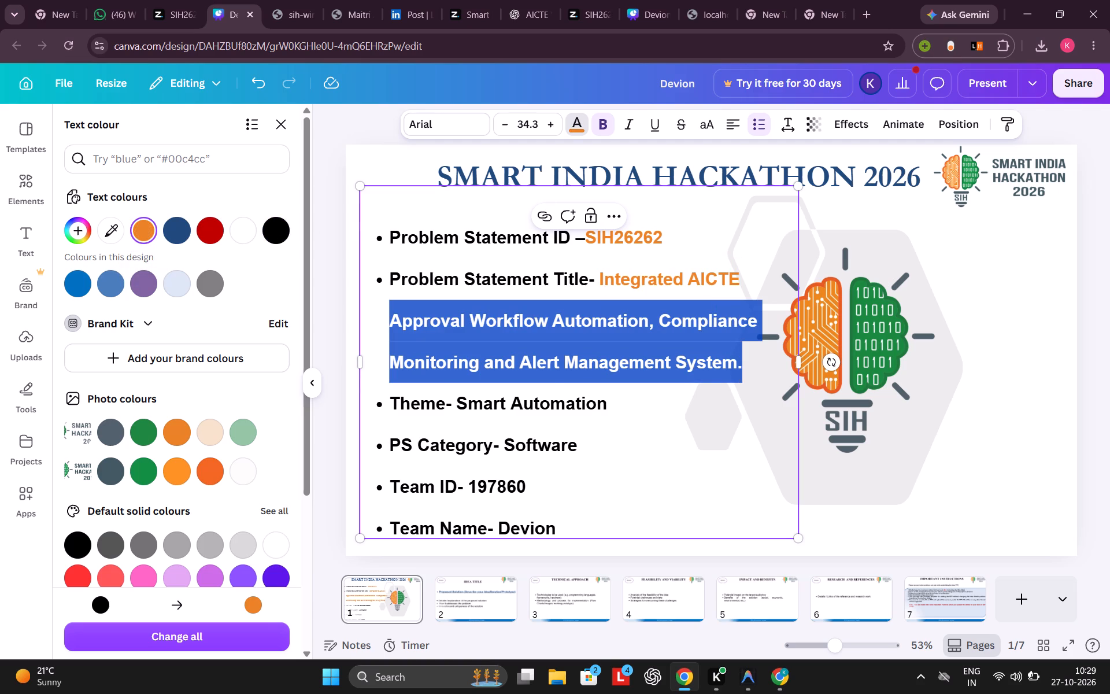
left_click_drag(456, 402, 605, 408)
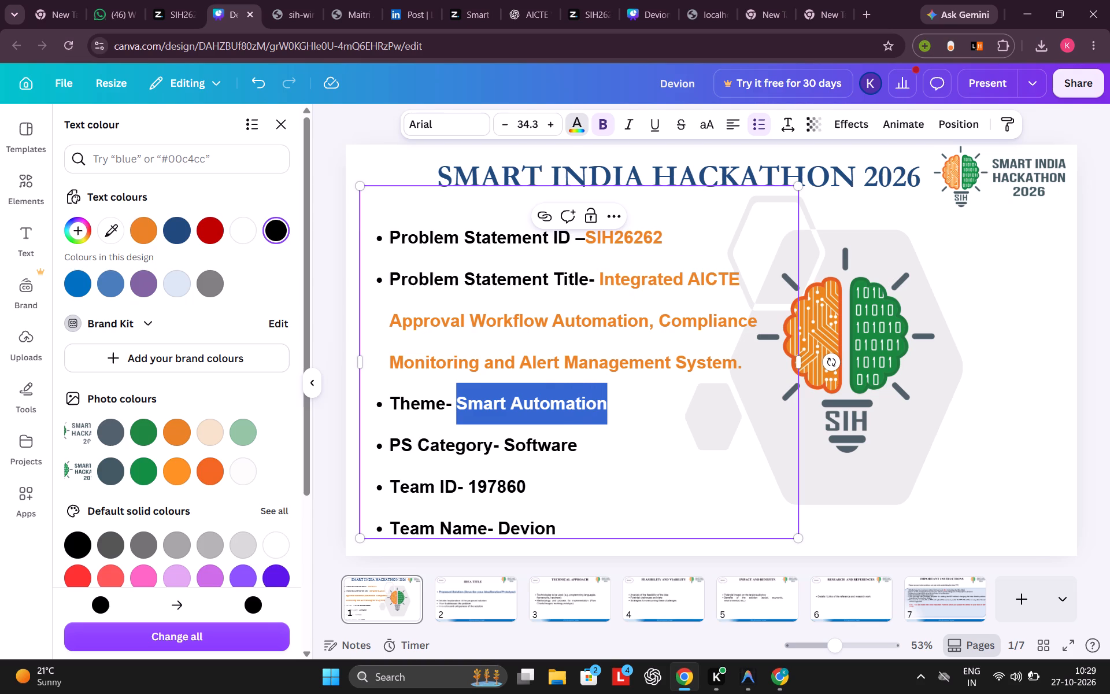
left_click(151, 240)
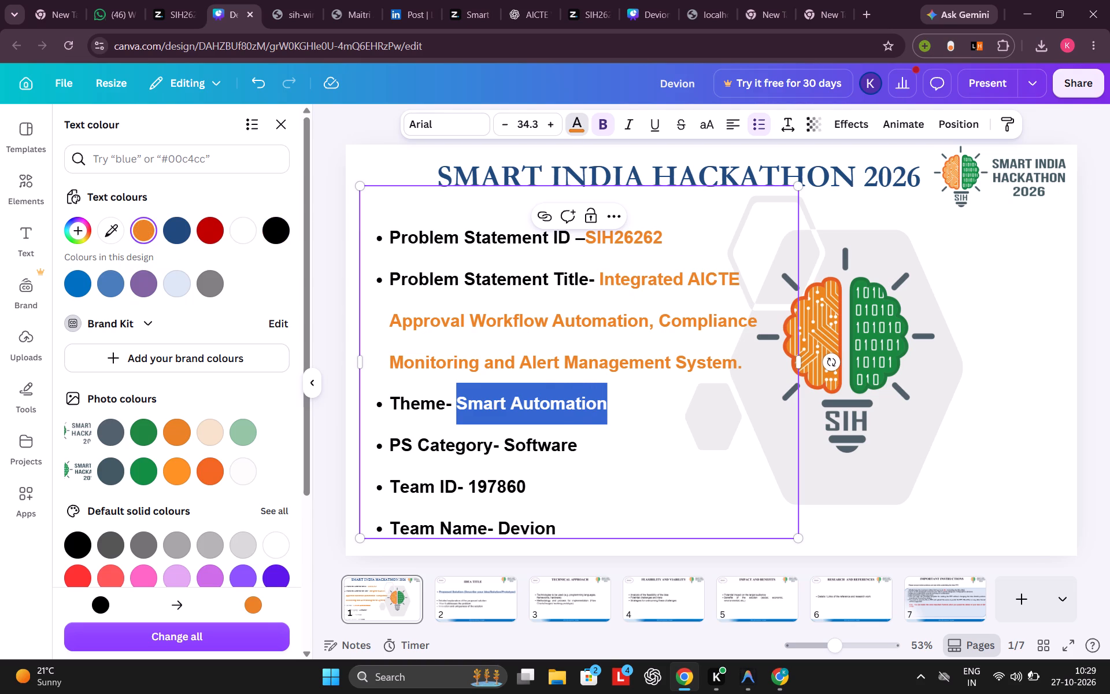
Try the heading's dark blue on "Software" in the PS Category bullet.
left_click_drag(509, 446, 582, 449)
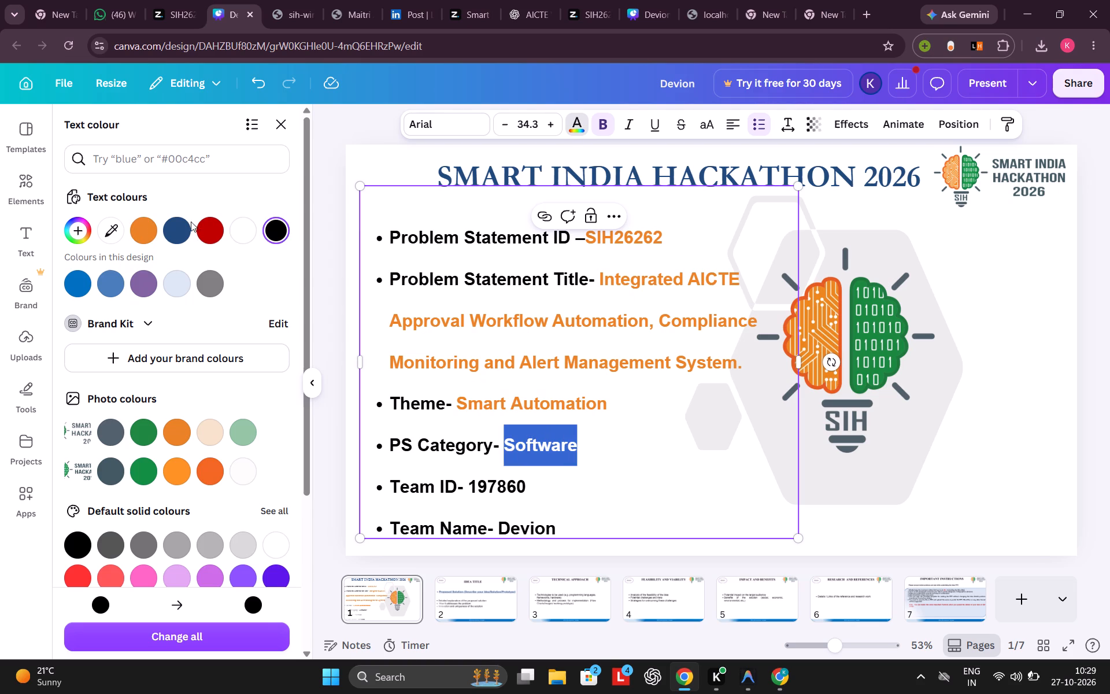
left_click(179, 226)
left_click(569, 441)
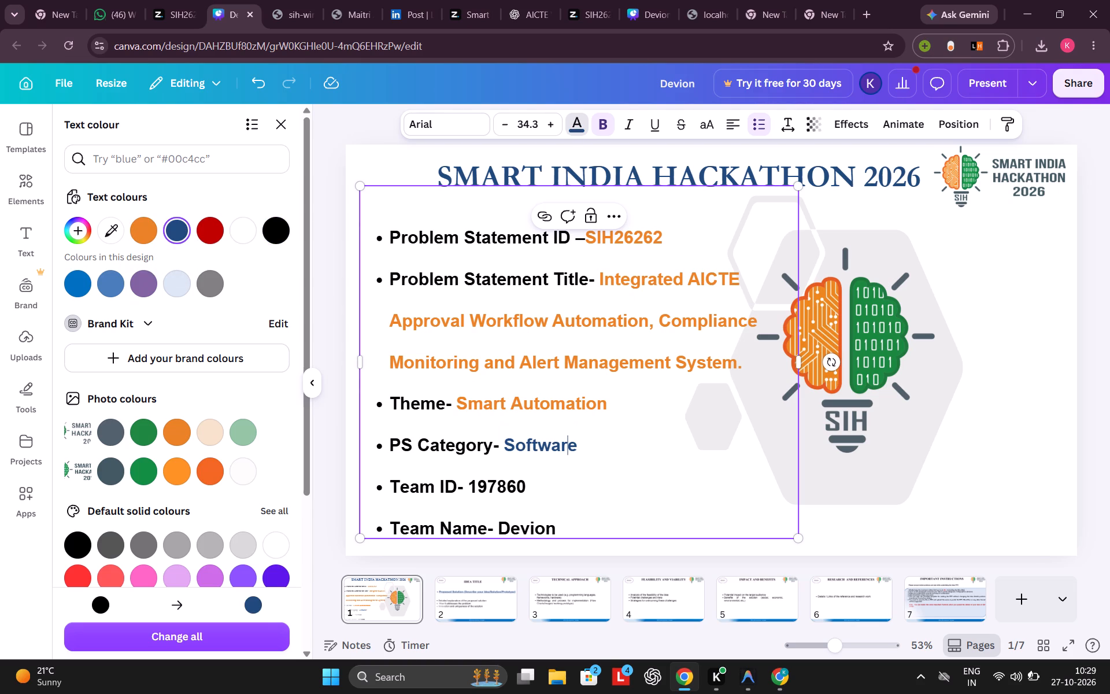
Colour "Software" in the PS Category bullet with the design's brighter Vividazure blue.
left_click_drag(578, 445, 536, 443)
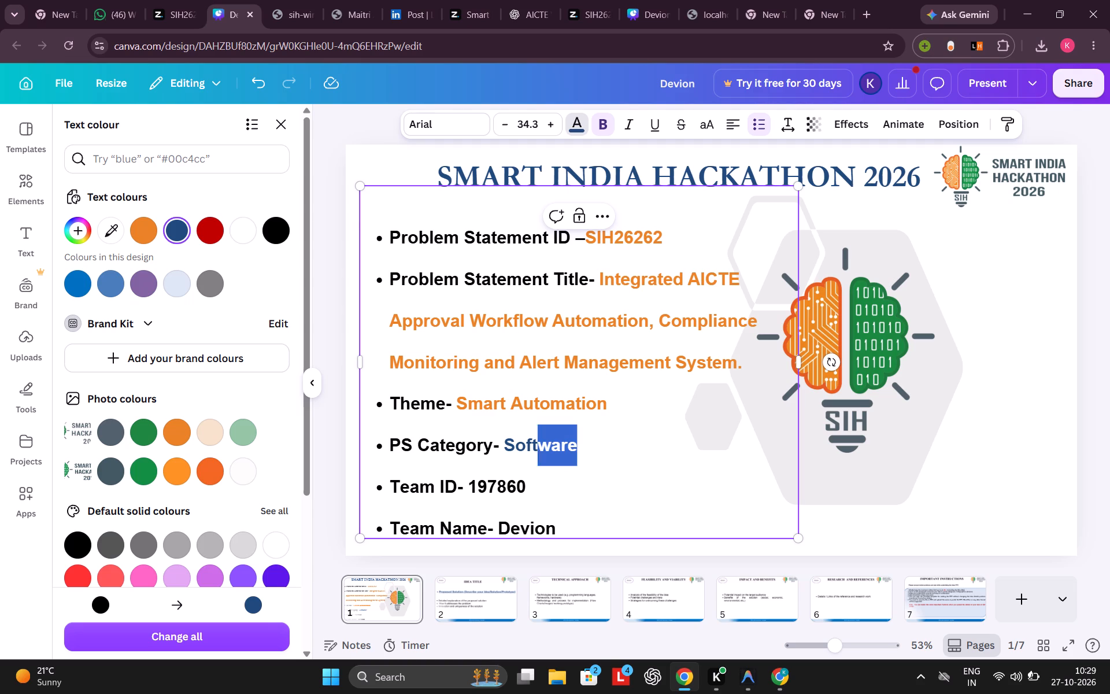
left_click_drag(536, 443, 505, 438)
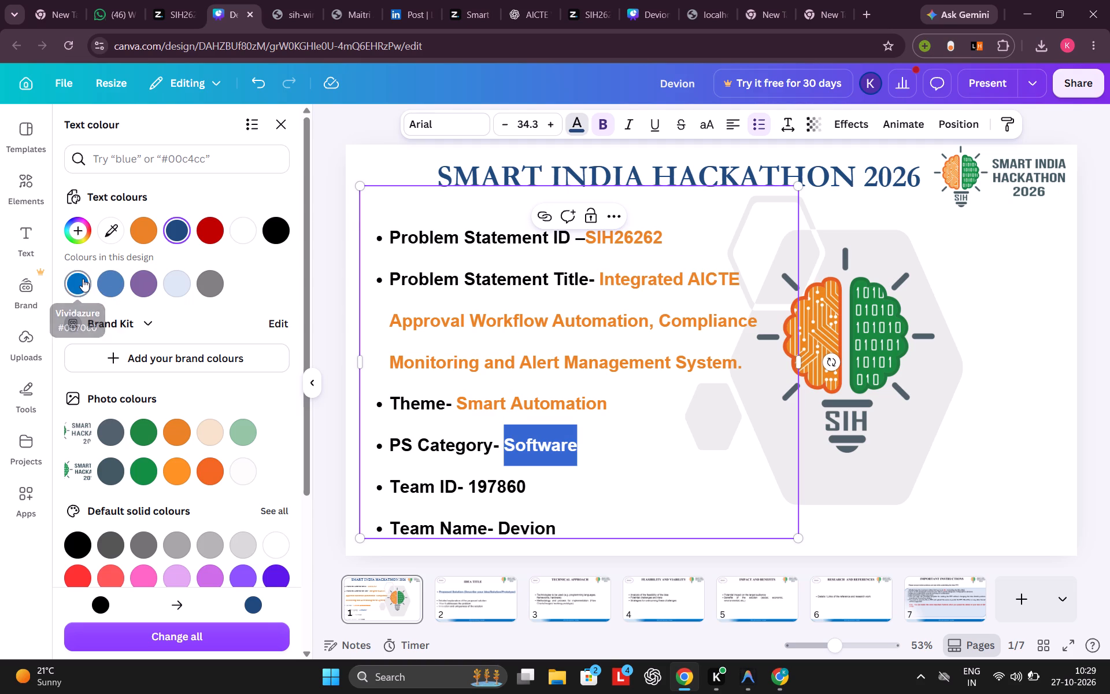
left_click(83, 279)
Colour the Team ID value green, using the first green among the logo's photo colours.
left_click(535, 481)
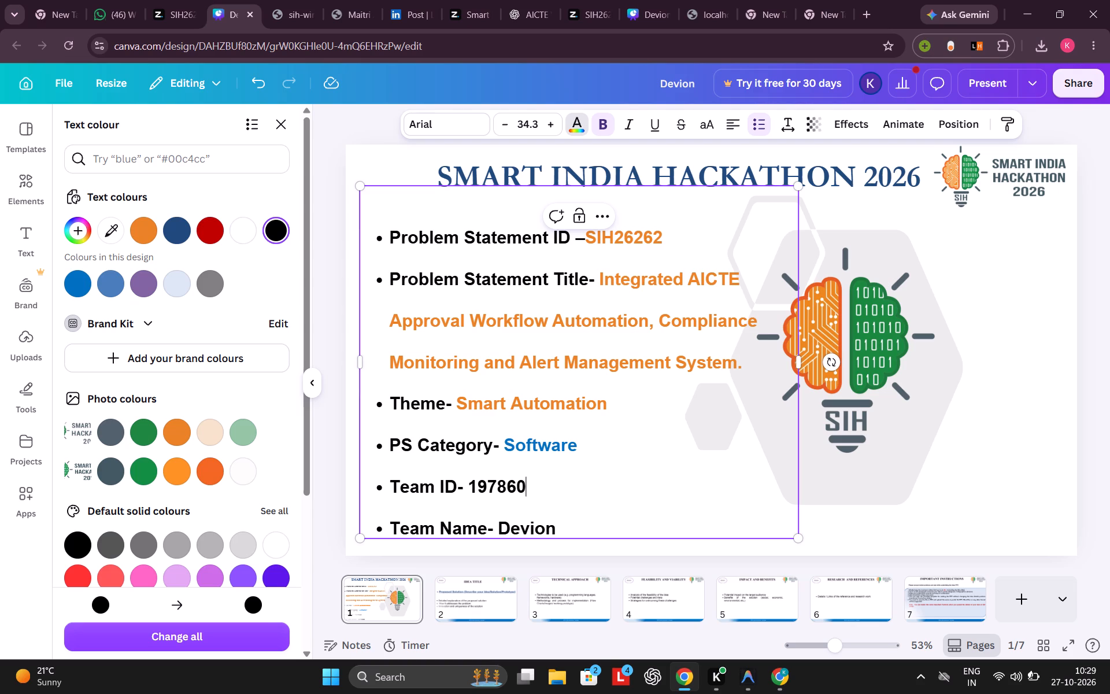
left_click_drag(528, 484, 465, 485)
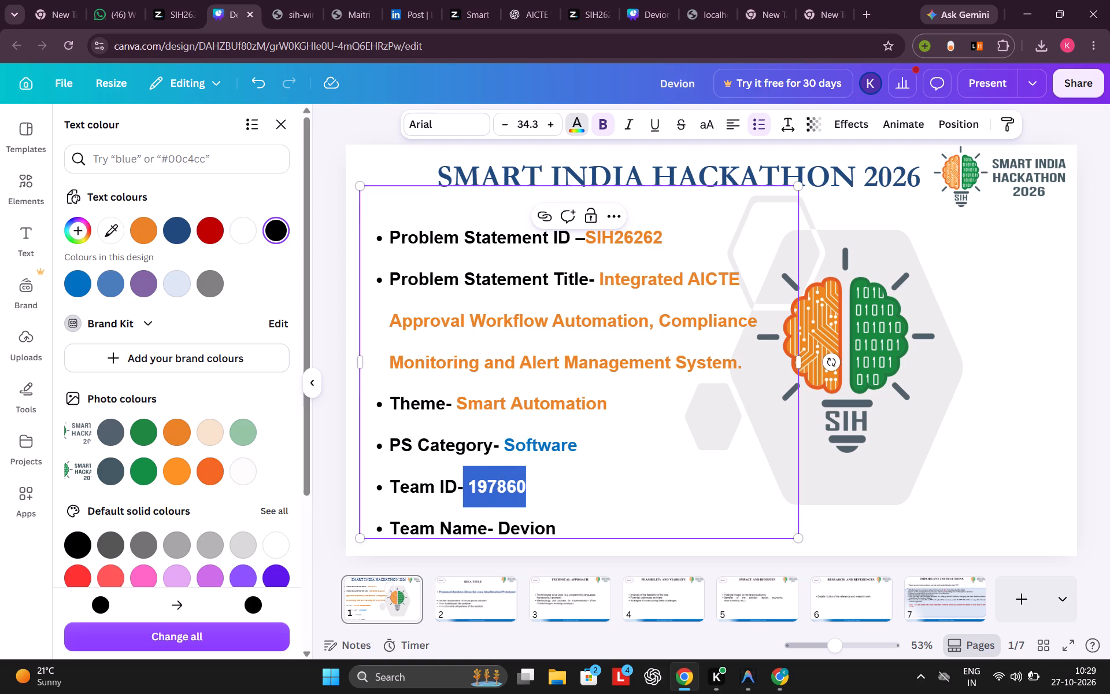
left_click(149, 432)
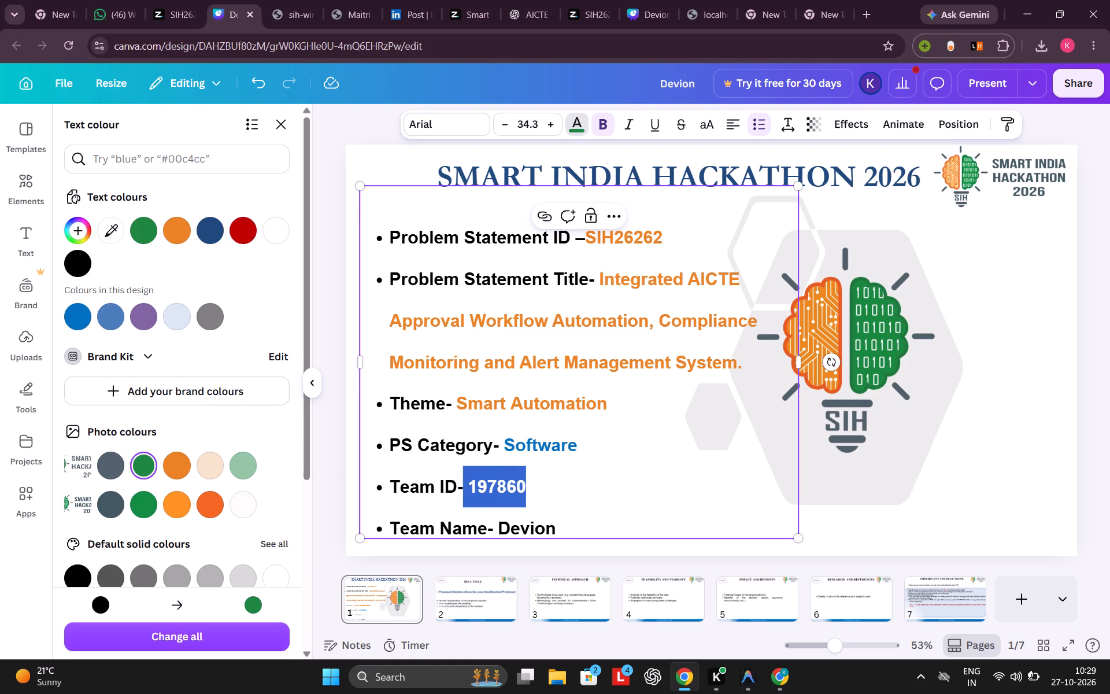
left_click(539, 485)
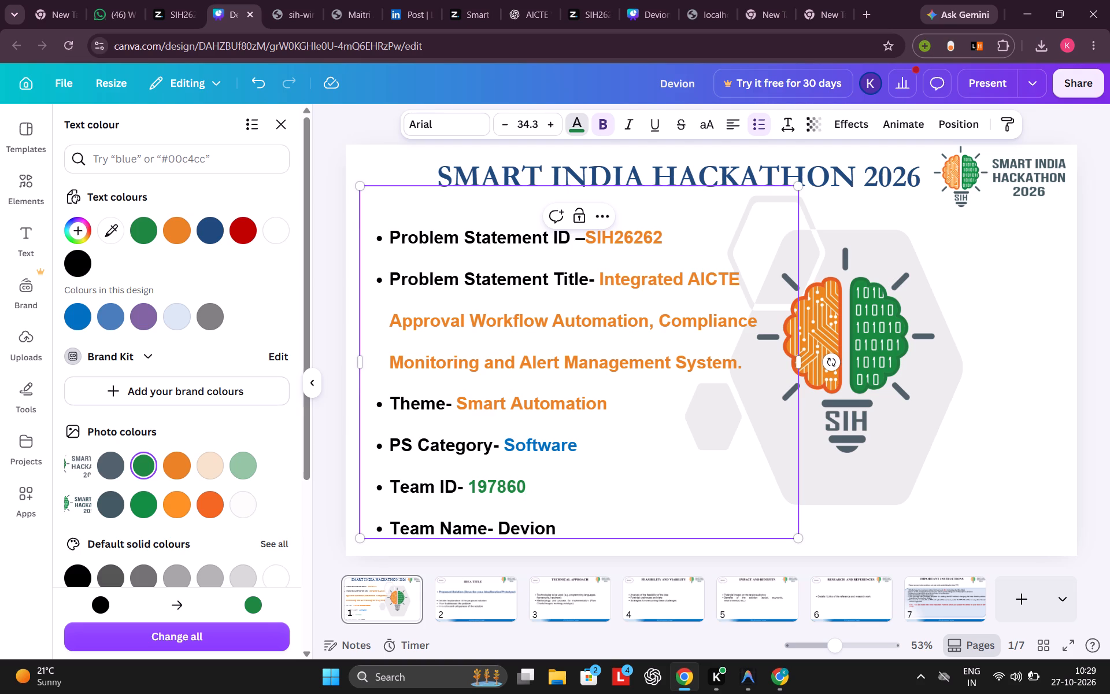
Recolour the PS Category, Theme and full Problem Statement Title values in the logo's first photo green, #1d8740.
left_click_drag(577, 445, 506, 445)
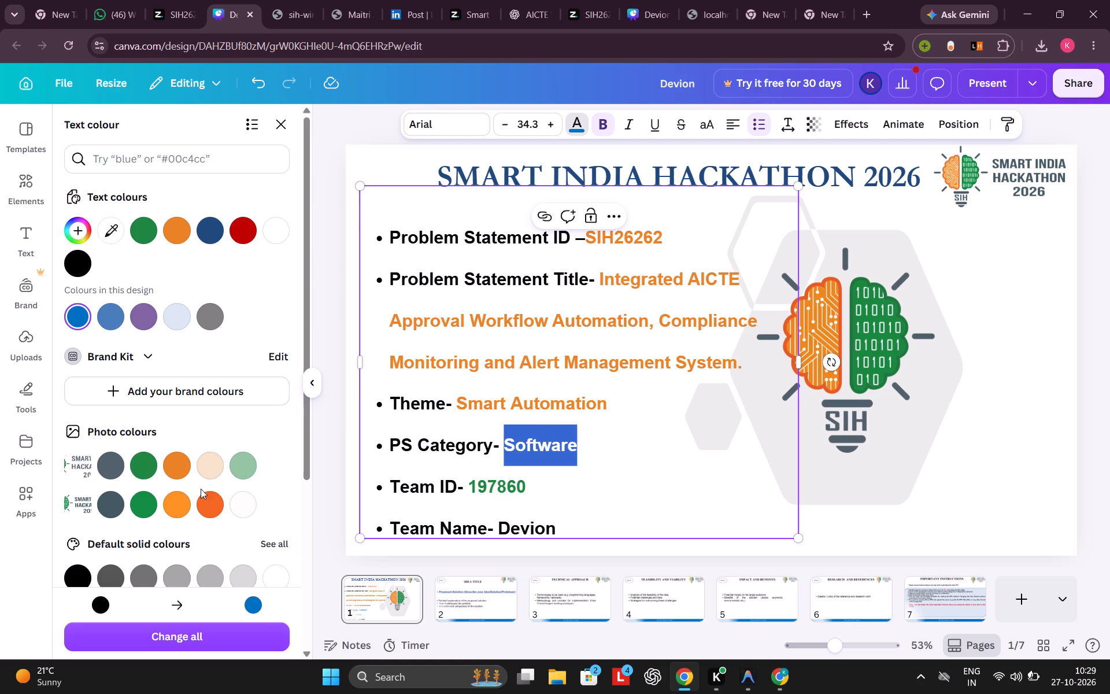
left_click(139, 467)
left_click_drag(609, 401, 460, 409)
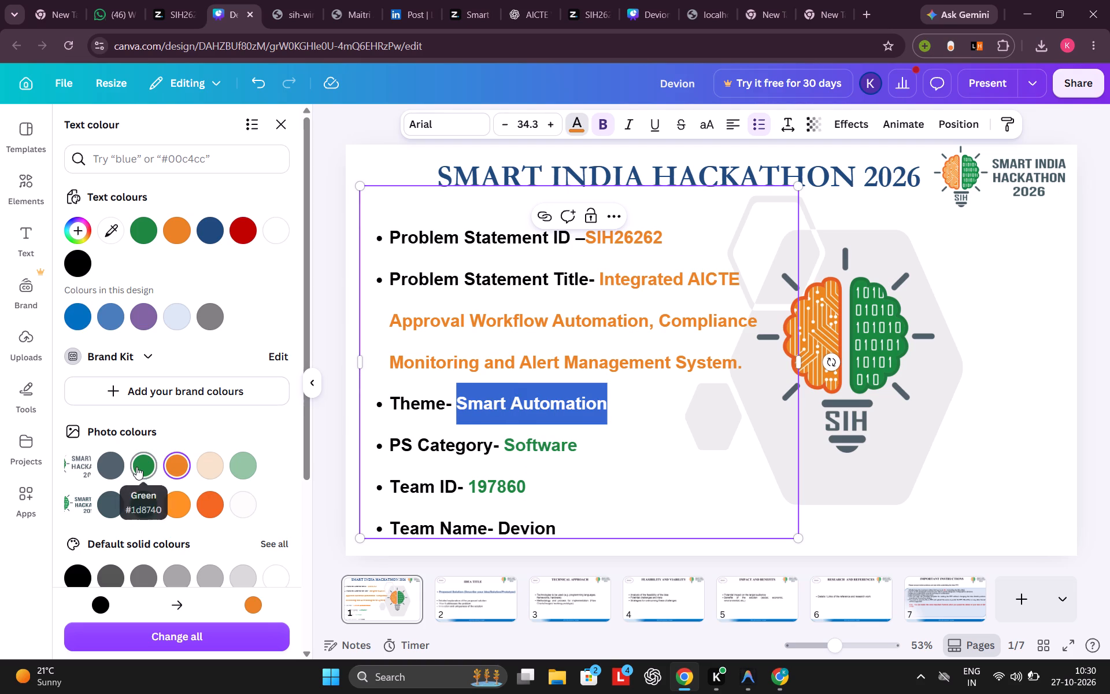
left_click(136, 467)
left_click_drag(743, 364, 609, 268)
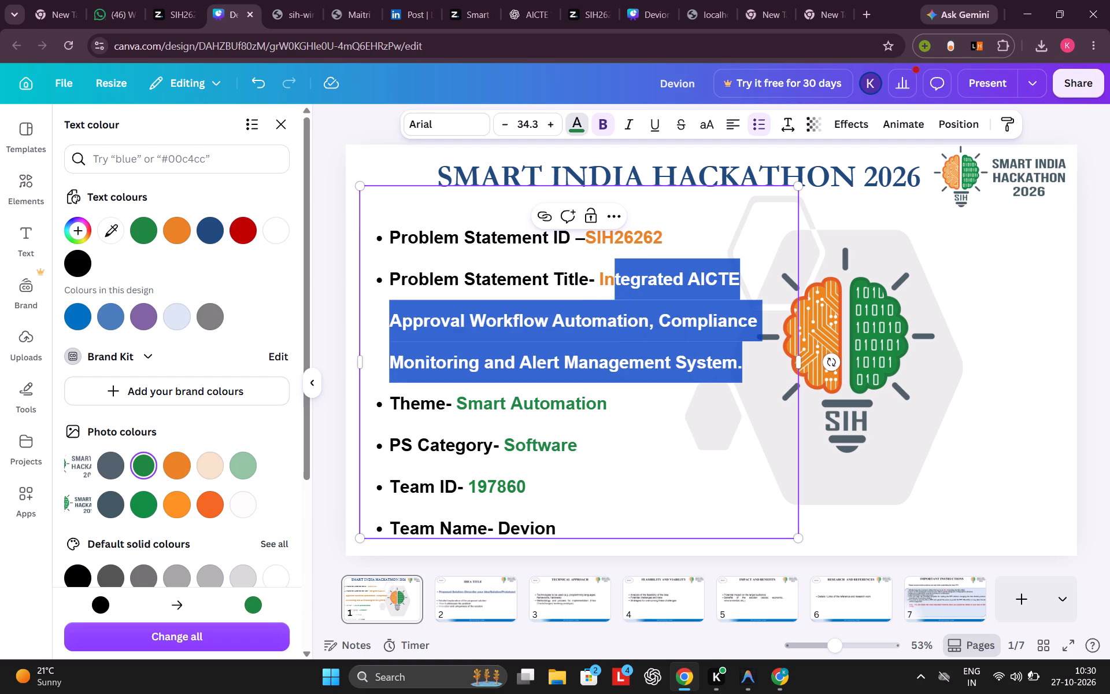
left_click_drag(609, 268, 600, 269)
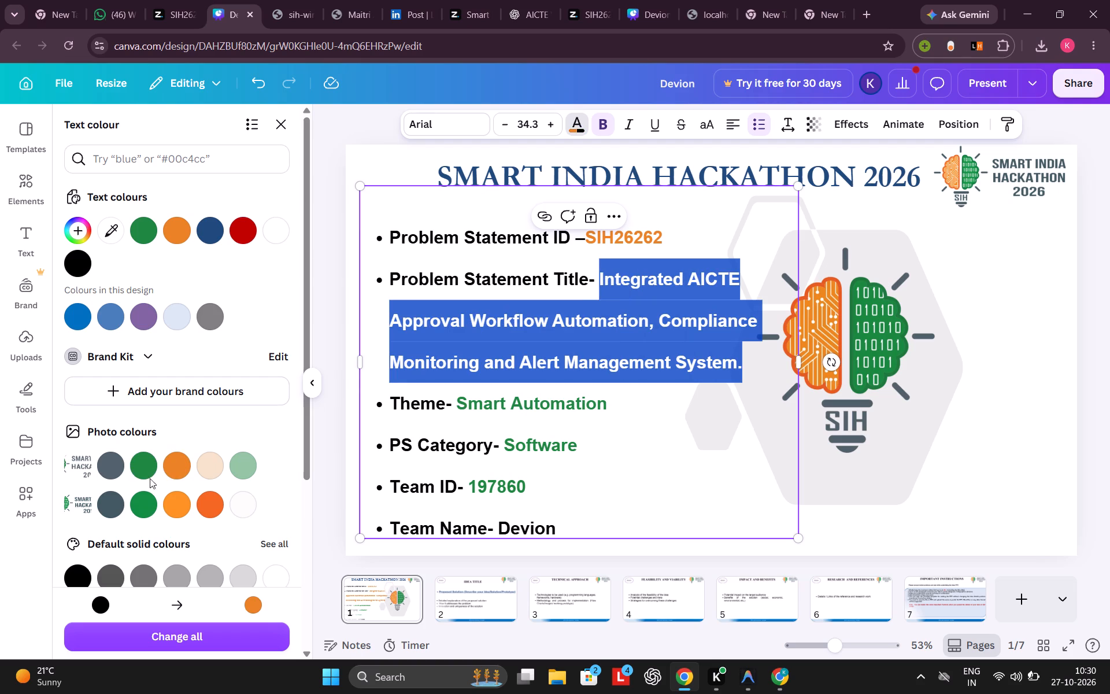
left_click(141, 467)
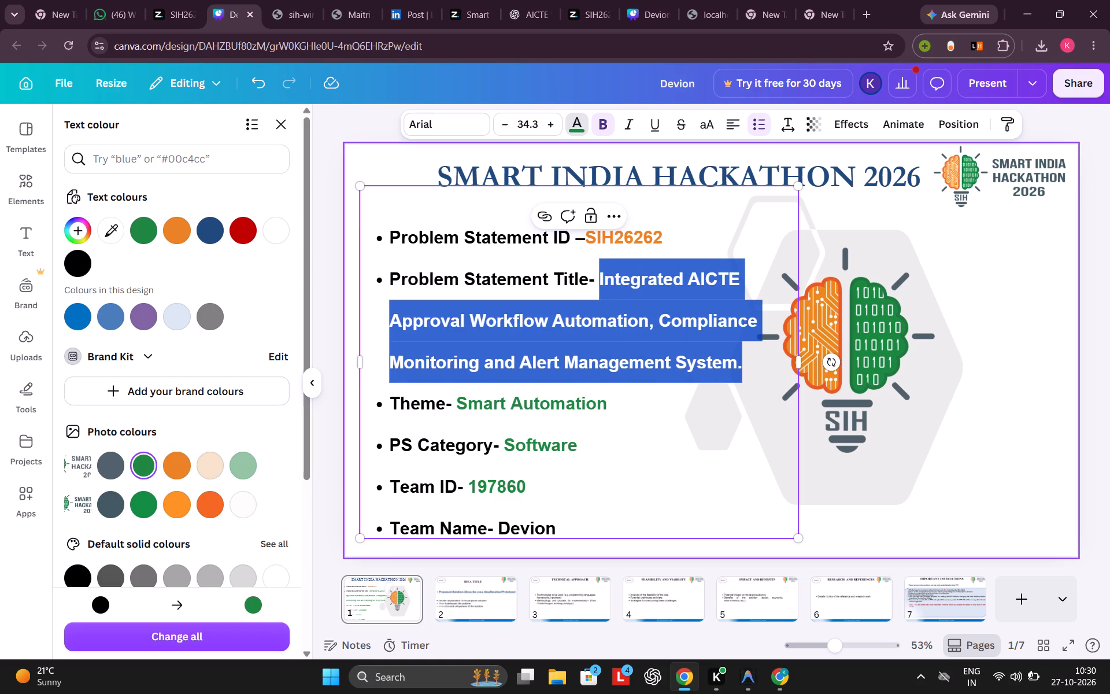
Recolour the whole Problem Statement ID value "SIH26262" in the same green.
left_click_drag(666, 237, 593, 236)
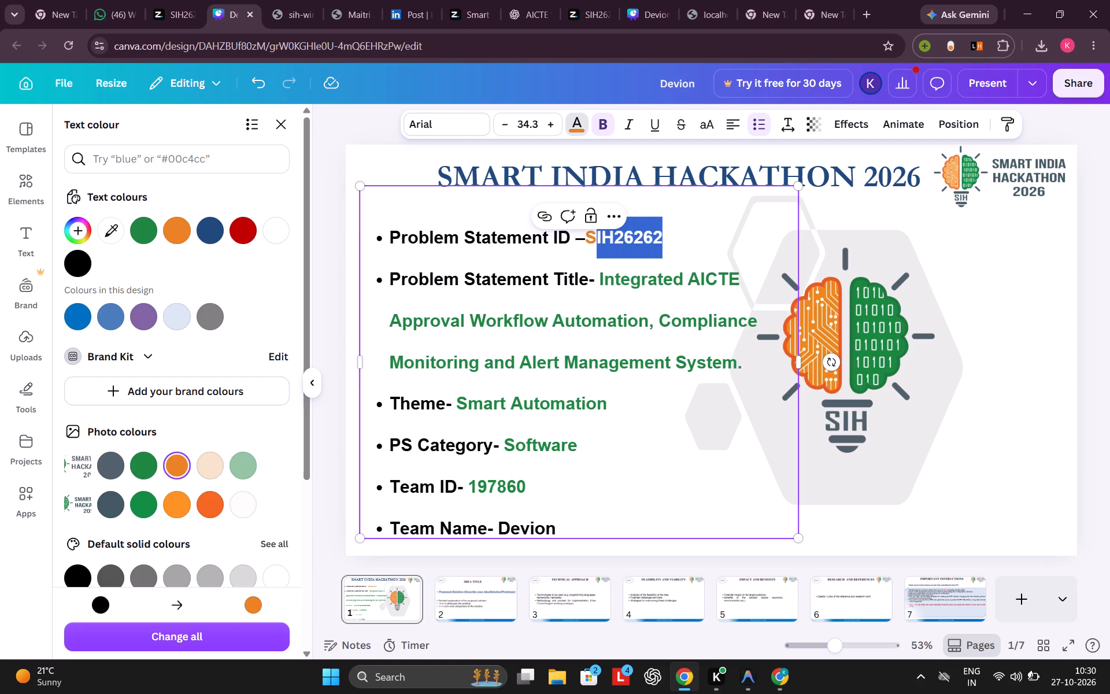
left_click(147, 464)
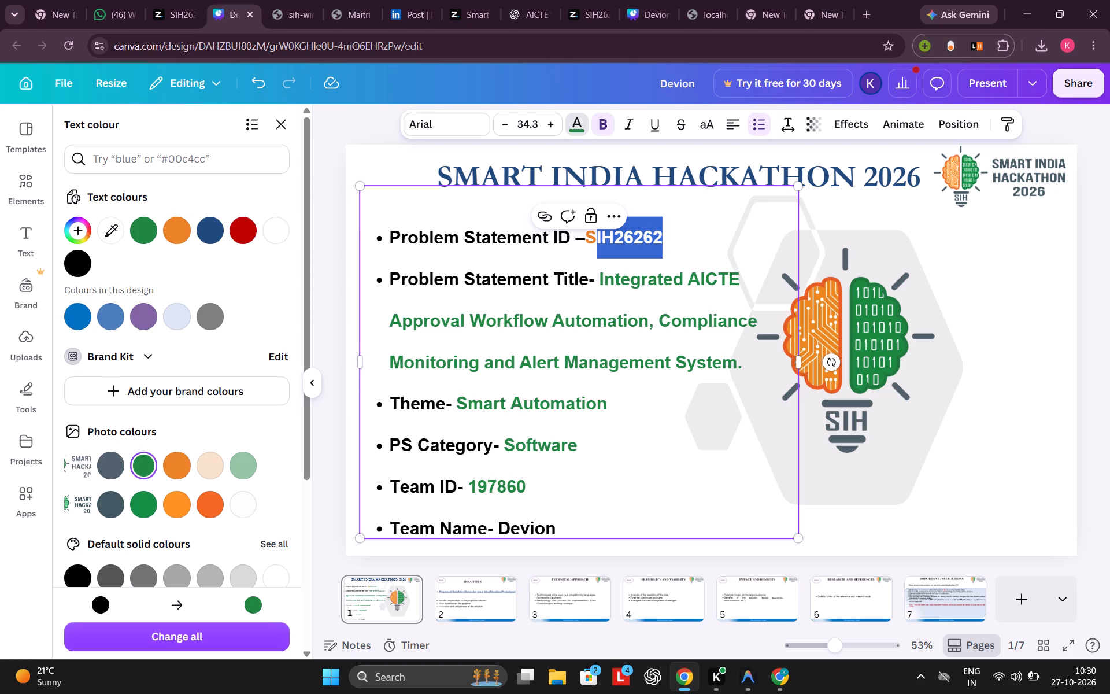
left_click(597, 241)
left_click_drag(597, 241, 590, 240)
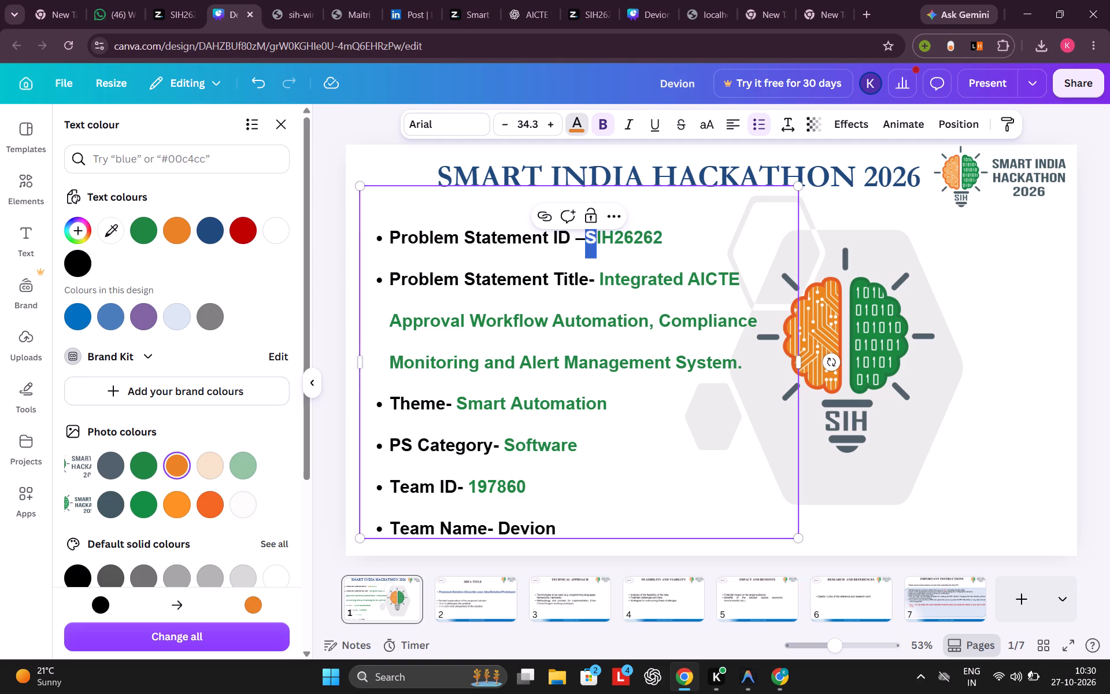
left_click(139, 466)
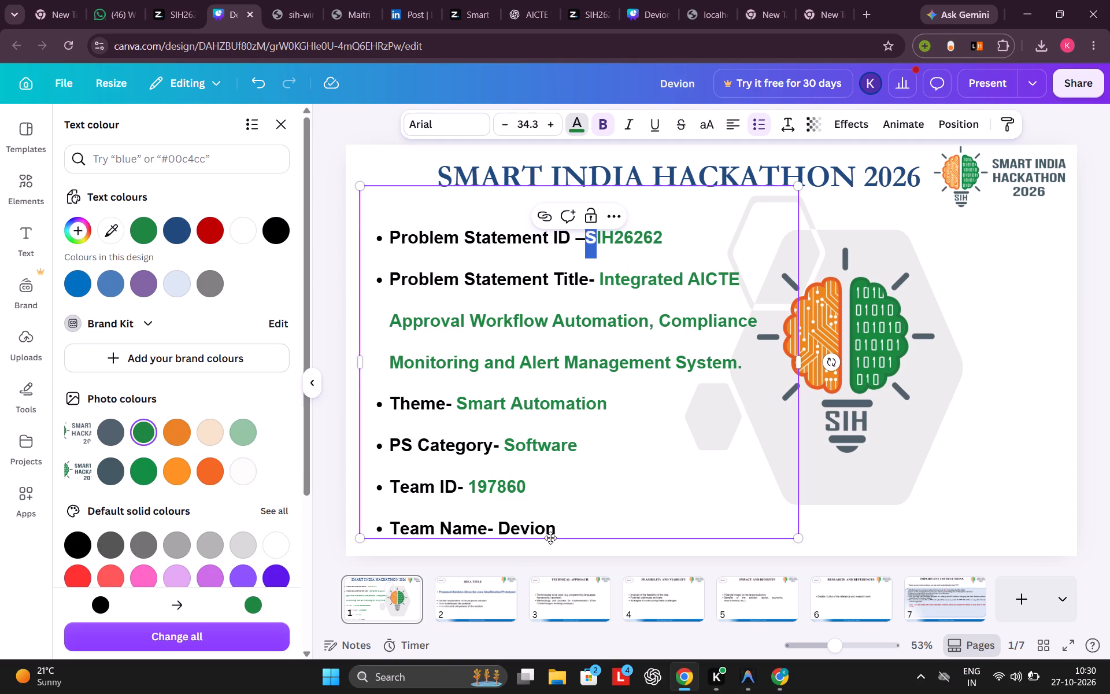
Colour the team name "Devion" in the last bullet the same green and deselect the text.
left_click(565, 530)
left_click_drag(565, 530, 497, 527)
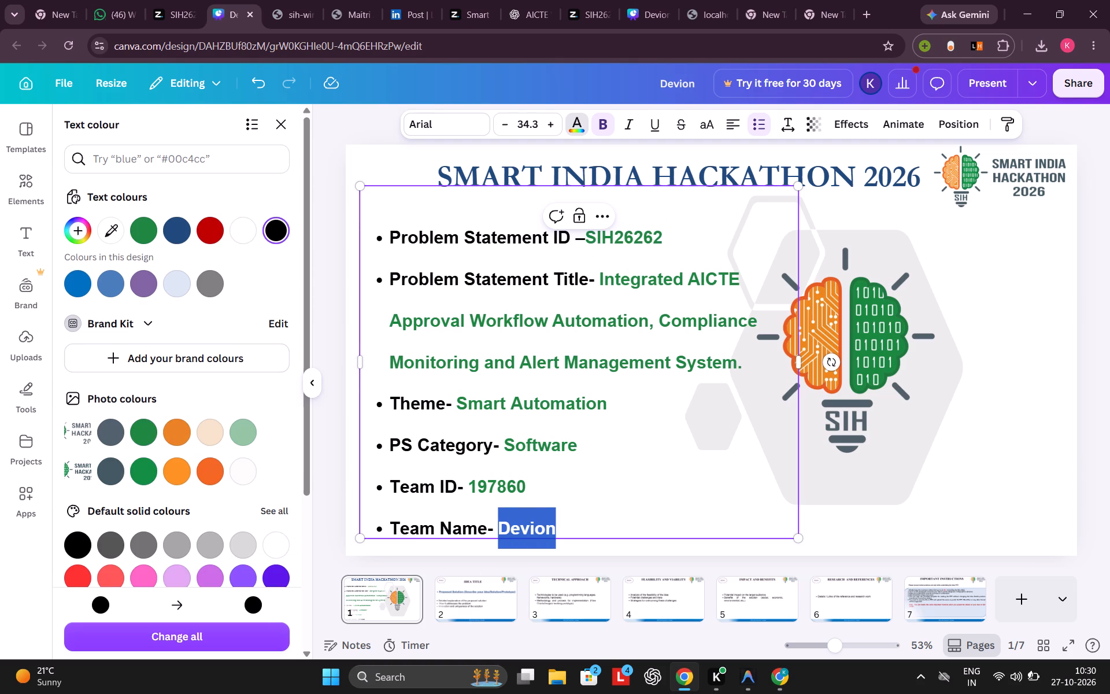
left_click_drag(497, 527, 499, 527)
left_click(146, 434)
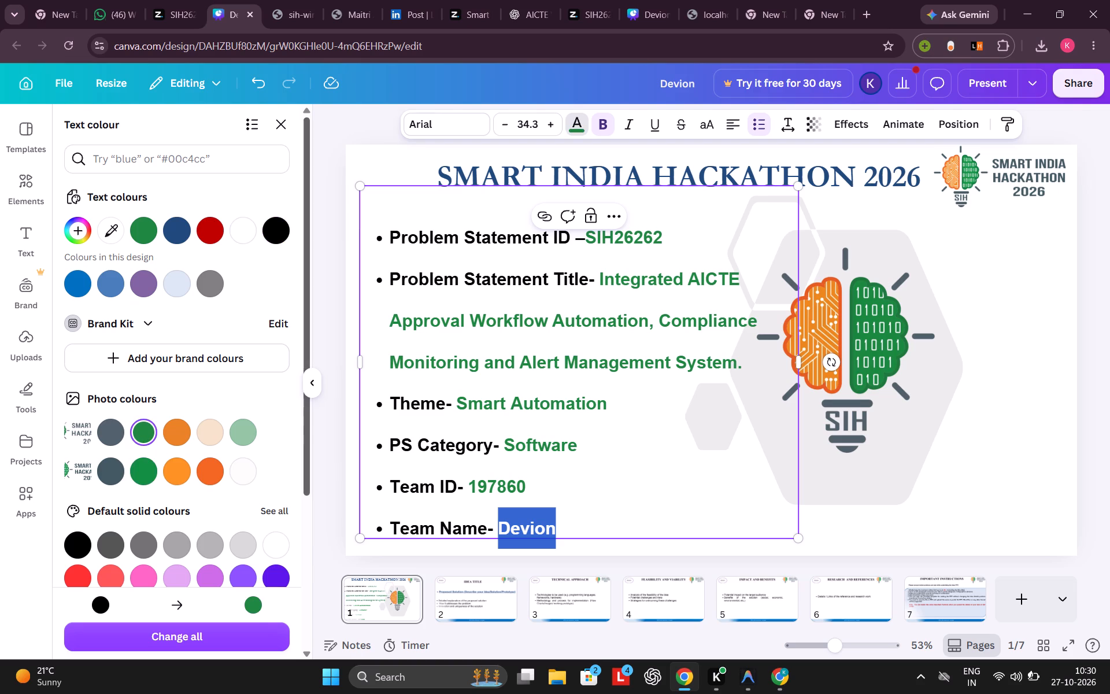
left_click(554, 497)
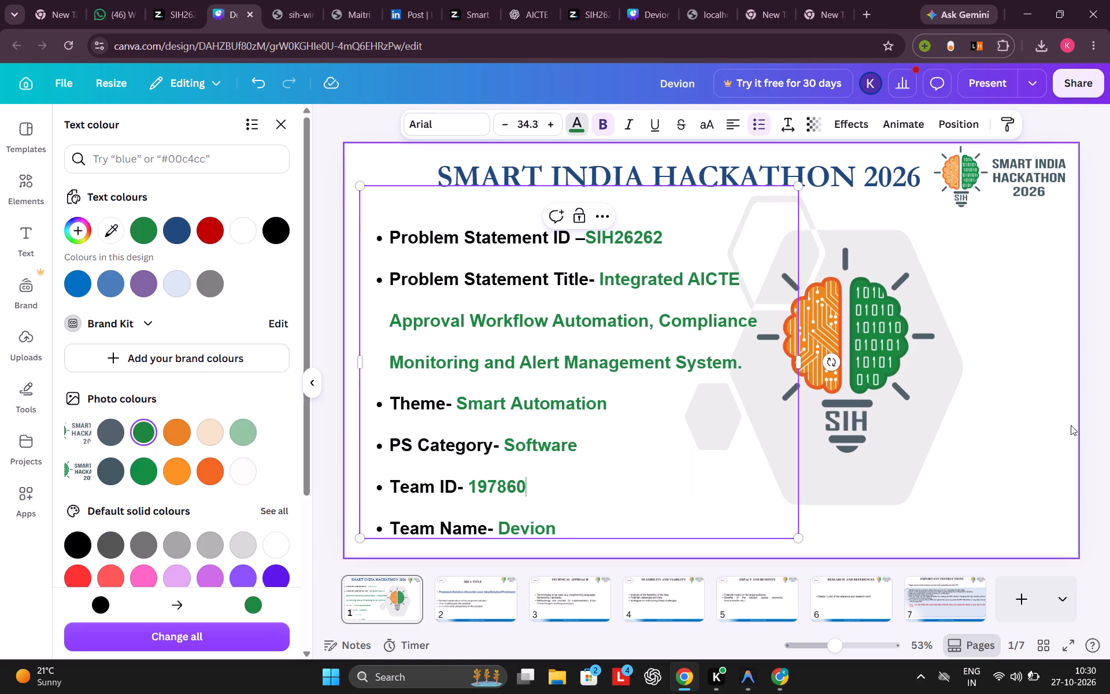
left_click(1094, 434)
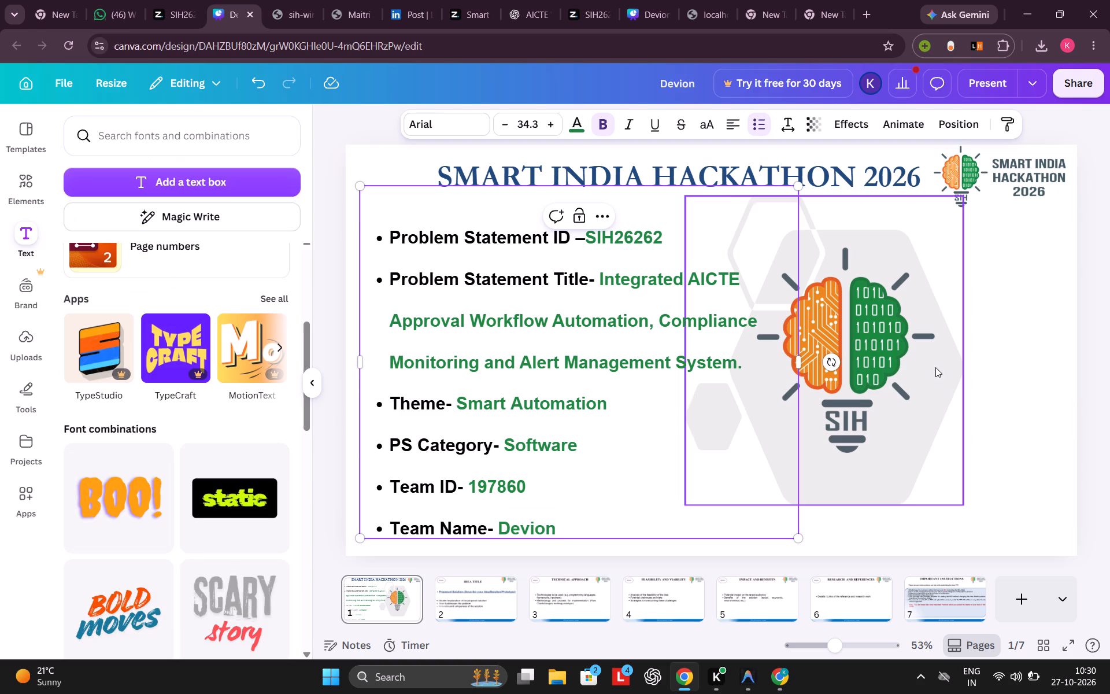
left_click(1018, 362)
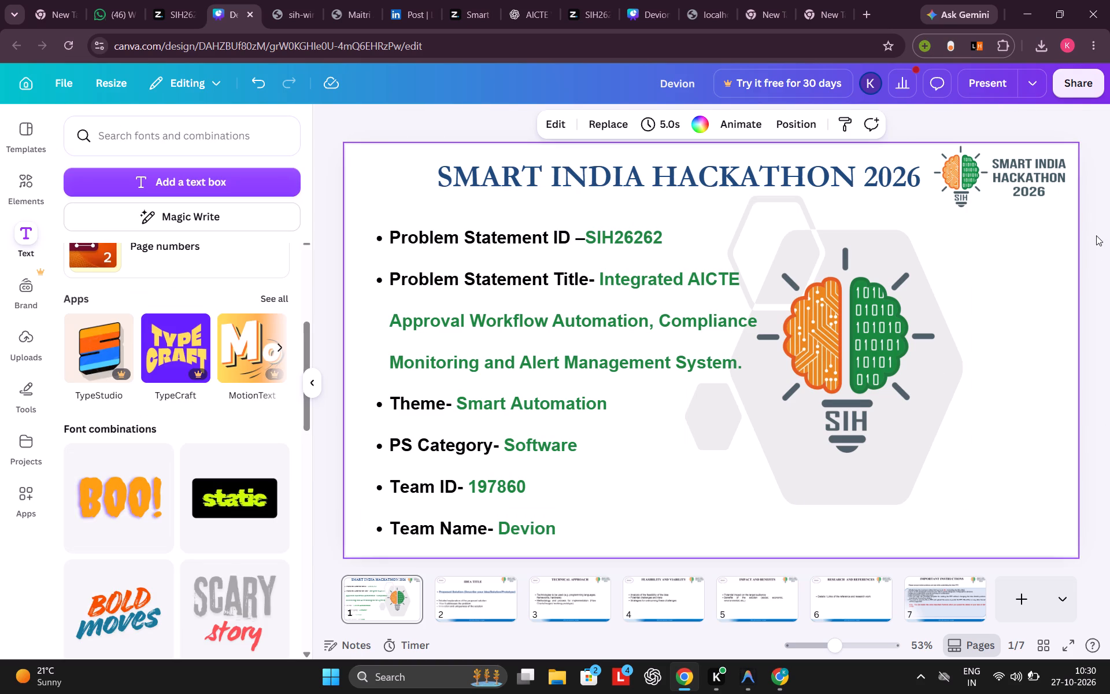
left_click(1096, 235)
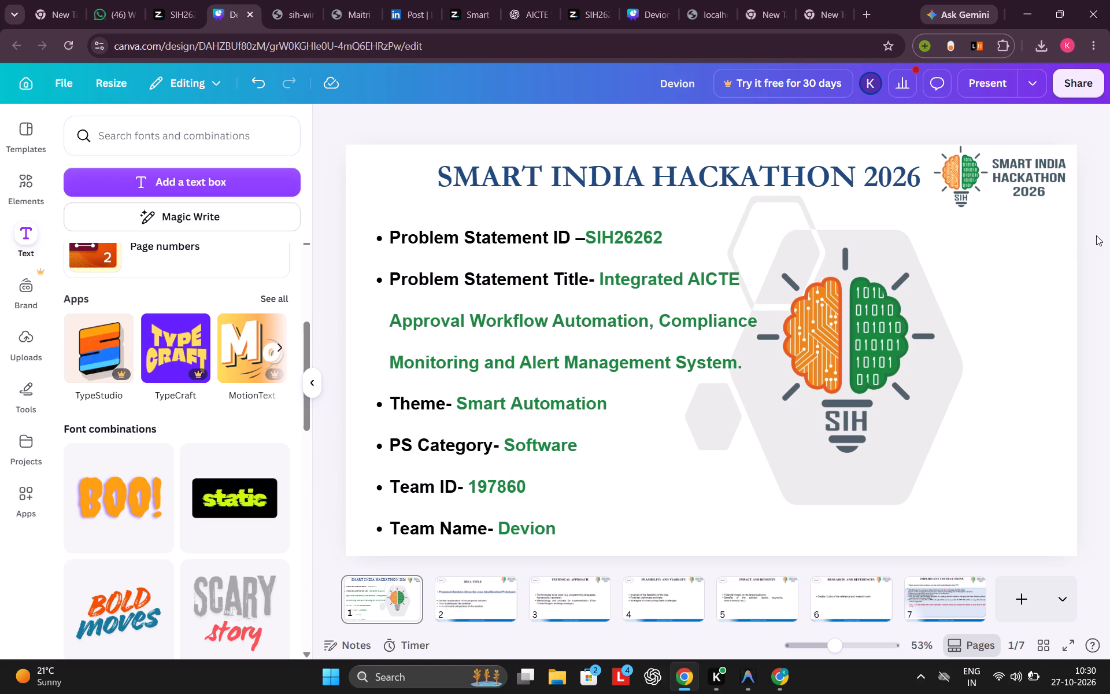
Slightly enlarge the grey hexagon background graphic behind the large SIH bulb logo.
left_click(868, 320)
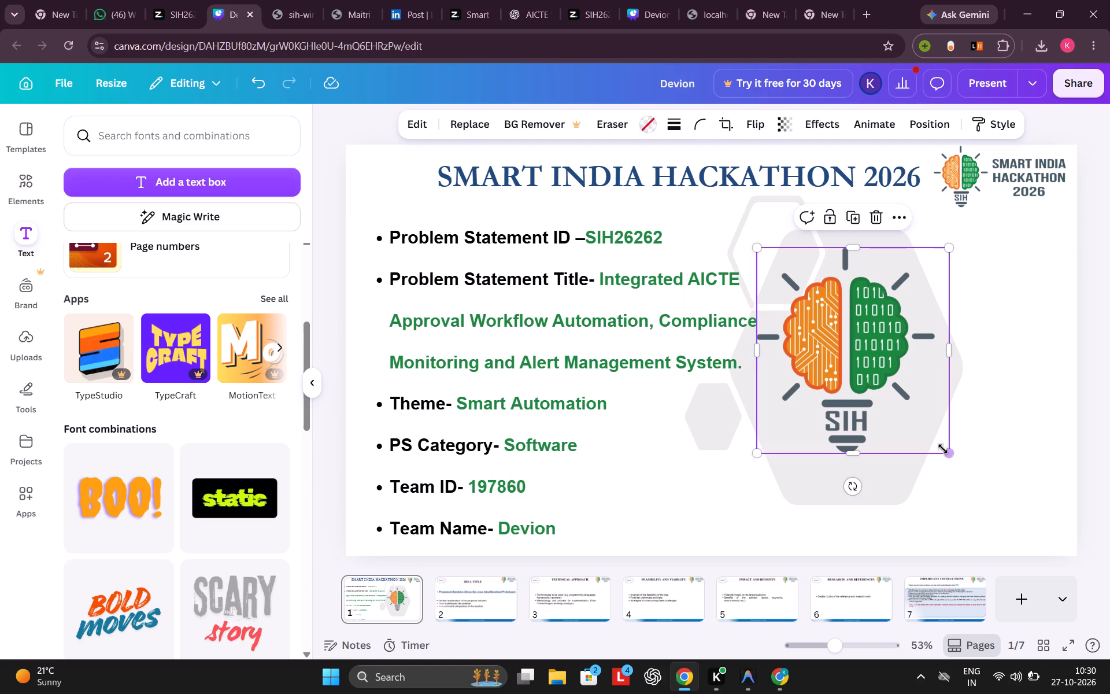
left_click(948, 426)
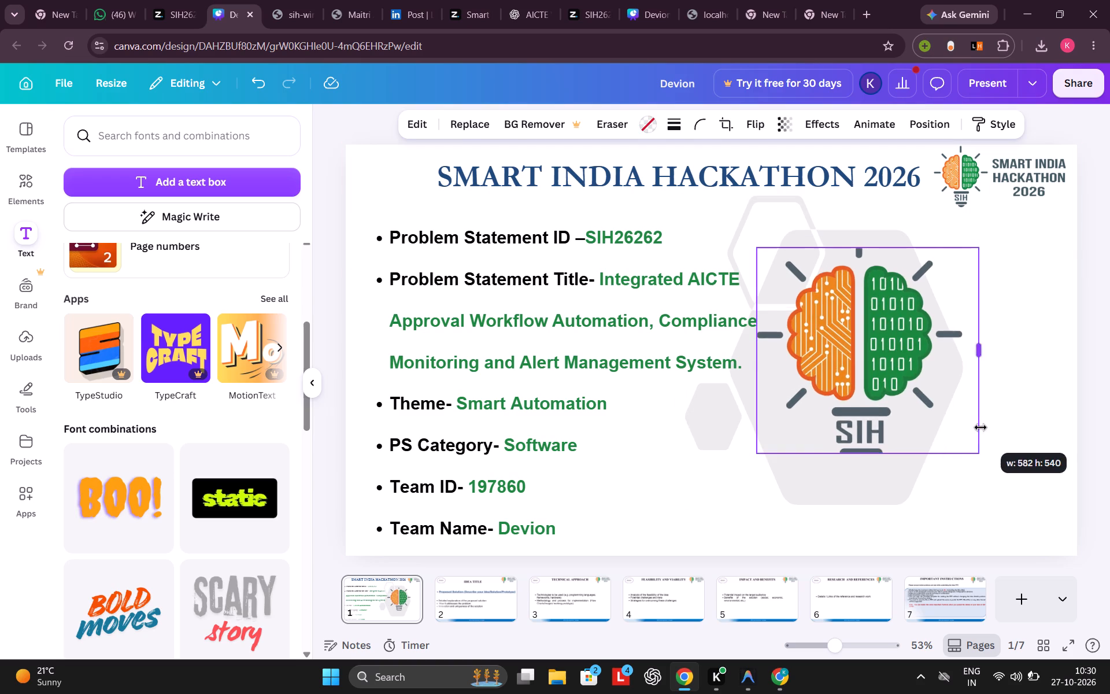
left_click(808, 490)
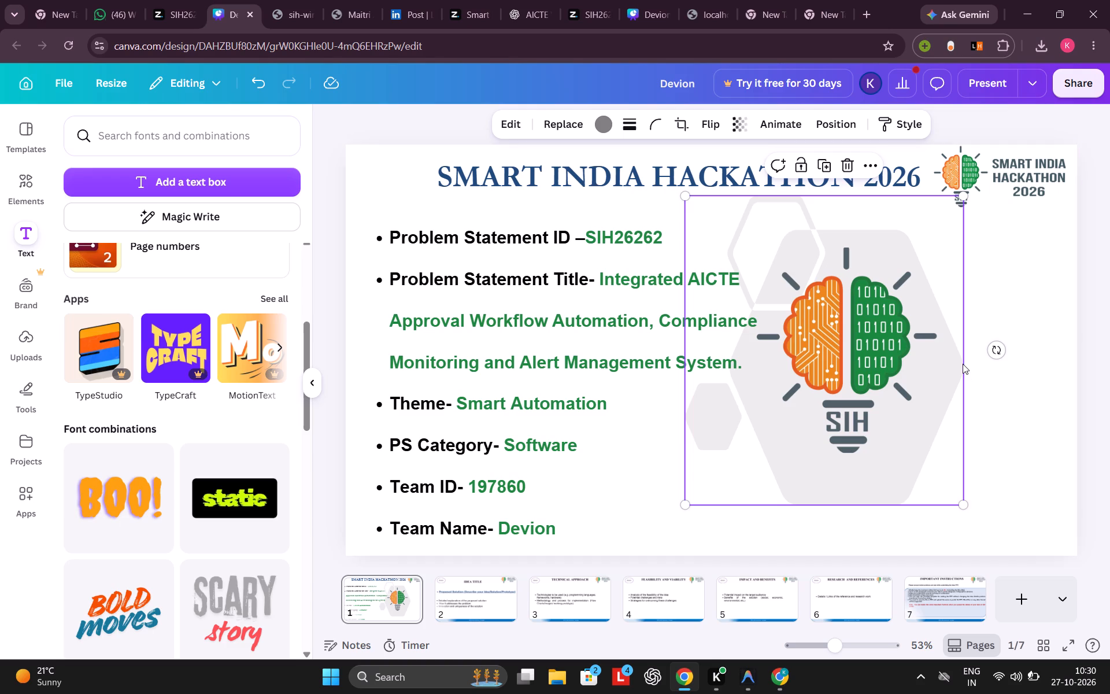
left_click_drag(964, 501, 976, 500)
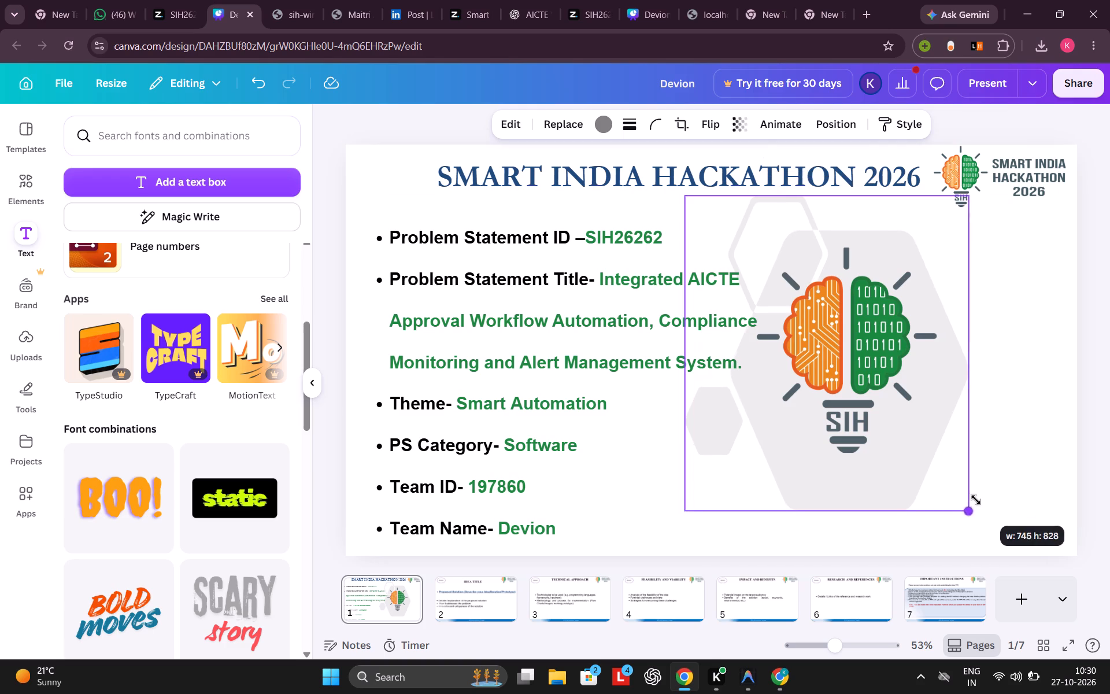
left_click_drag(976, 500, 971, 500)
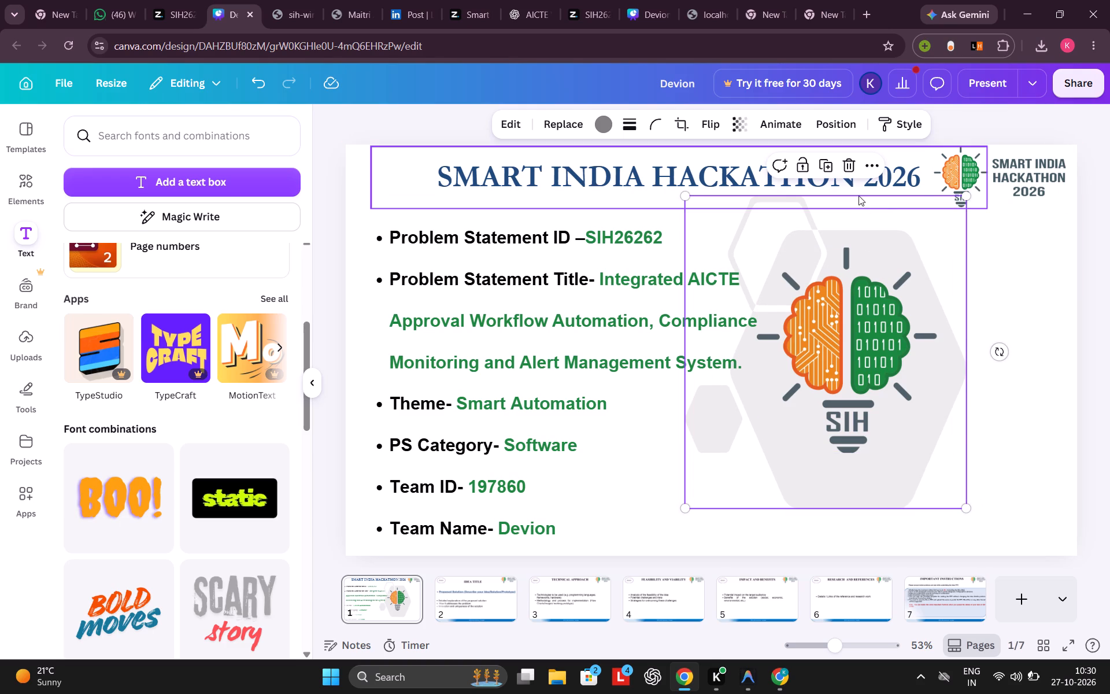
Move the grey hexagon graphic towards the page's right edge, clear of the bullet text and vertically centred on the page.
left_click(829, 273)
left_click(754, 246)
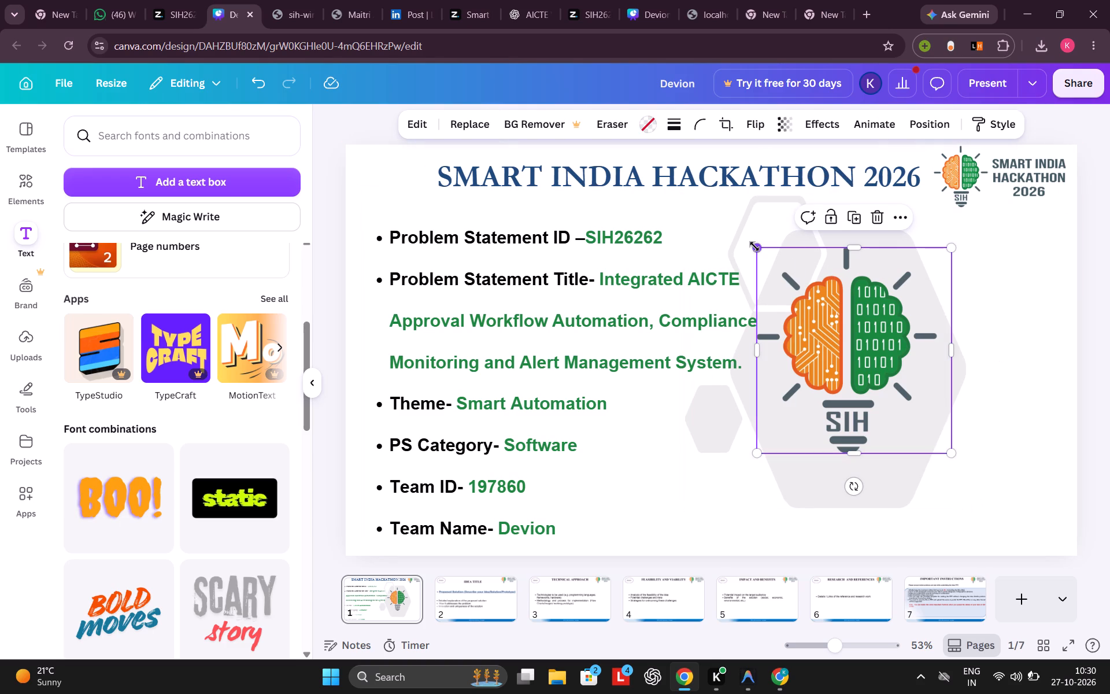
left_click(783, 229)
left_click(852, 218)
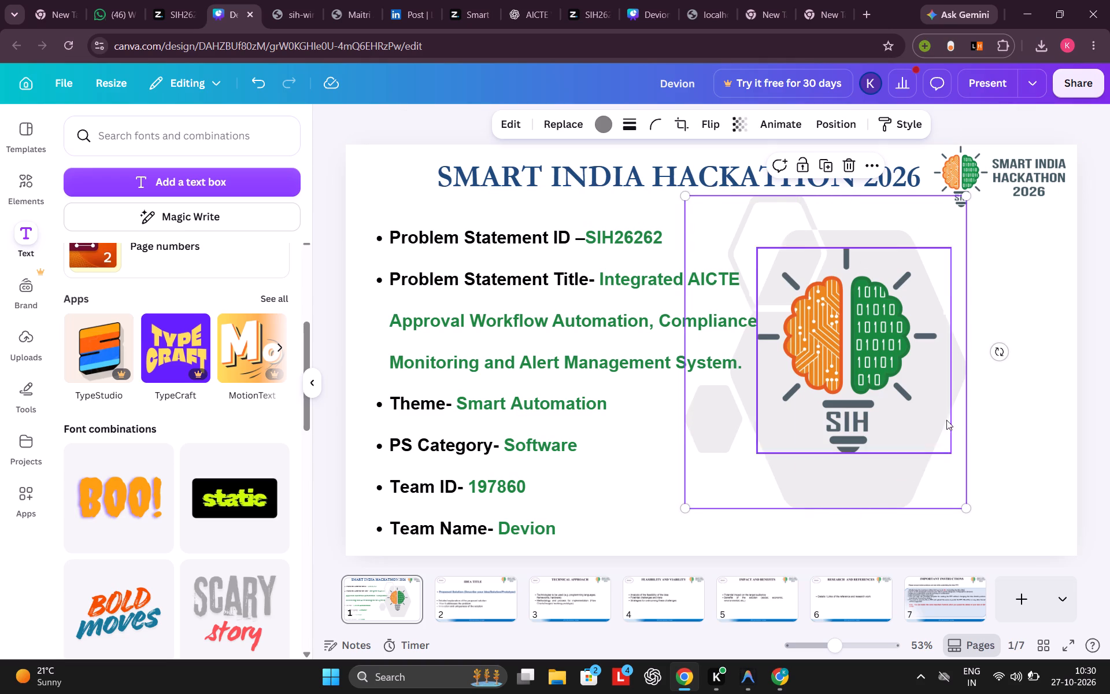
left_click_drag(965, 409, 1043, 414)
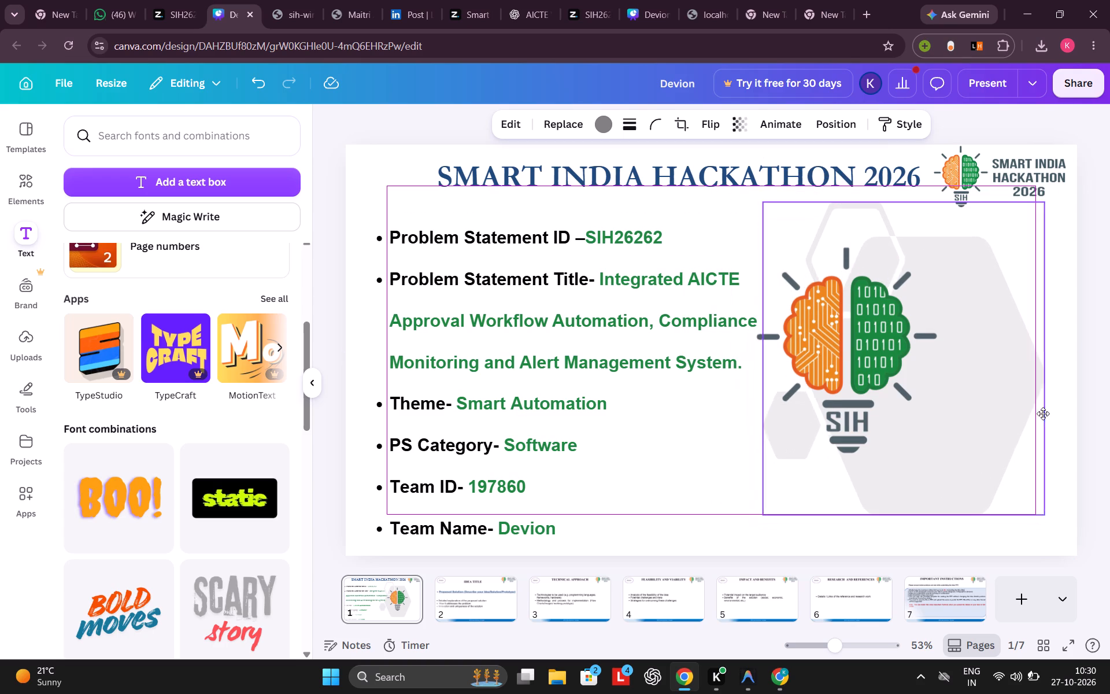
left_click_drag(1043, 414, 1027, 411)
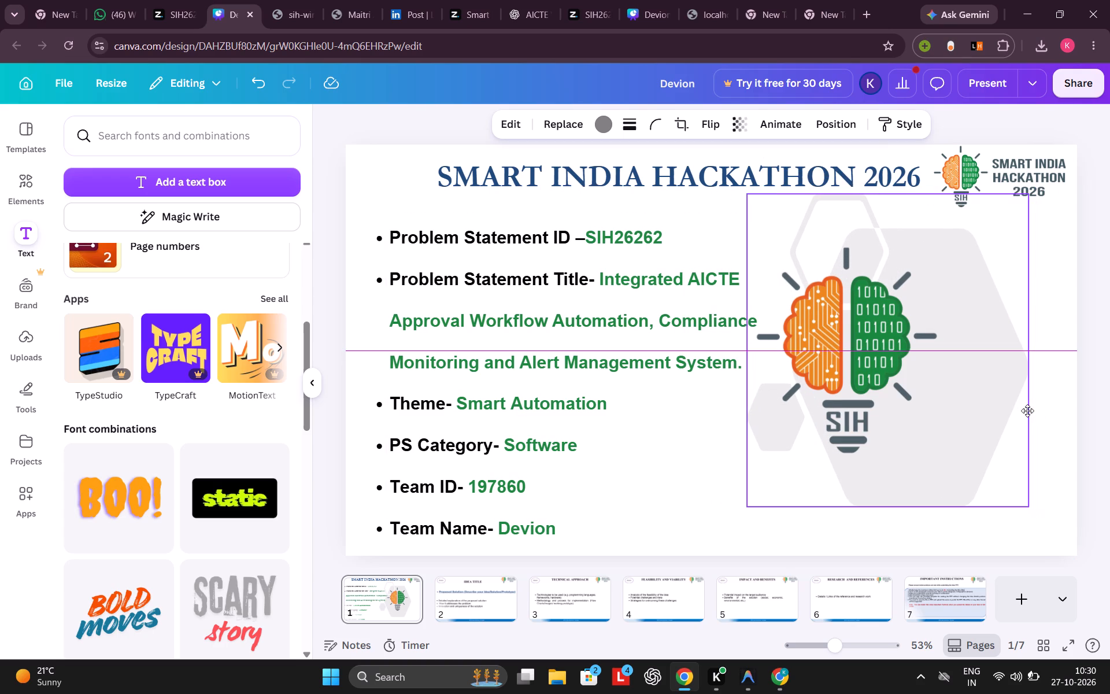
left_click_drag(1027, 411, 1027, 412)
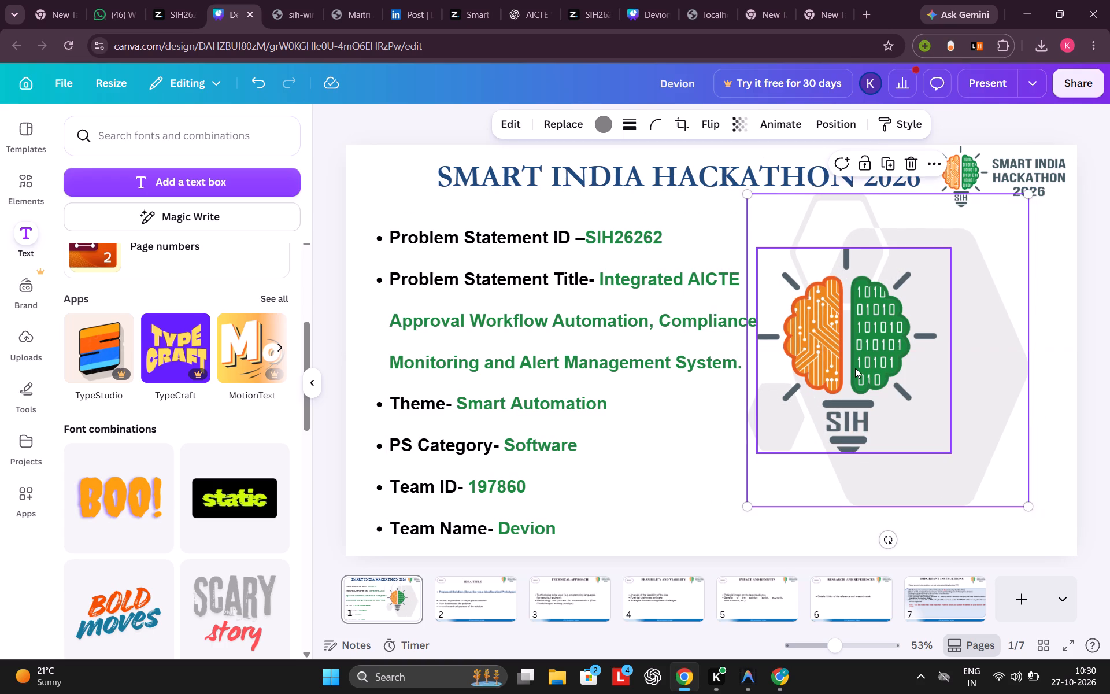
Resize the large SIH bulb logo slightly narrower and shorter, to a height of about 521.
left_click(855, 368)
left_click_drag(952, 376, 999, 387)
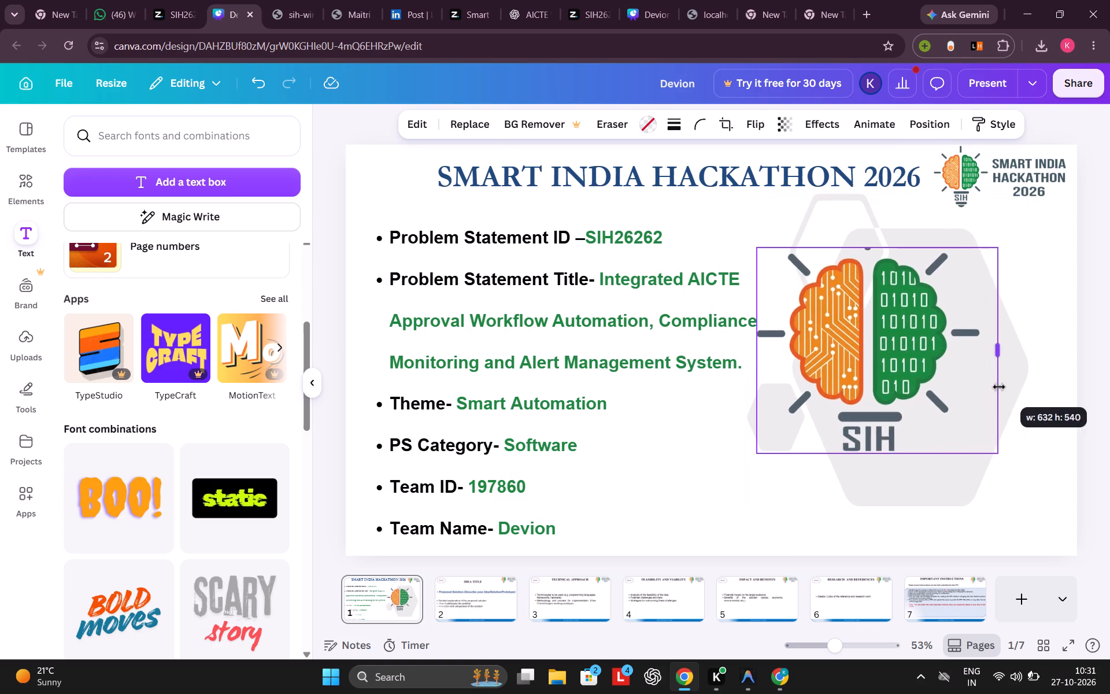
left_click_drag(999, 387, 942, 379)
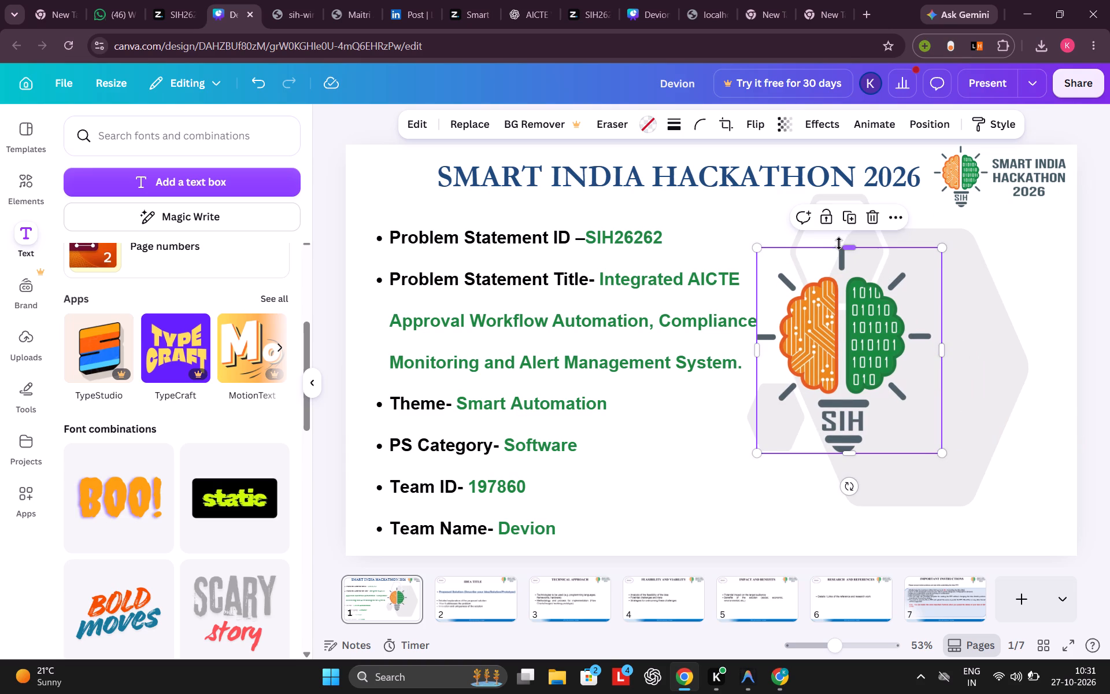
left_click_drag(888, 248, 915, 255)
left_click_drag(943, 289, 940, 287)
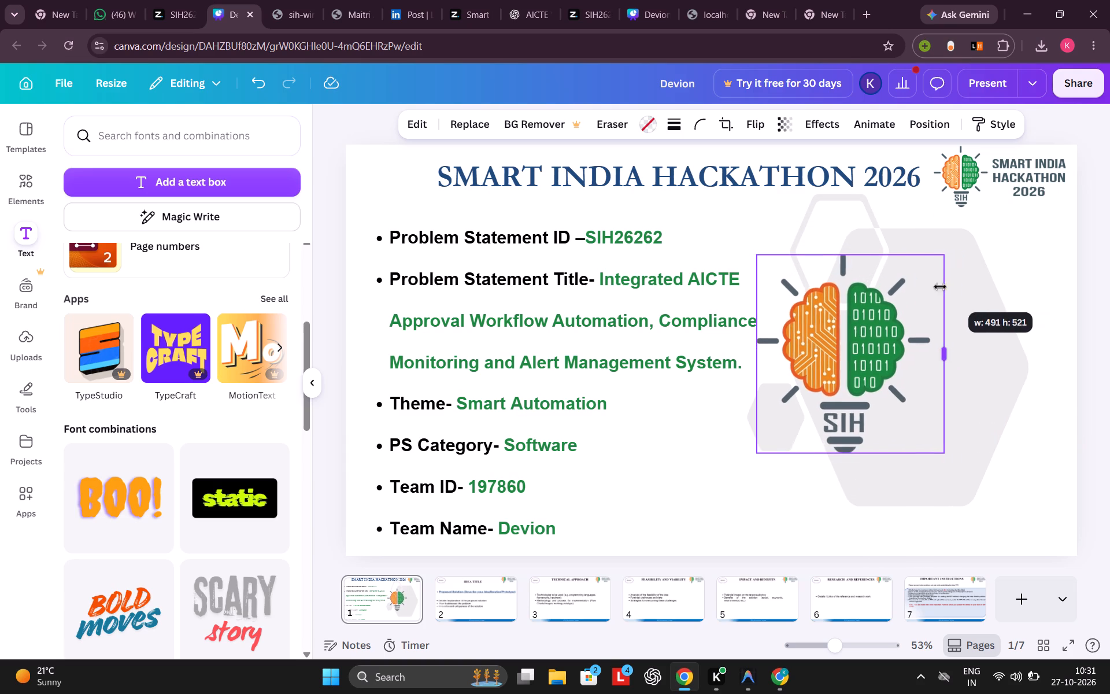
left_click_drag(940, 287, 938, 291)
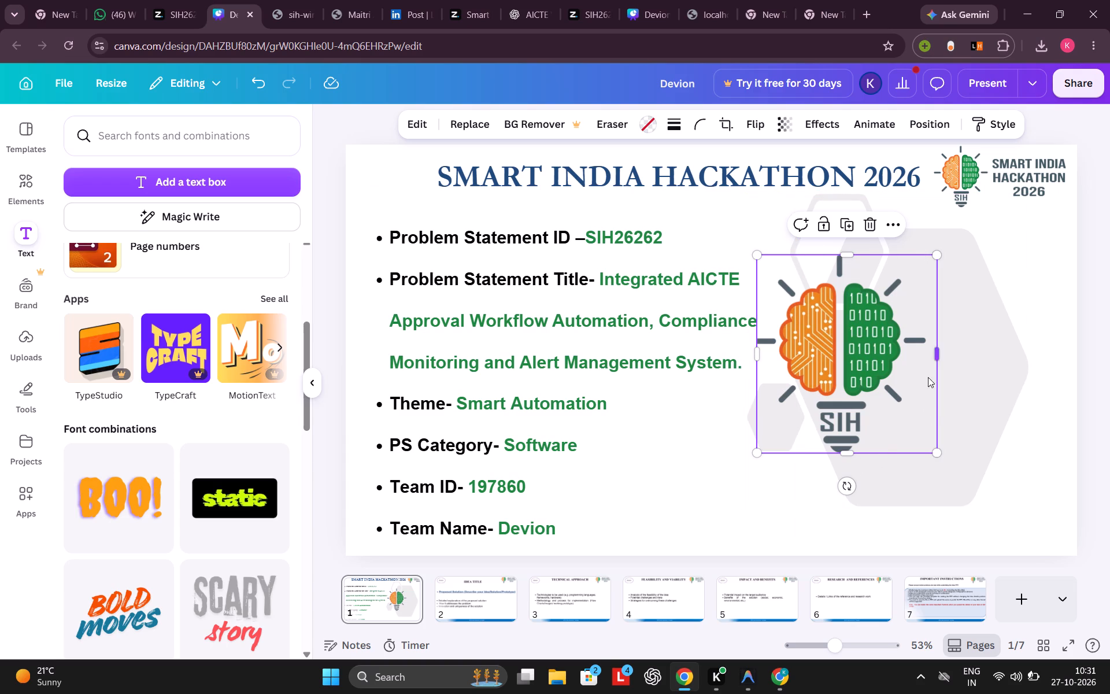
Move the large SIH bulb logo onto the middle of the big grey hexagon.
left_click(849, 350)
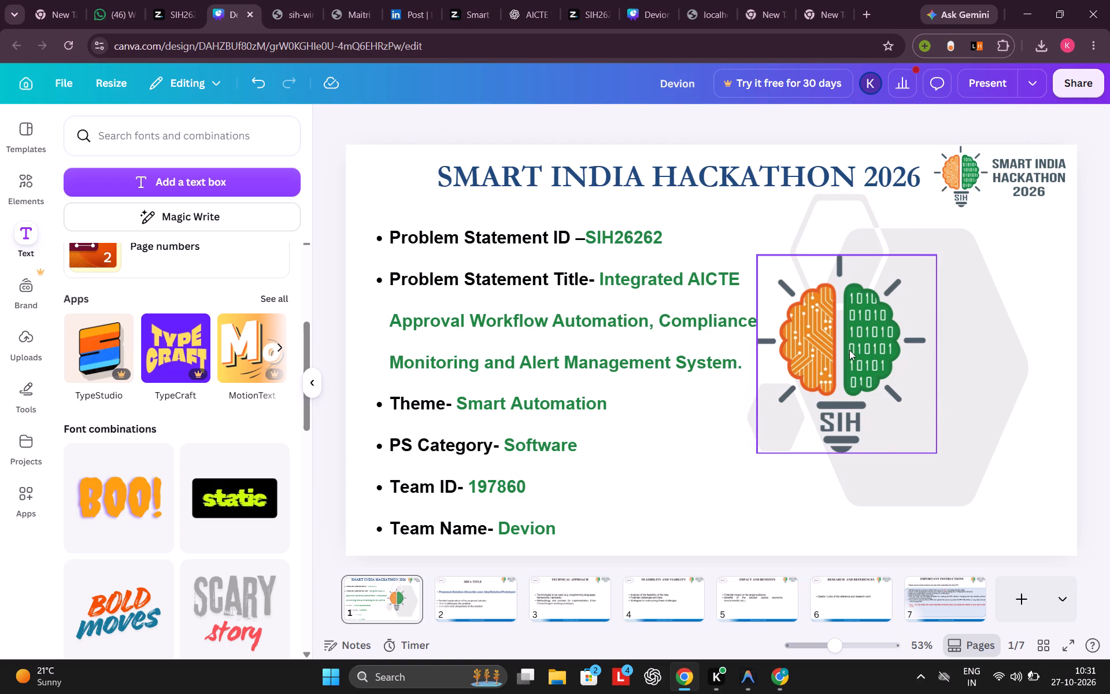
left_click_drag(845, 350, 904, 363)
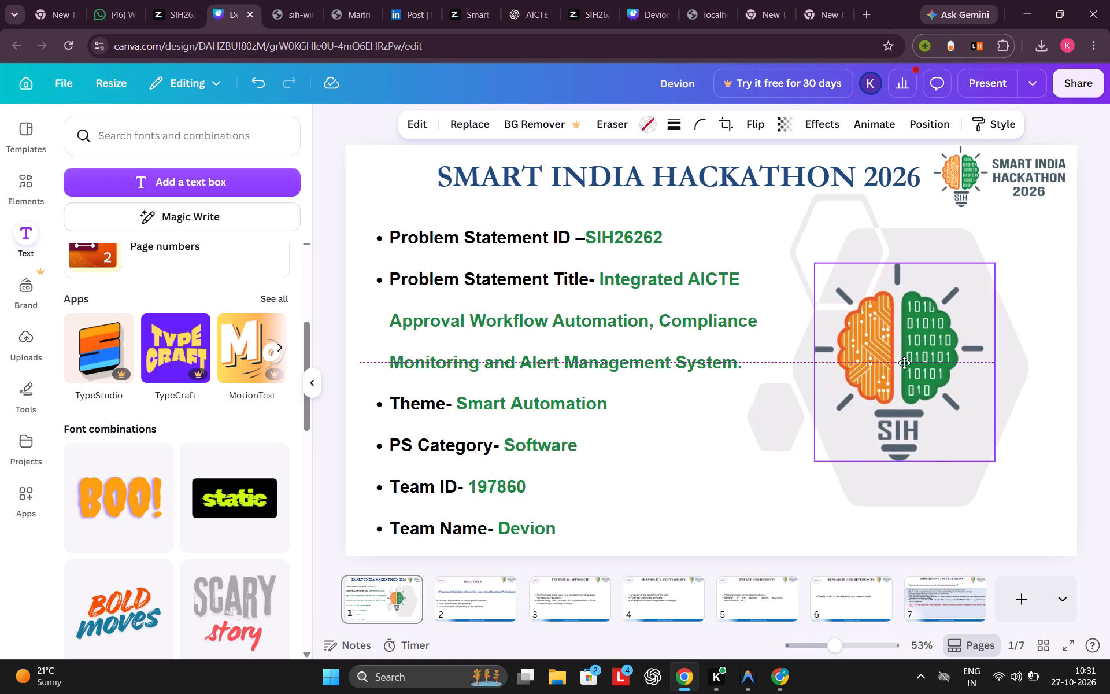
left_click_drag(904, 363, 916, 357)
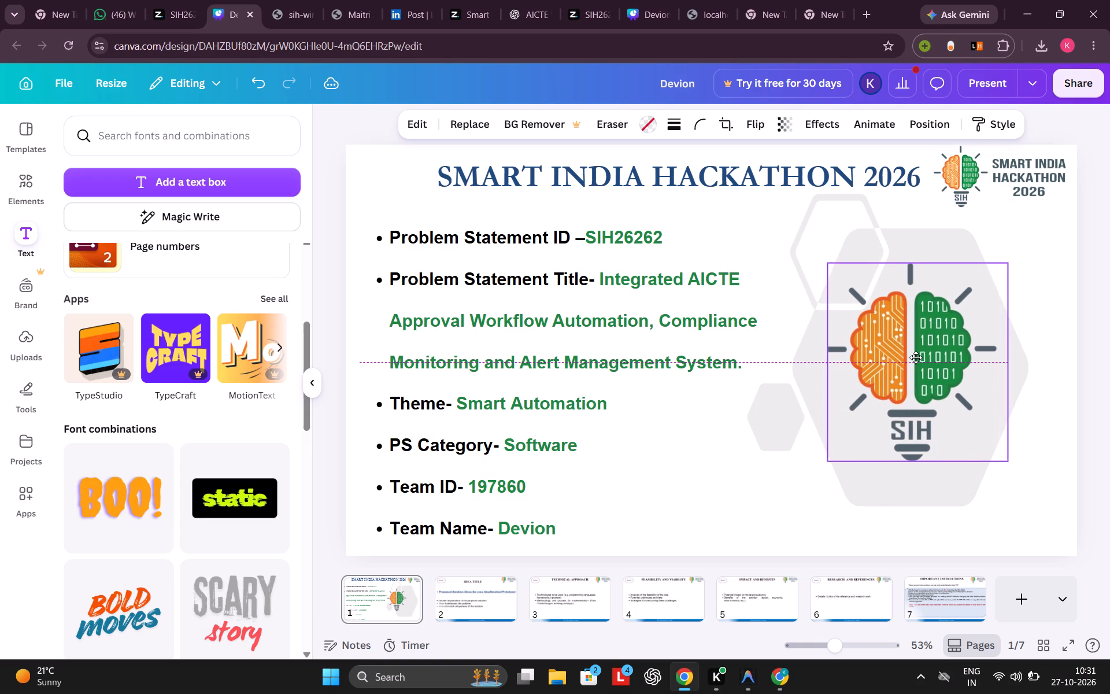
left_click_drag(916, 357, 916, 361)
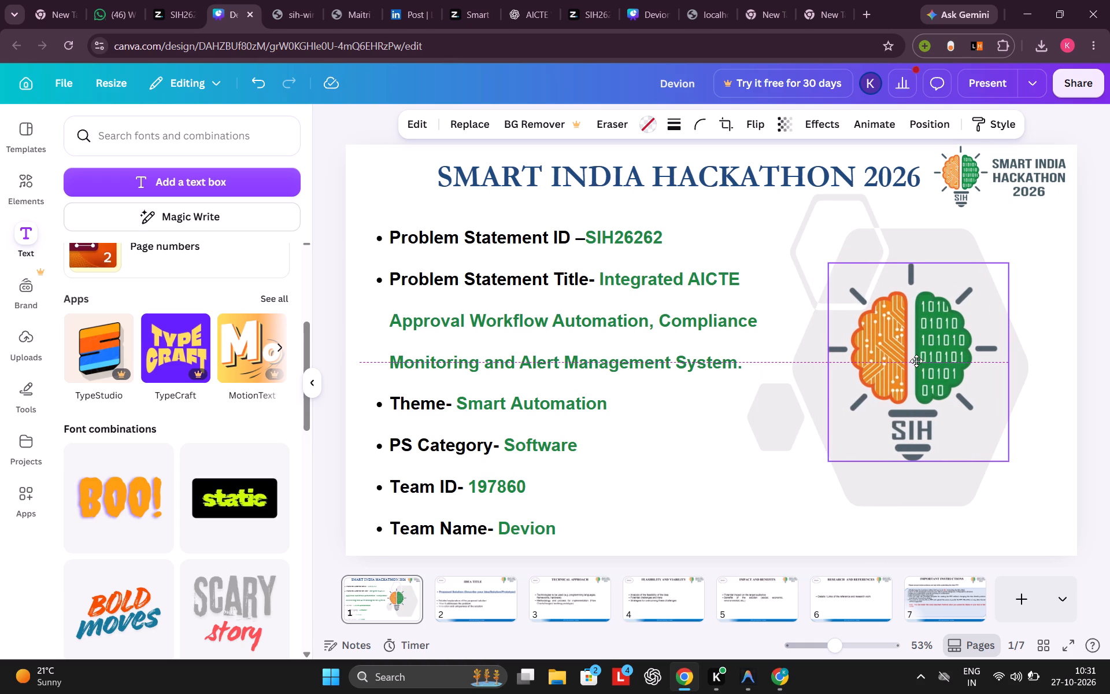
left_click_drag(916, 361, 918, 374)
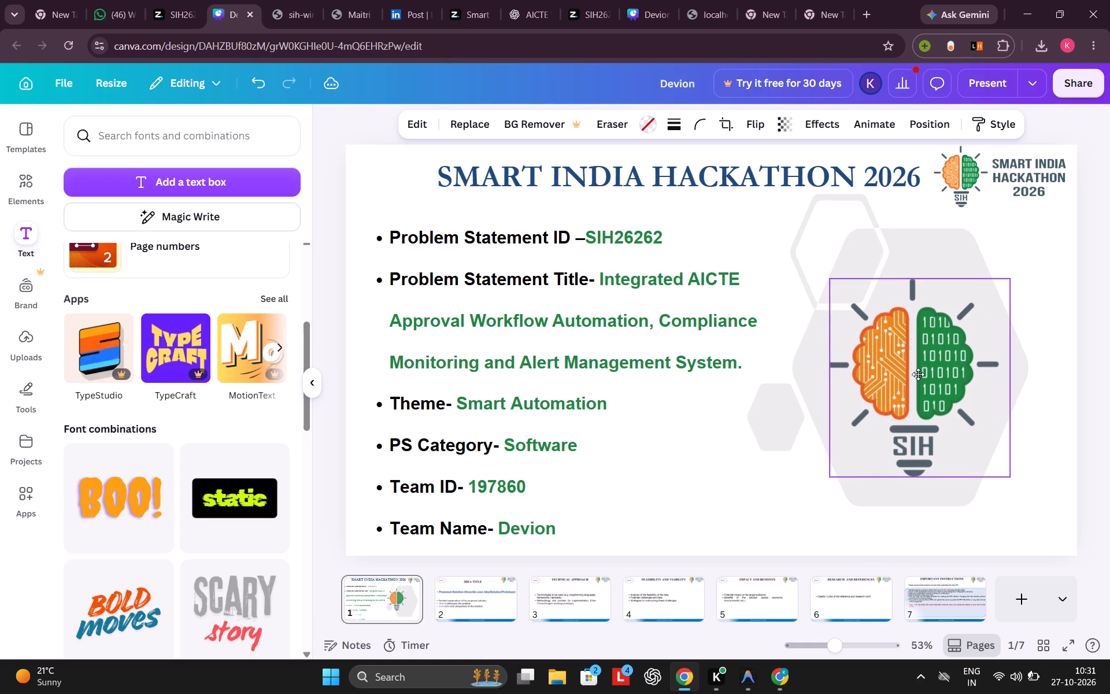
left_click_drag(918, 374, 917, 372)
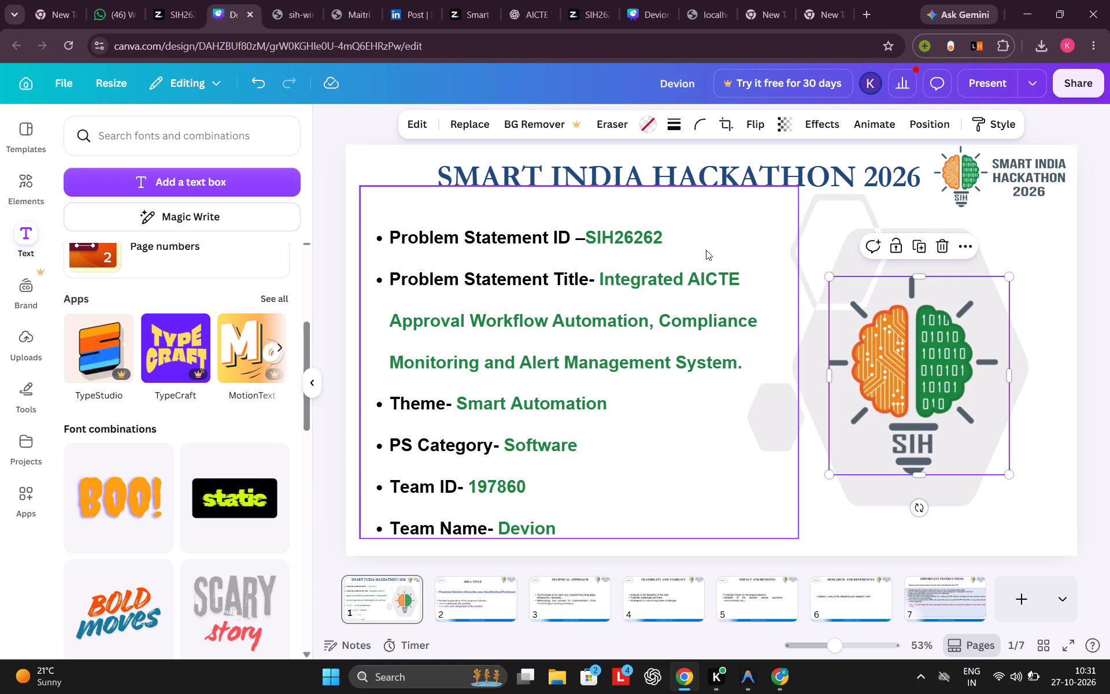
Compare with the title page of sih-winning-ppt-1.pdf and slightly enlarge the large SIH bulb logo on the grey hexagon in the Canva design.
left_click(648, 0)
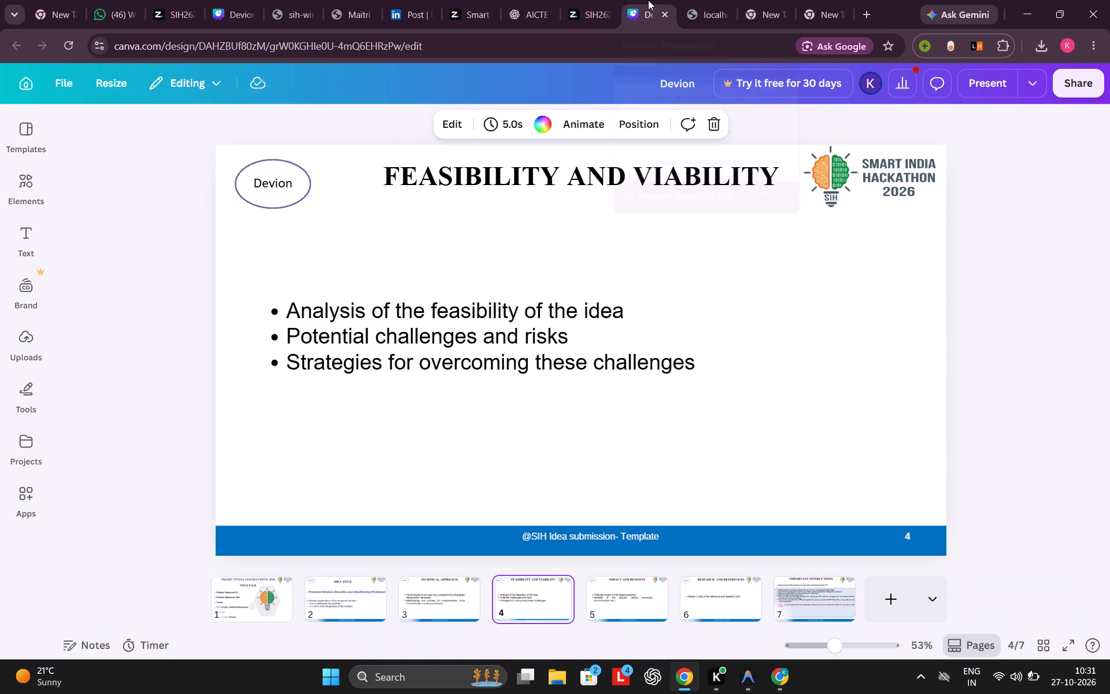
left_click(291, 0)
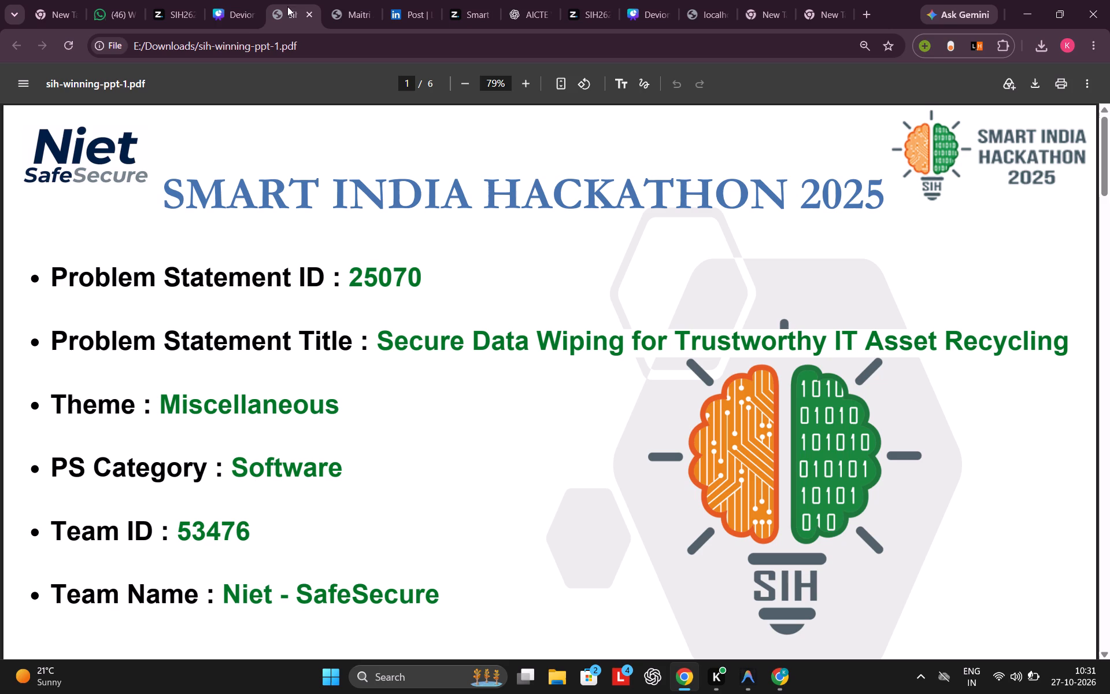
left_click(224, 0)
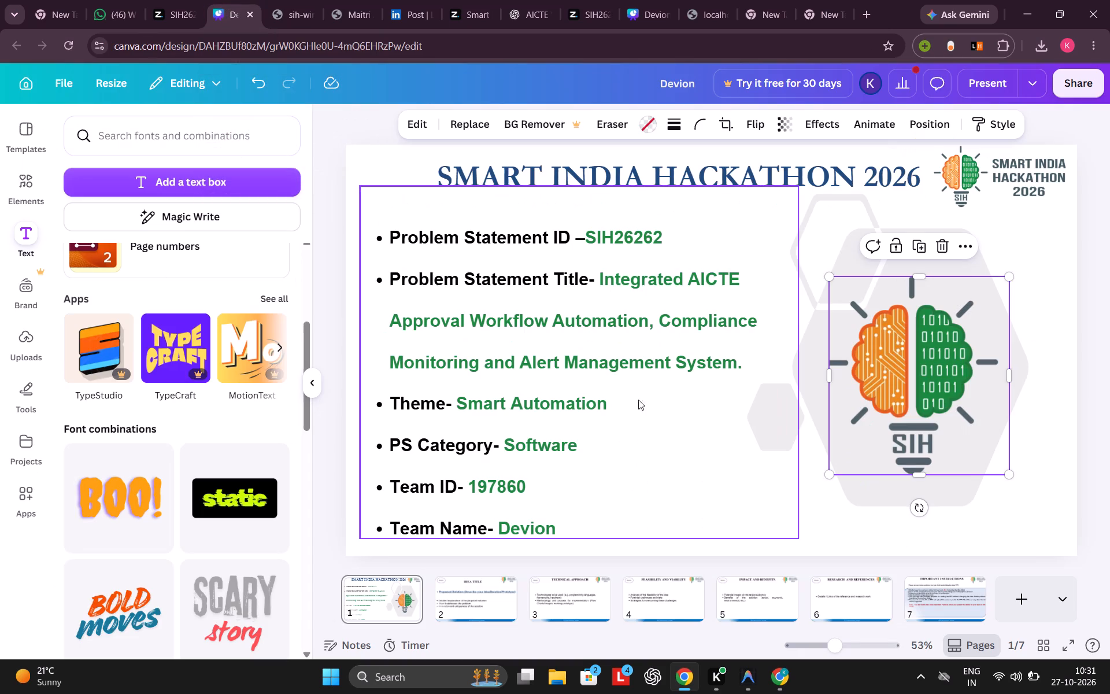
left_click(830, 472)
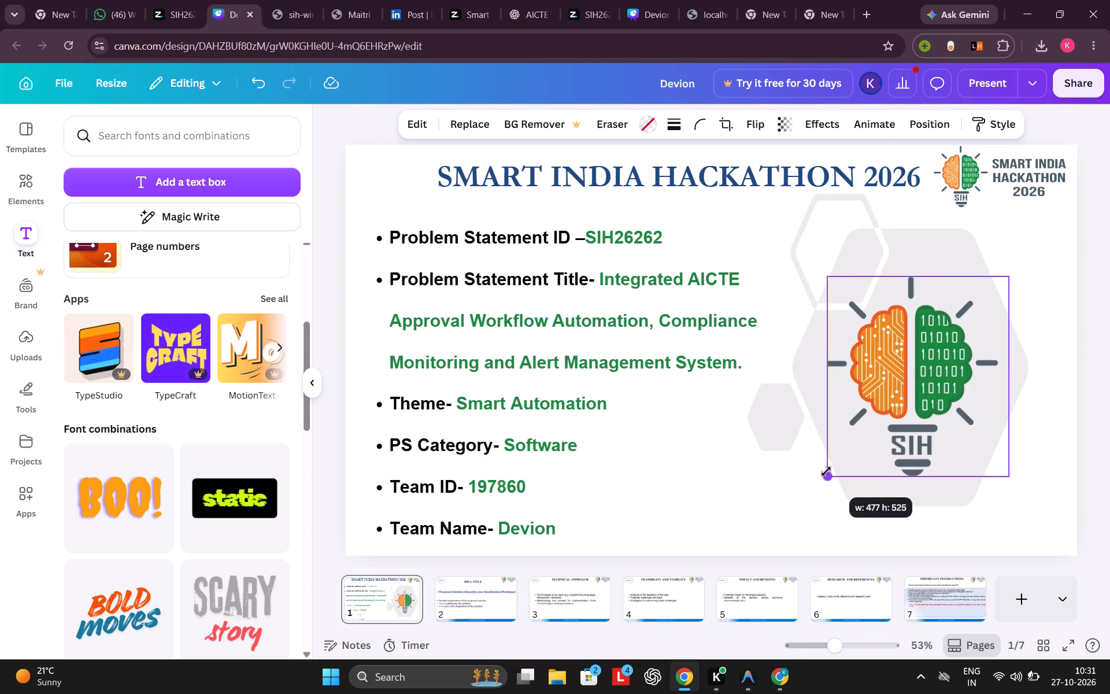
left_click(1010, 371)
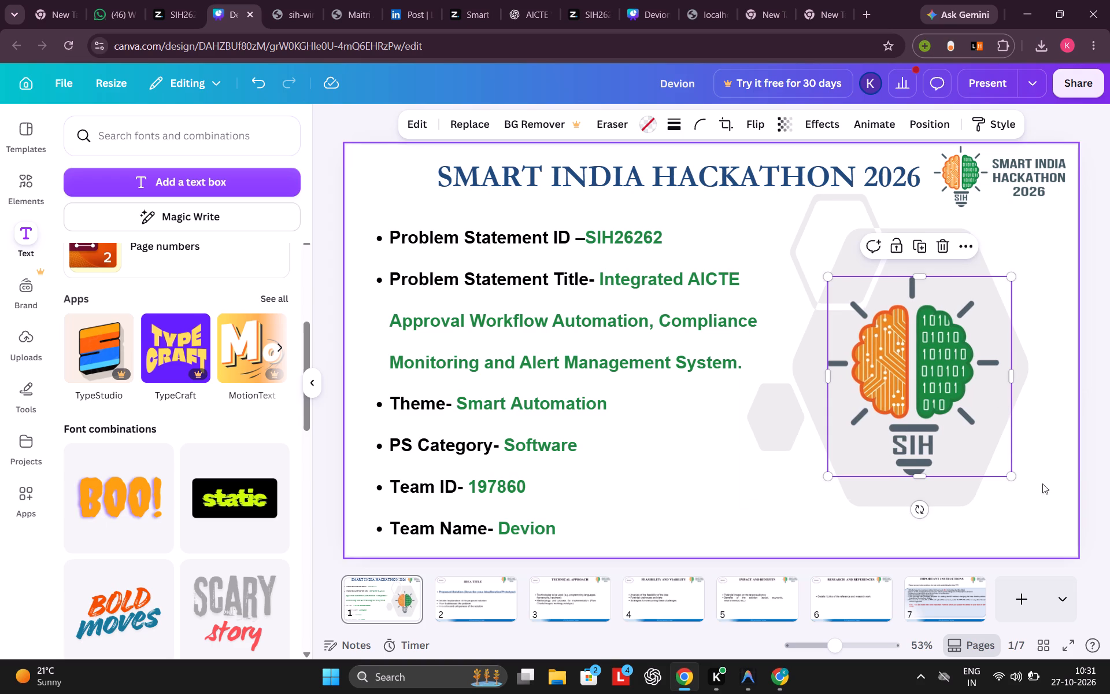
left_click(1094, 470)
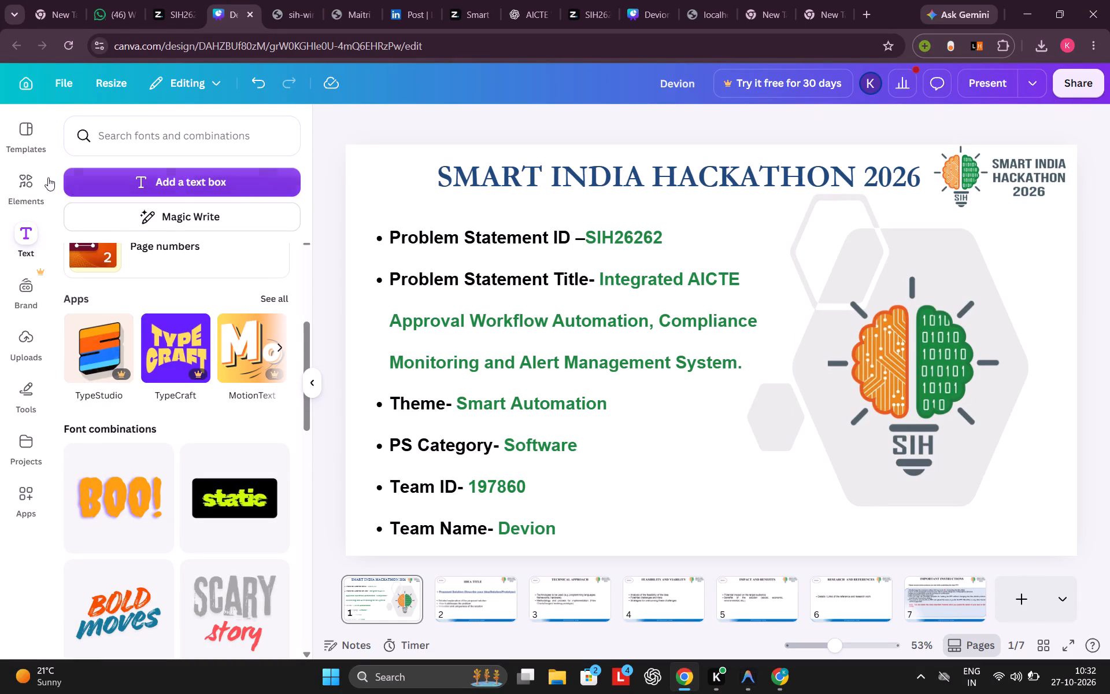
Go to page 2, IDEA TITLE, and examine the second slides of sih-winning-ppt-2.pdf and sih-winning-ppt-1.pdf as layout references for it.
left_click(490, 604)
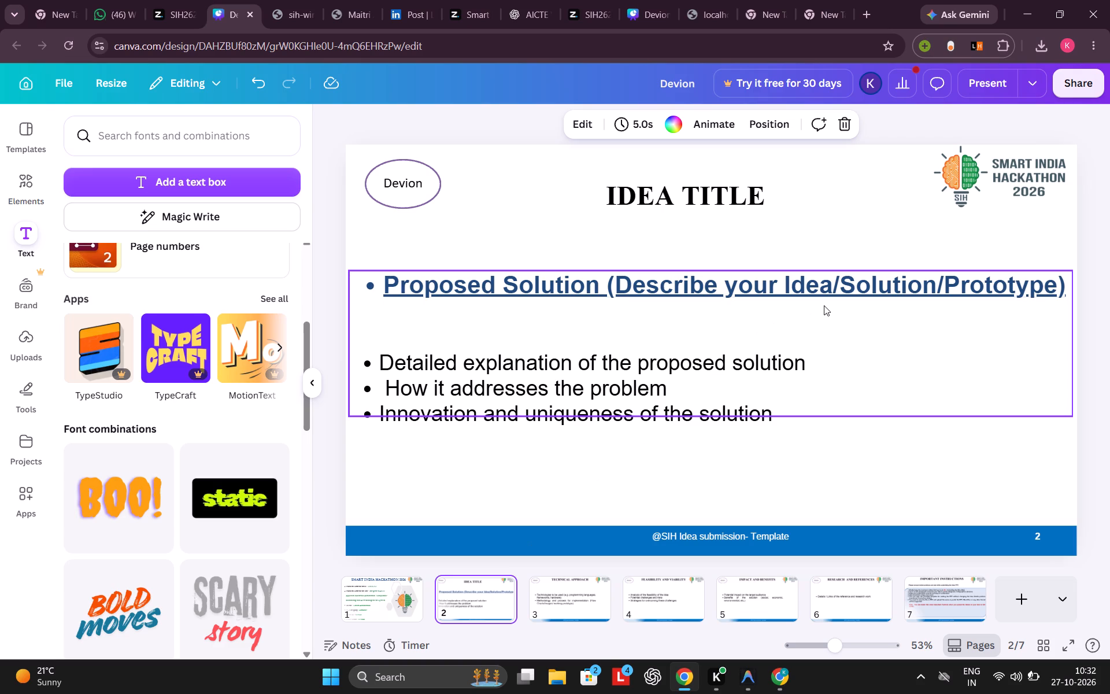
left_click(634, 372)
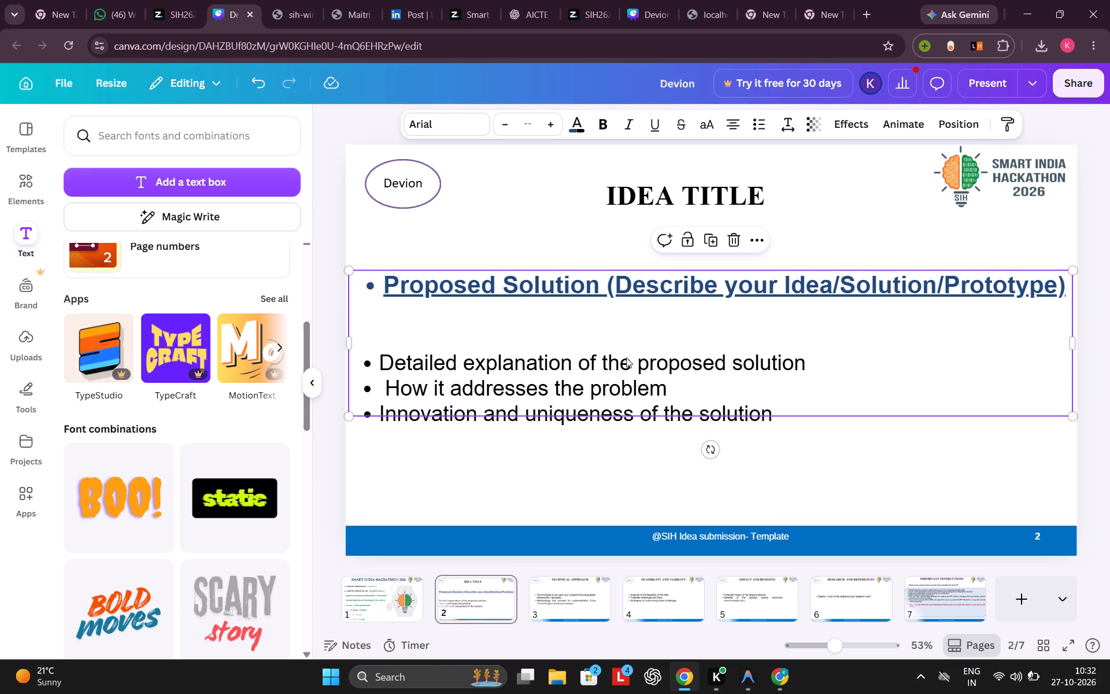
left_click(295, 0)
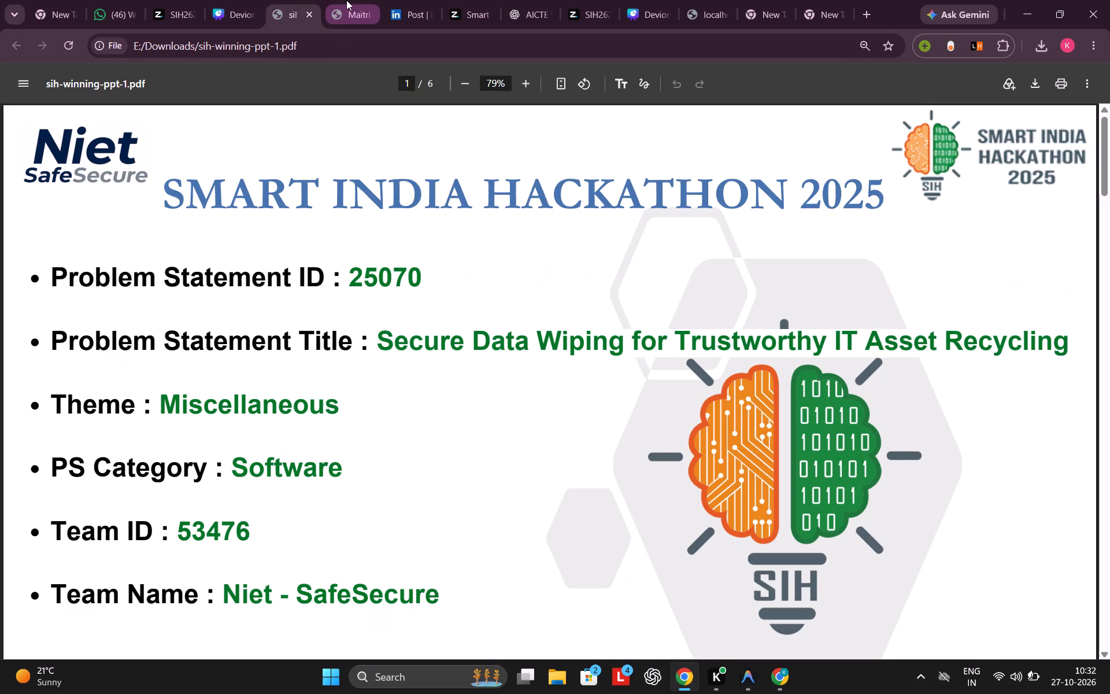
left_click(346, 0)
scroll(404, 414, "down", 6)
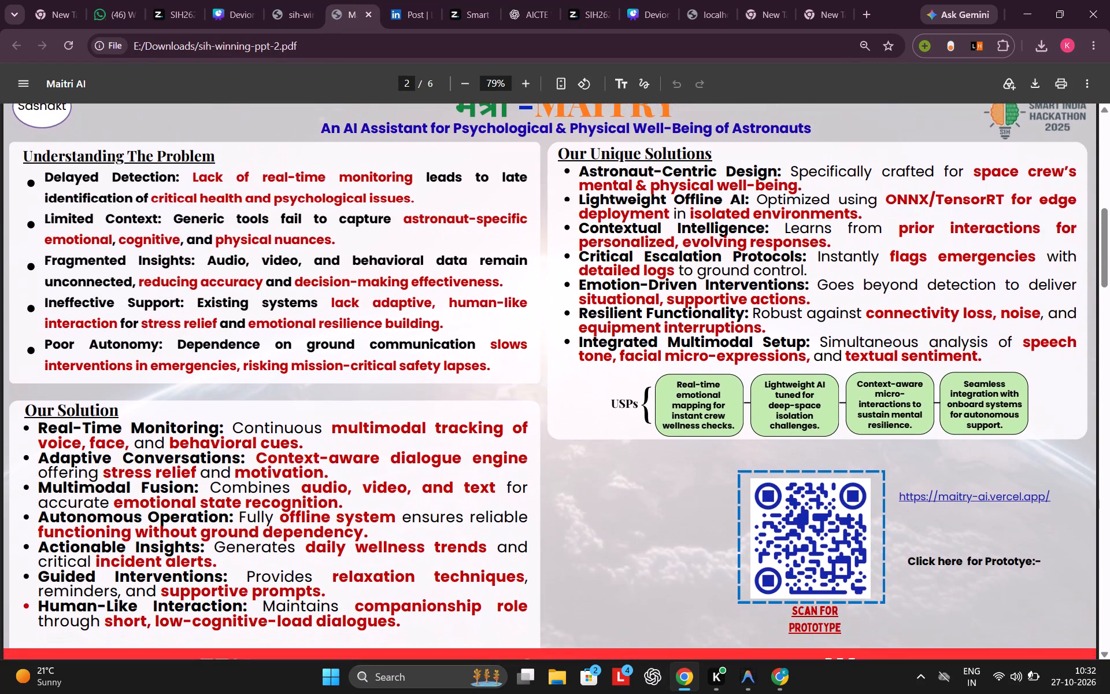
left_click(300, 0)
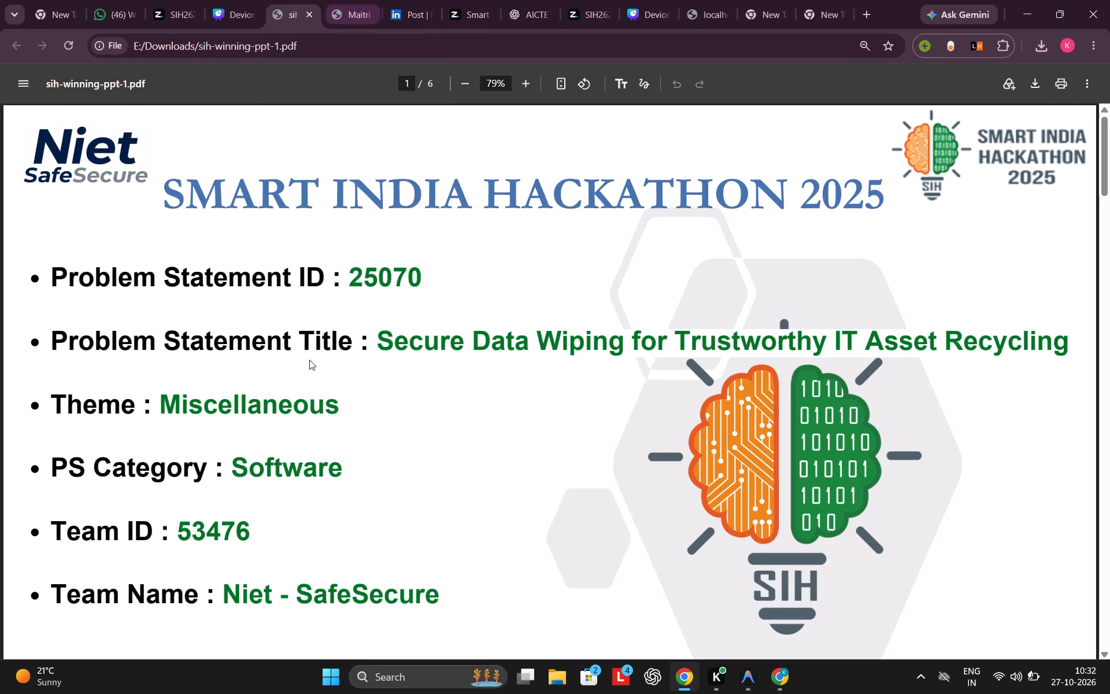
scroll(309, 360, "down", 6)
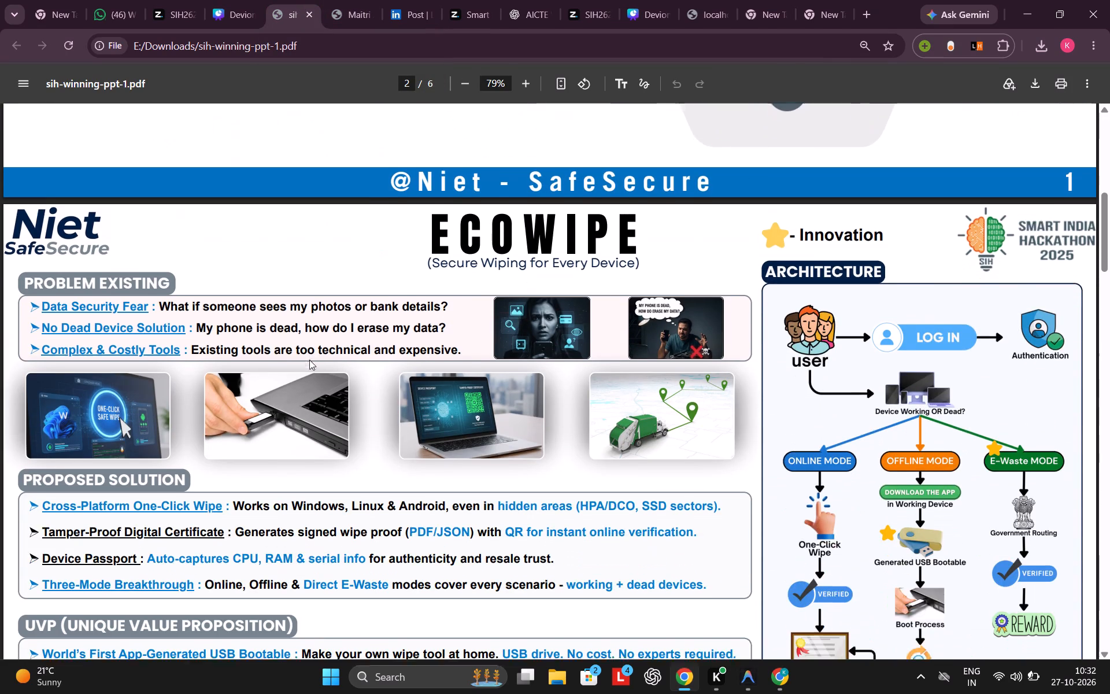
scroll(309, 360, "down", 1)
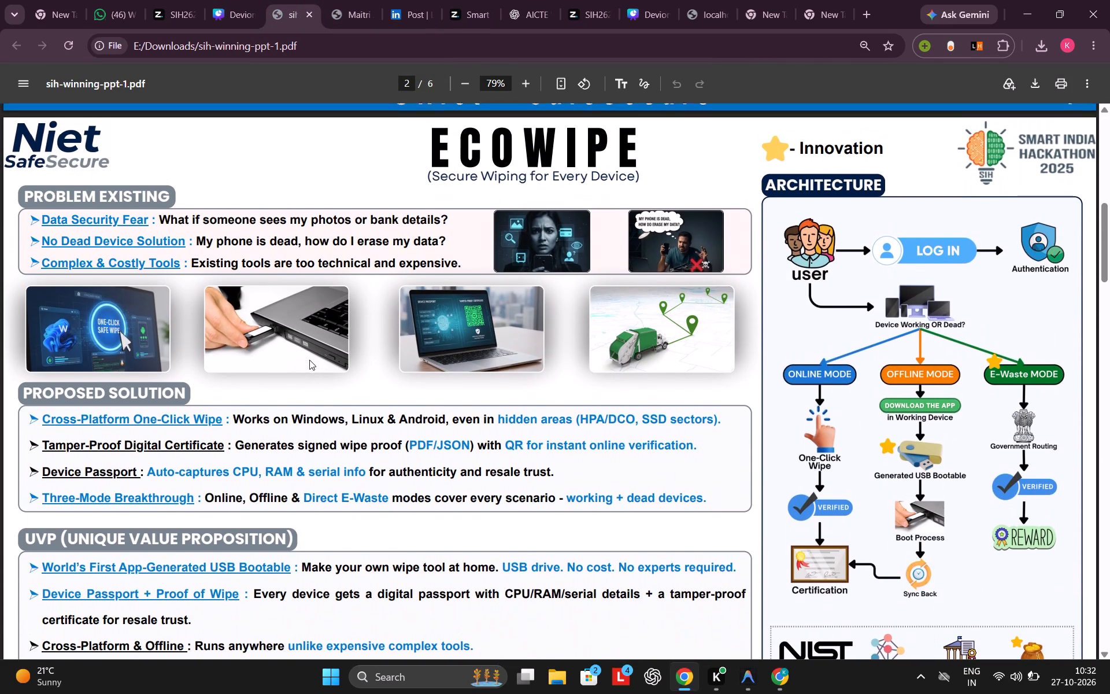
scroll(309, 360, "down", 1)
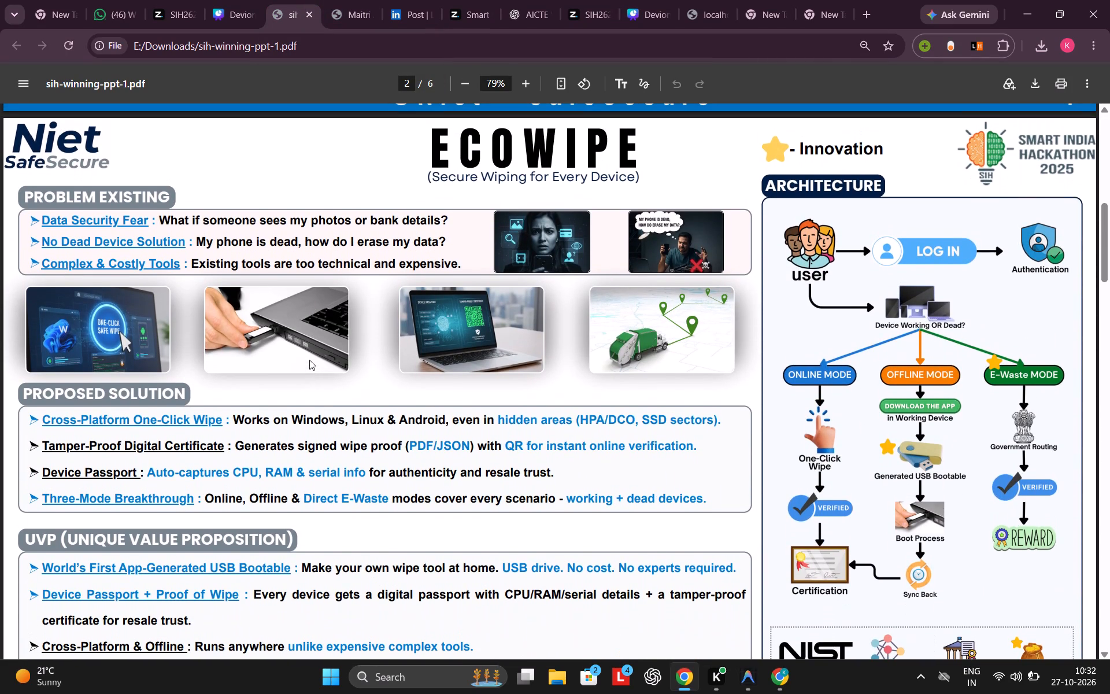
scroll(309, 360, "down", 1)
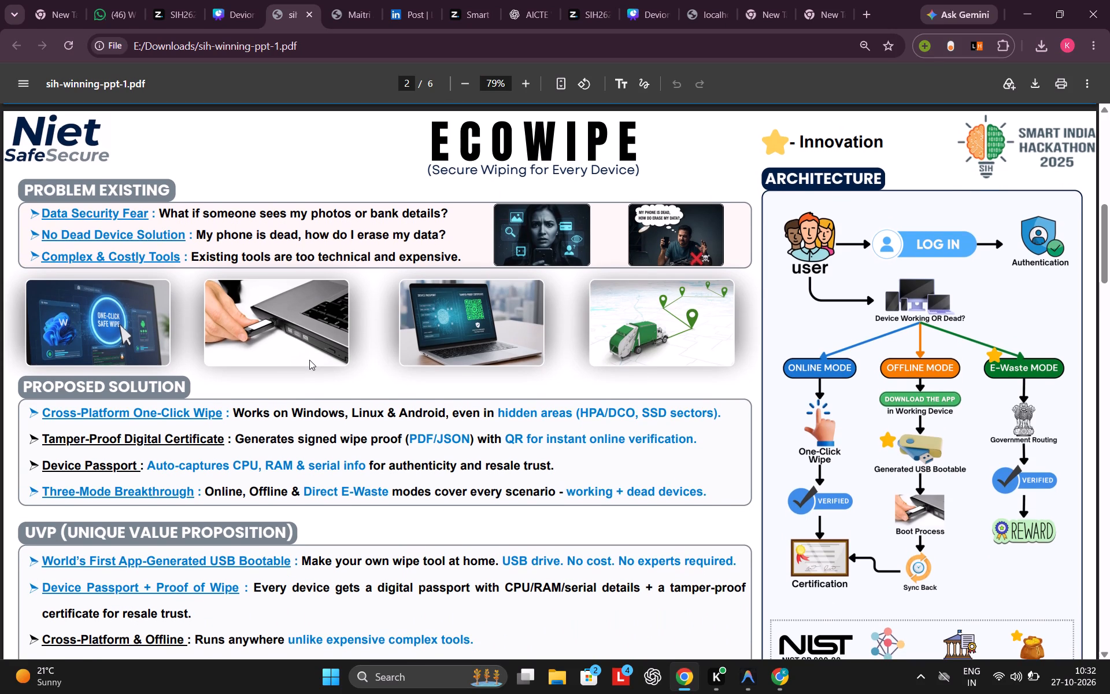
scroll(309, 360, "down", 2)
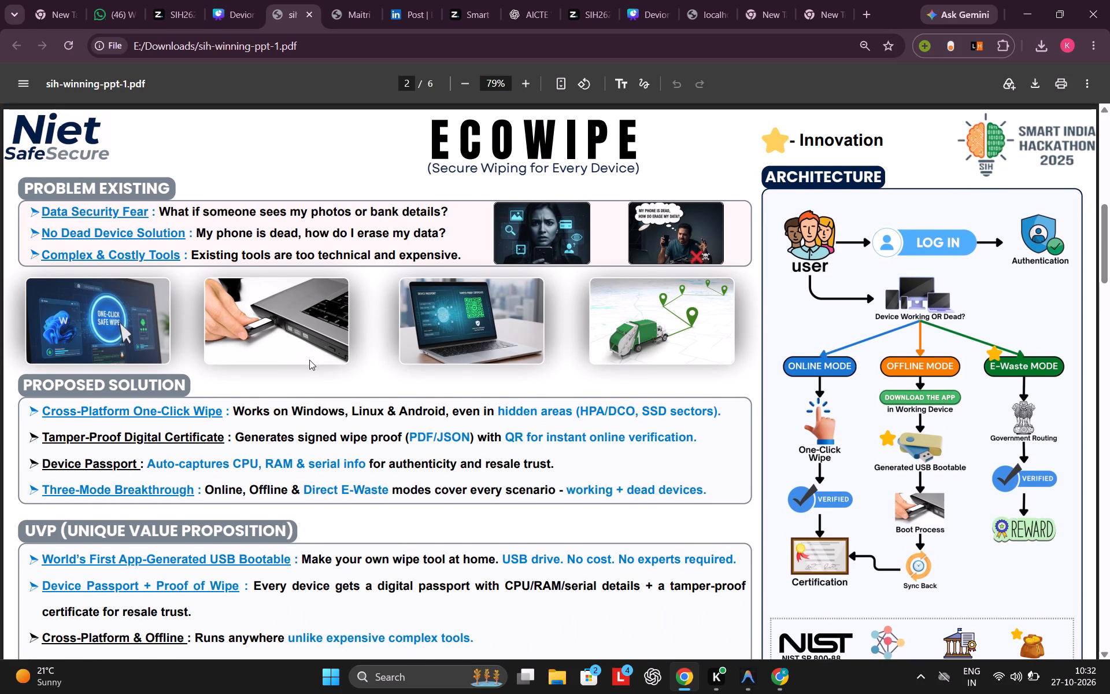
scroll(309, 360, "down", 1)
left_click(172, 436)
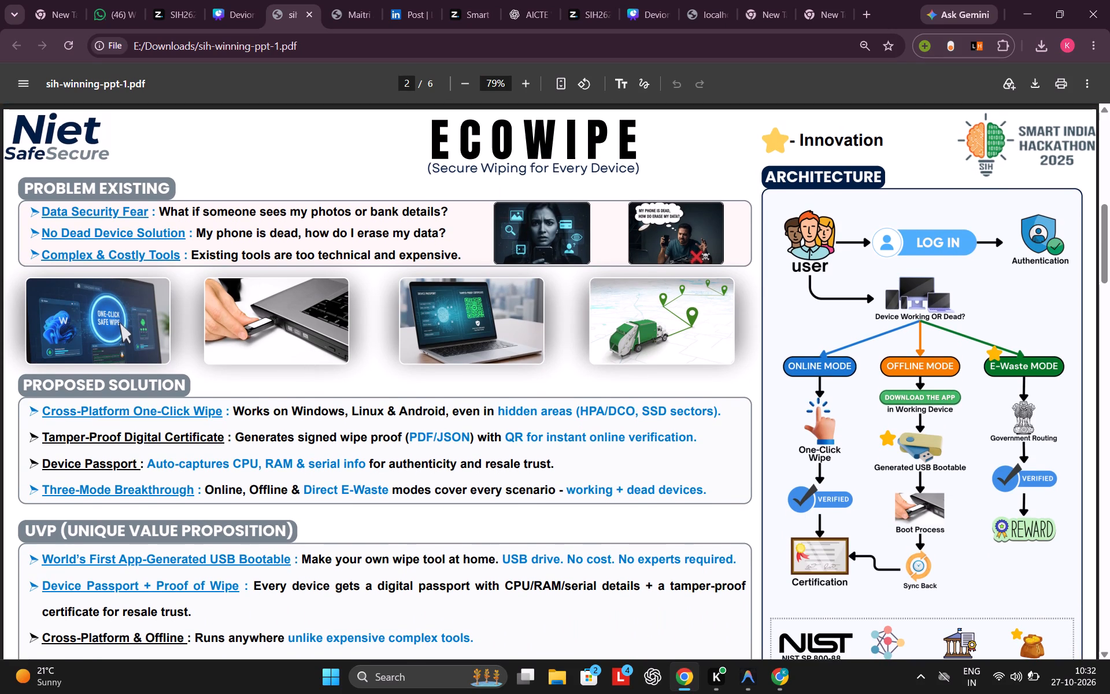